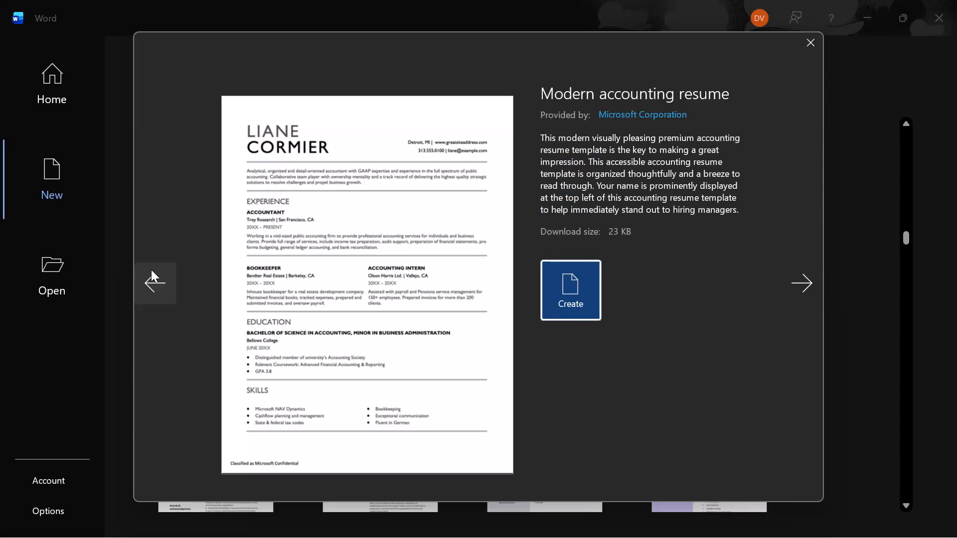
# Browse the resume and cover letter templates to compare their layouts.
pyautogui.click(151, 269)
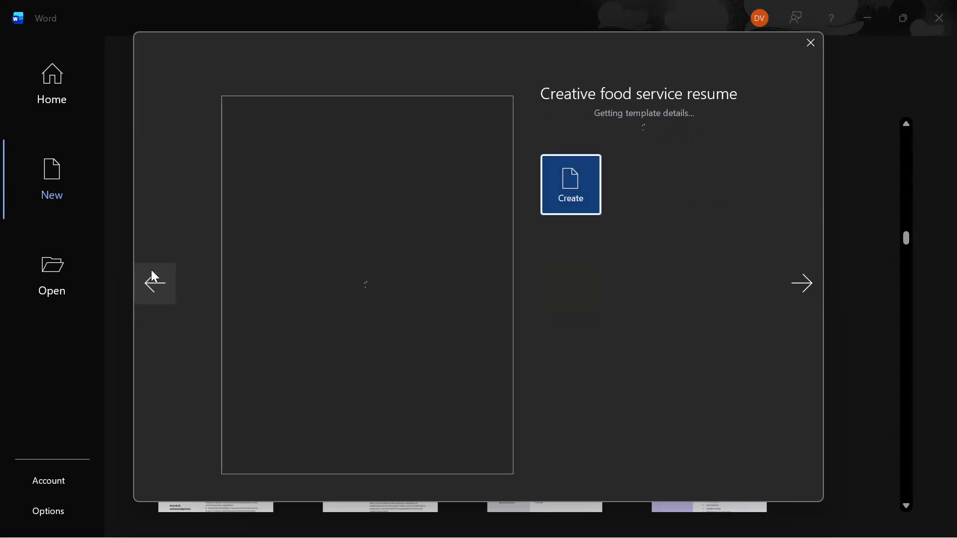
pyautogui.click(151, 269)
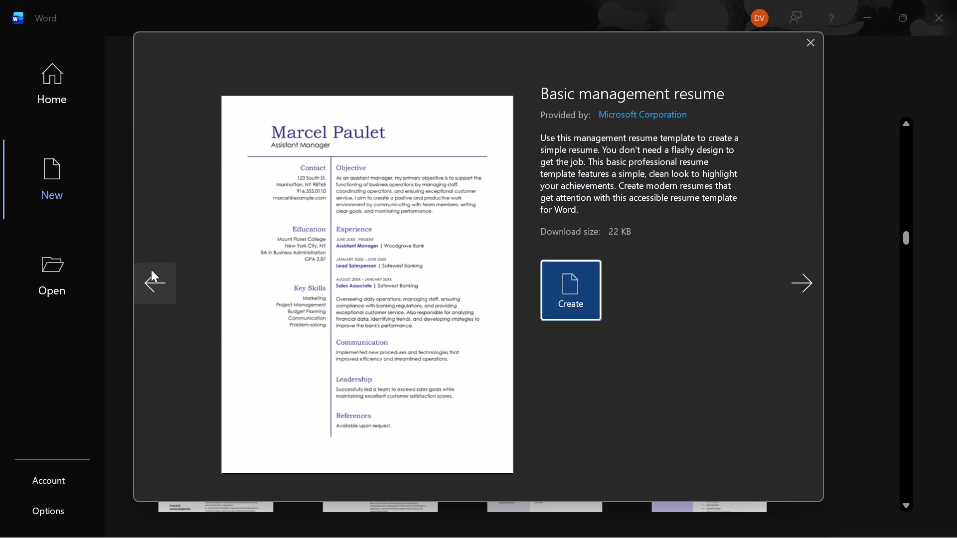
pyautogui.click(151, 269)
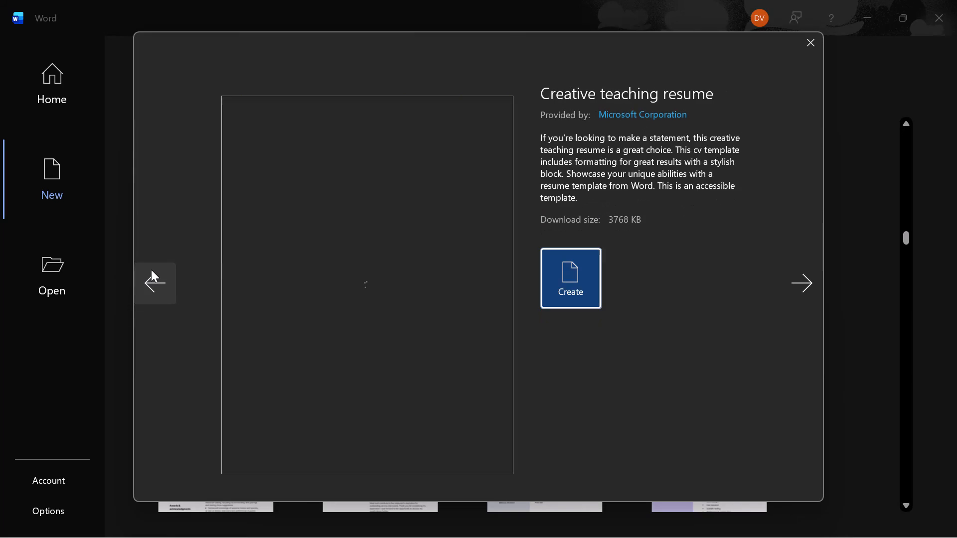
pyautogui.click(151, 269)
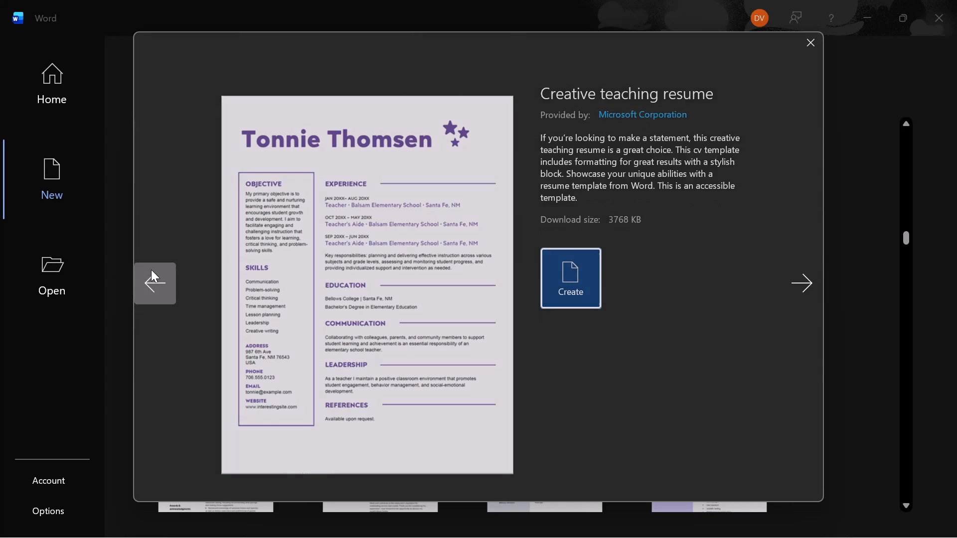
pyautogui.click(151, 269)
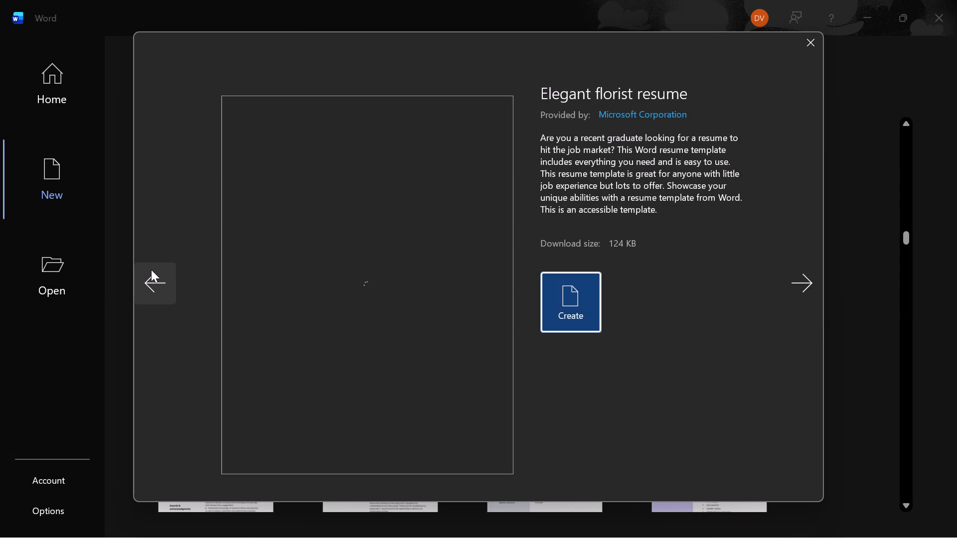
pyautogui.click(151, 269)
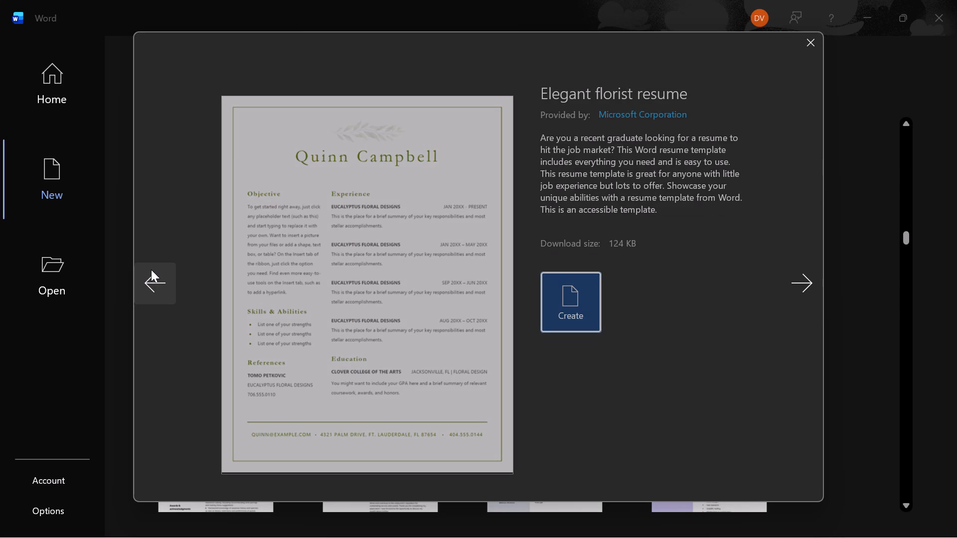
pyautogui.click(151, 269)
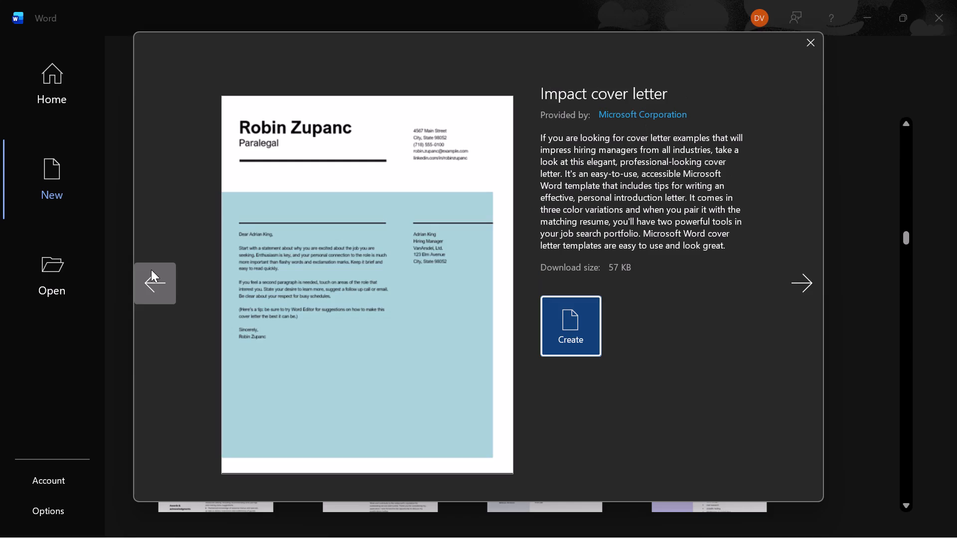
pyautogui.click(151, 269)
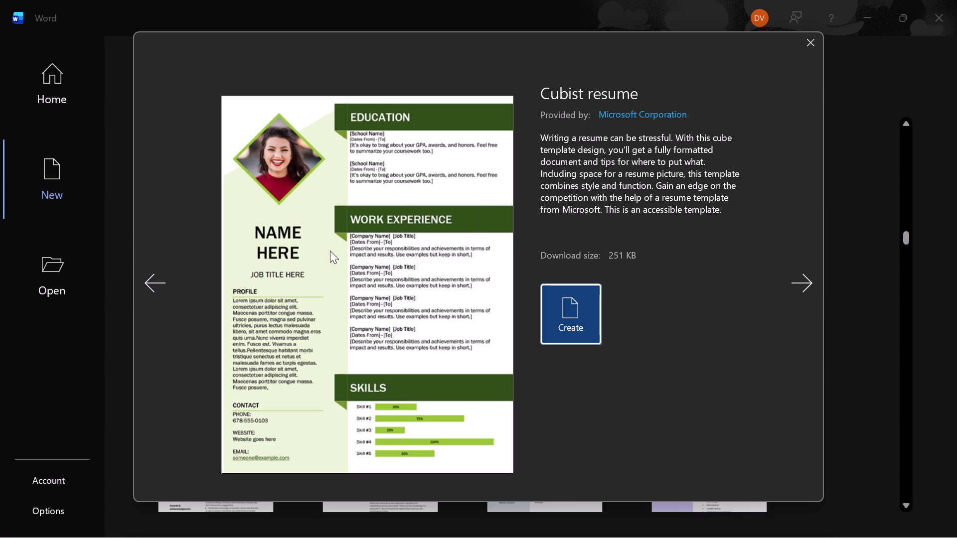
pyautogui.click(156, 295)
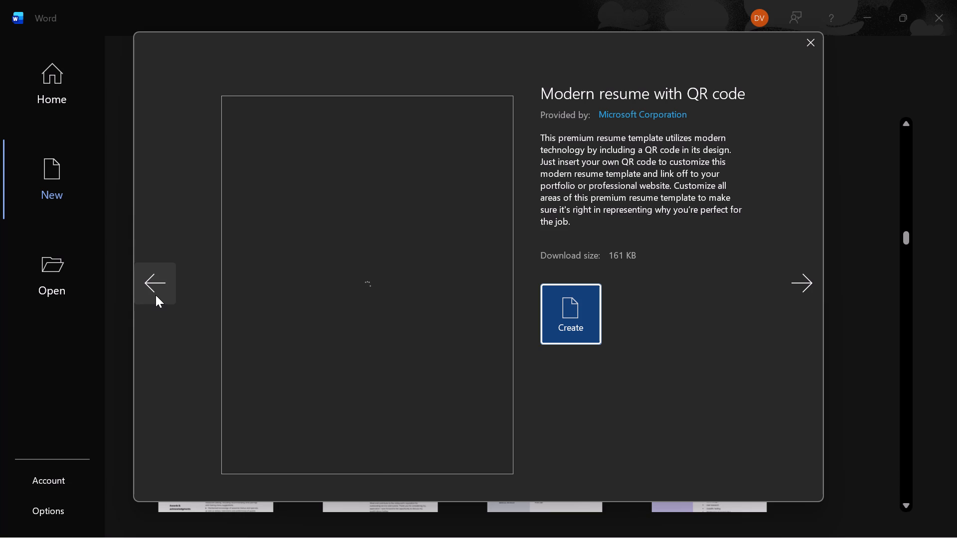
pyautogui.click(156, 295)
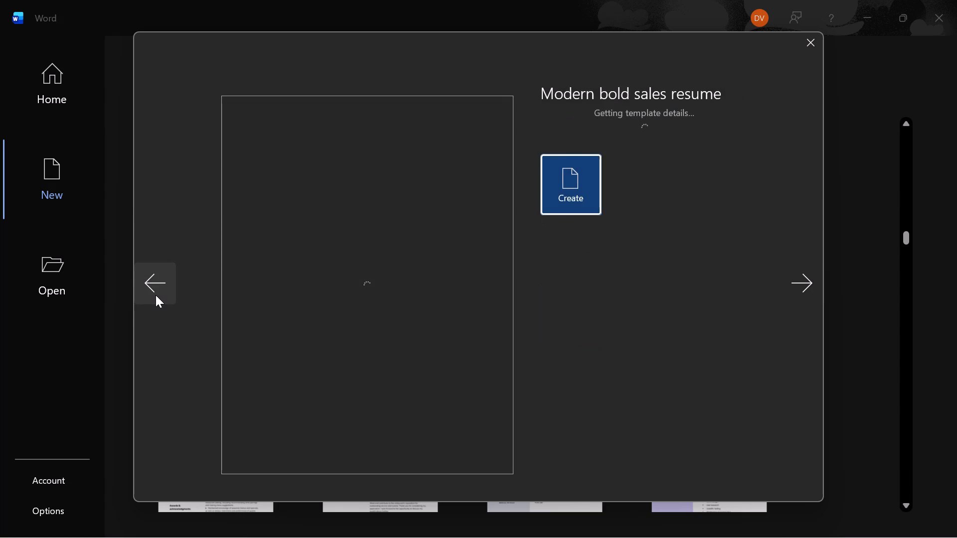
pyautogui.click(156, 295)
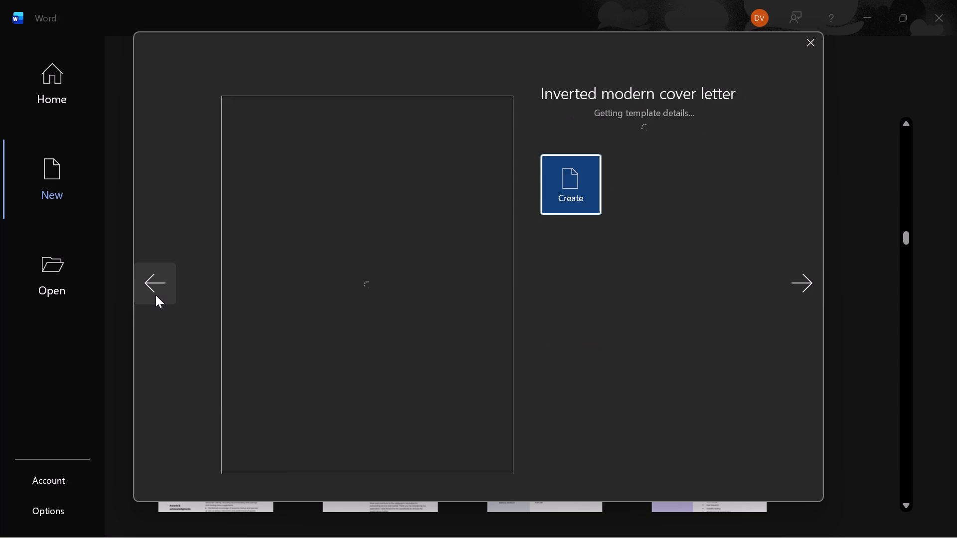
pyautogui.click(156, 295)
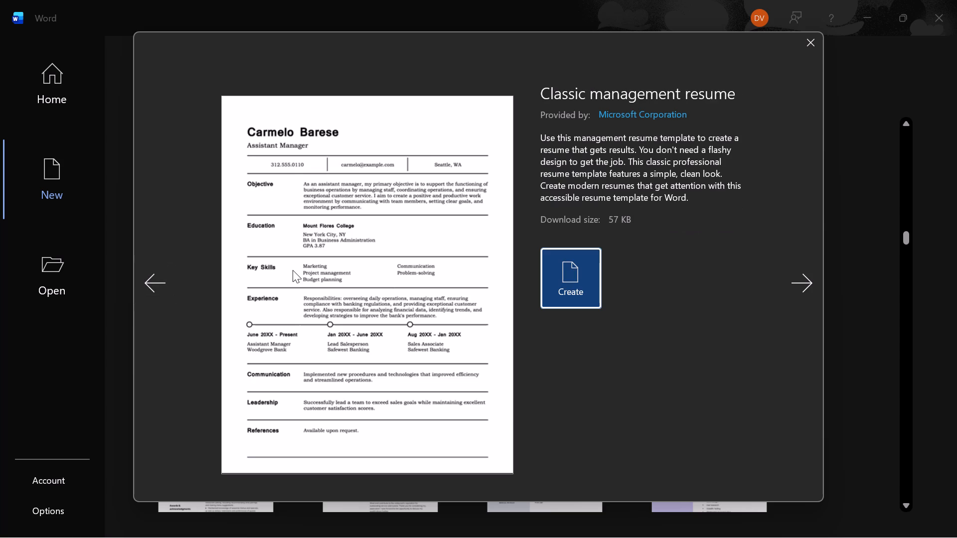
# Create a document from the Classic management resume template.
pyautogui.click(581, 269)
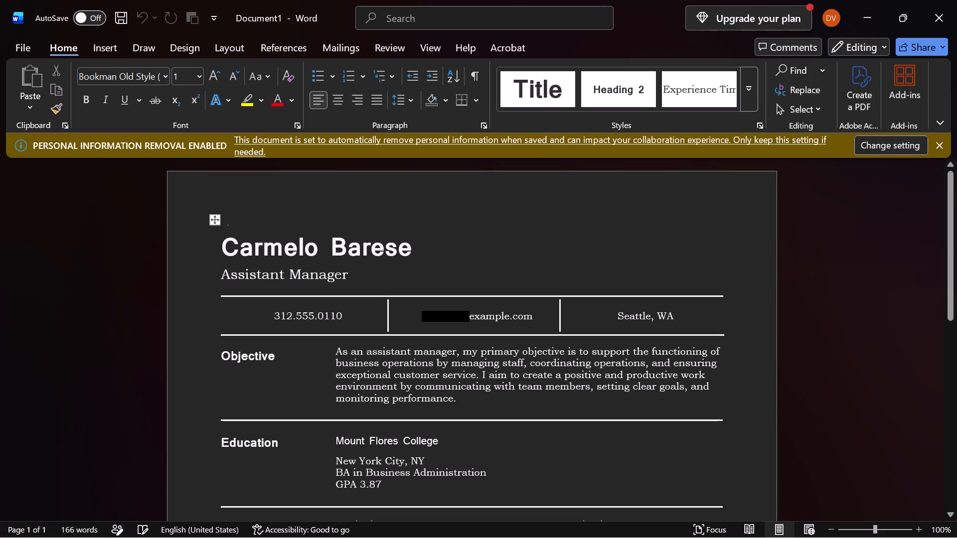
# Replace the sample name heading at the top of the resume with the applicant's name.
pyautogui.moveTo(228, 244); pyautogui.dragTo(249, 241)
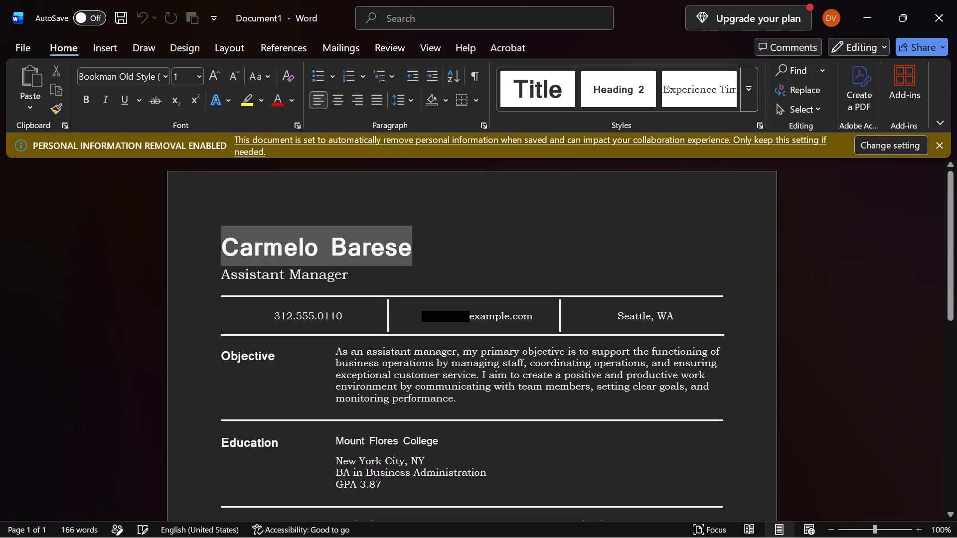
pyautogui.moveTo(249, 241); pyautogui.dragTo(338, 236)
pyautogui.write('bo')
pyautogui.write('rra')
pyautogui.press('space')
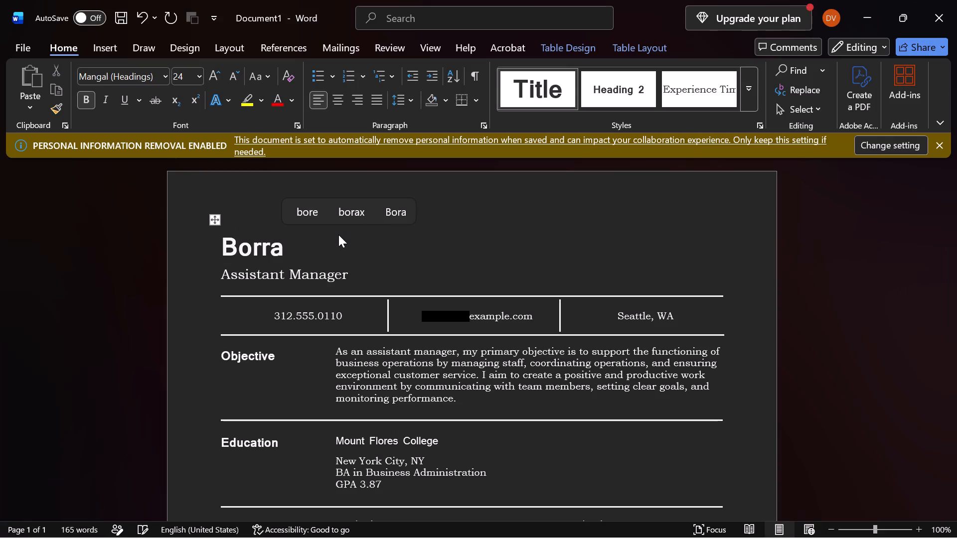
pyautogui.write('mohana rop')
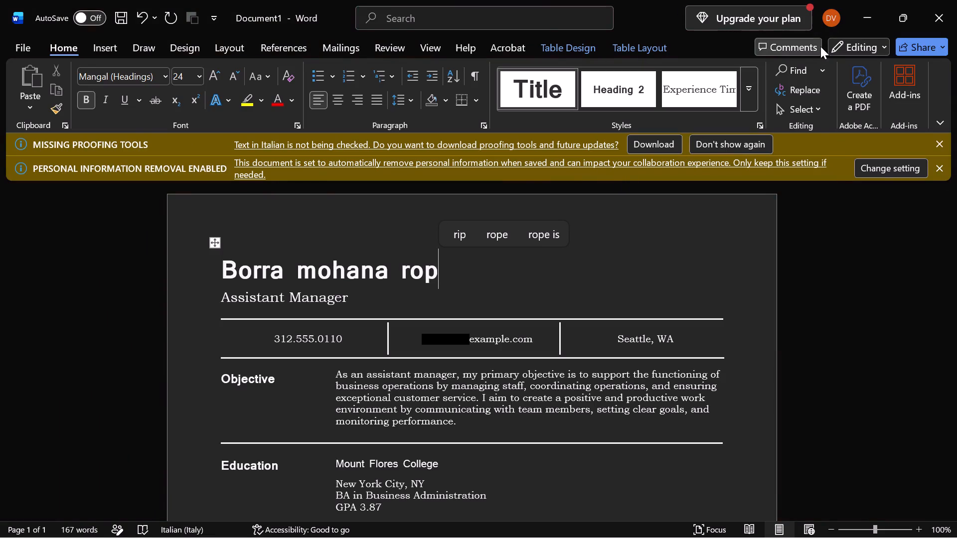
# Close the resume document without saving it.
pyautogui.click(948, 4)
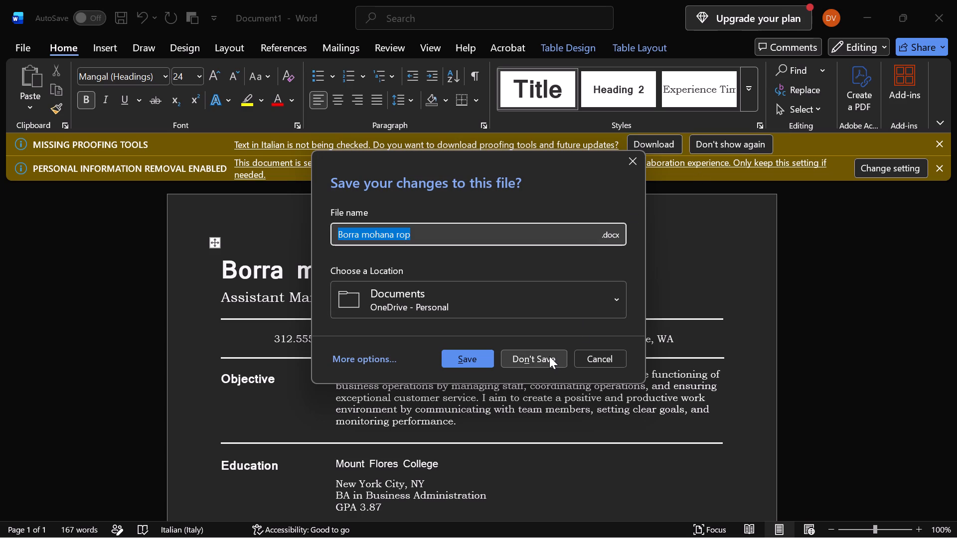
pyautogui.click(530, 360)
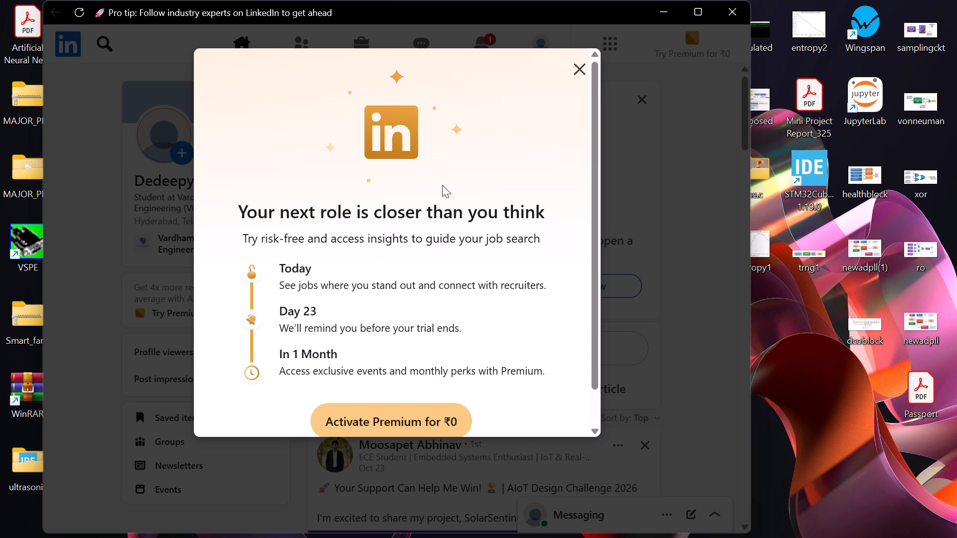
# Dismiss the Premium trial offer in LinkedIn and minimise its window.
pyautogui.click(577, 73)
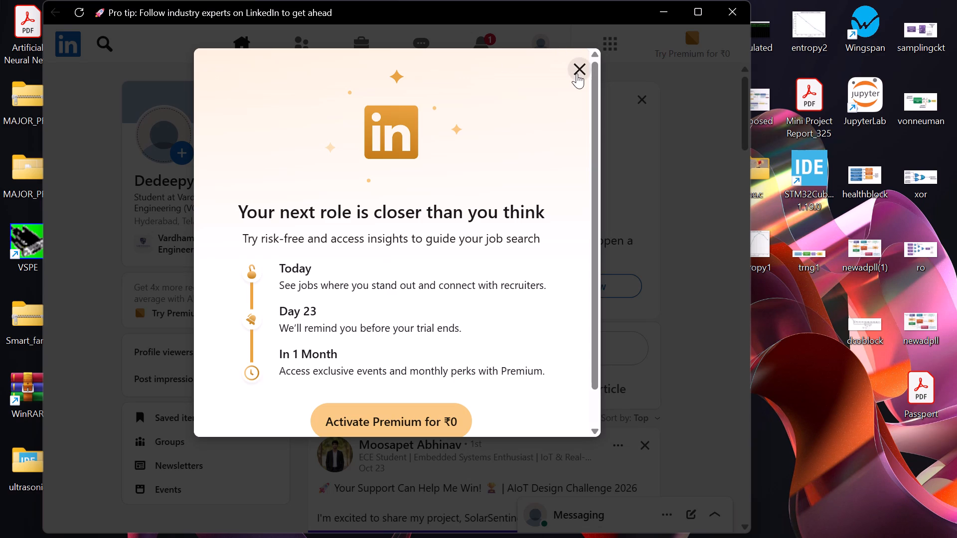
pyautogui.click(577, 73)
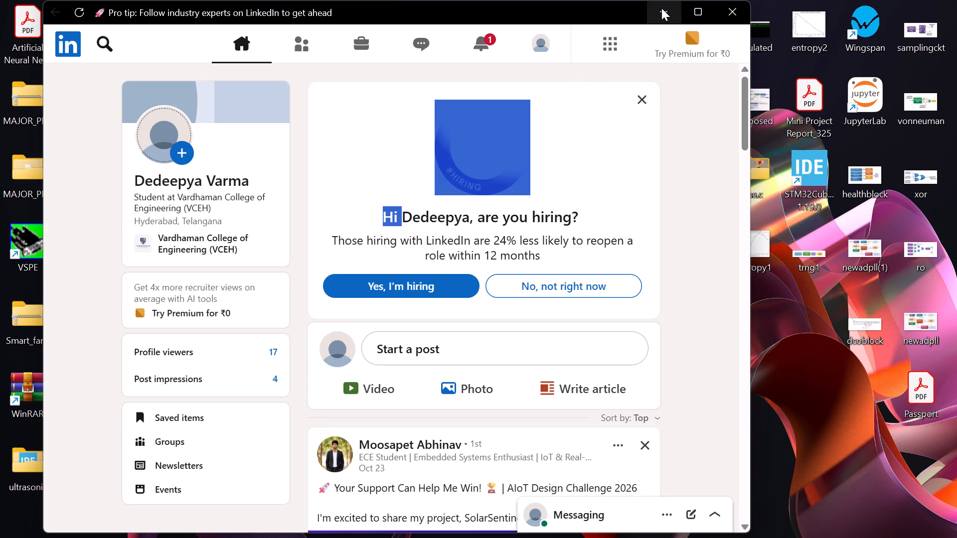
pyautogui.click(661, 8)
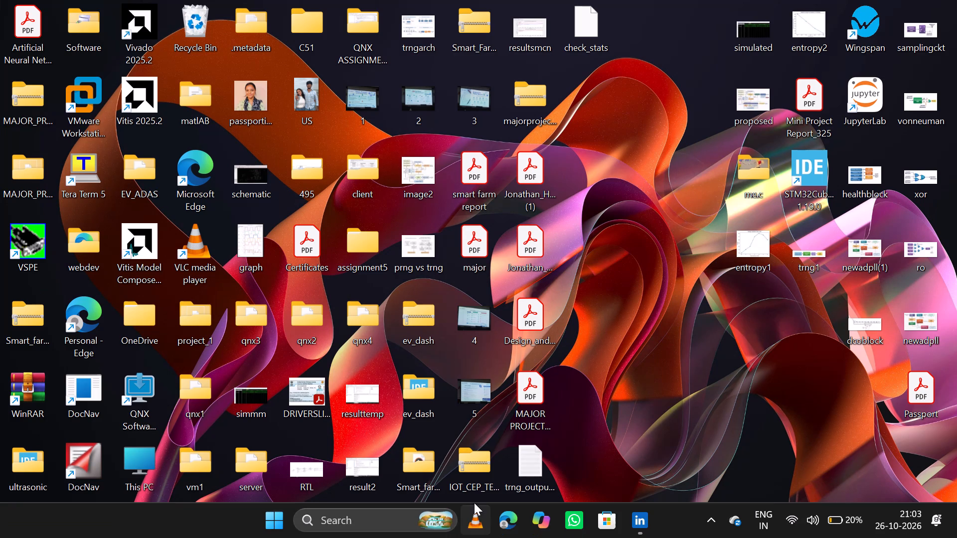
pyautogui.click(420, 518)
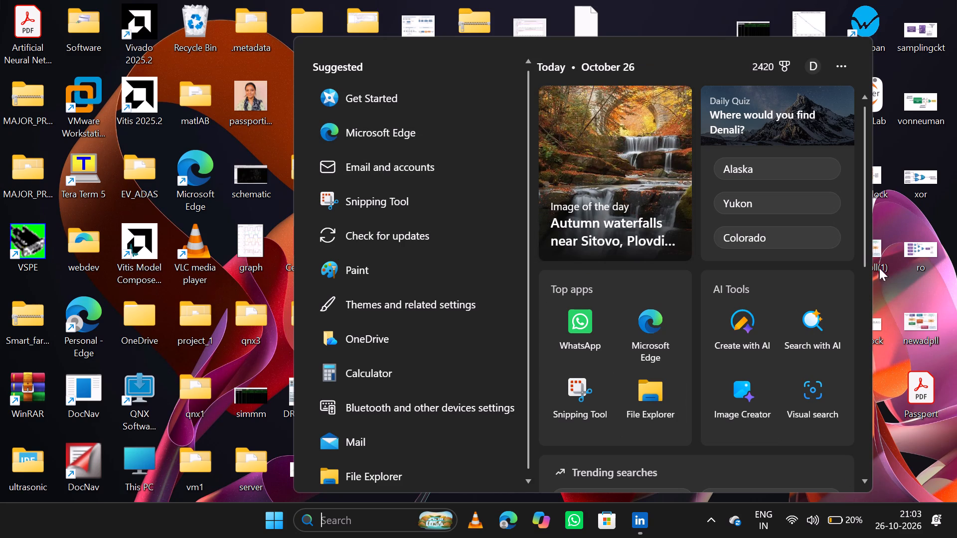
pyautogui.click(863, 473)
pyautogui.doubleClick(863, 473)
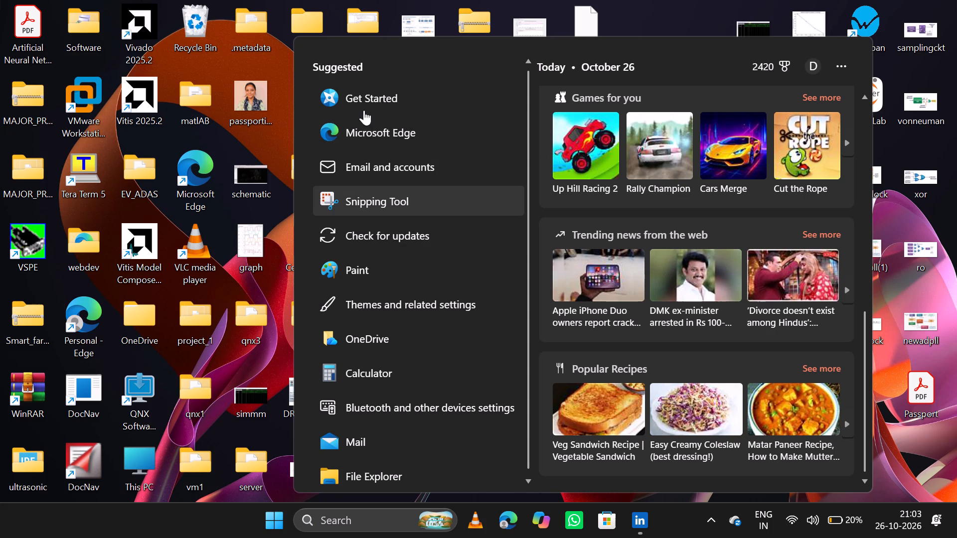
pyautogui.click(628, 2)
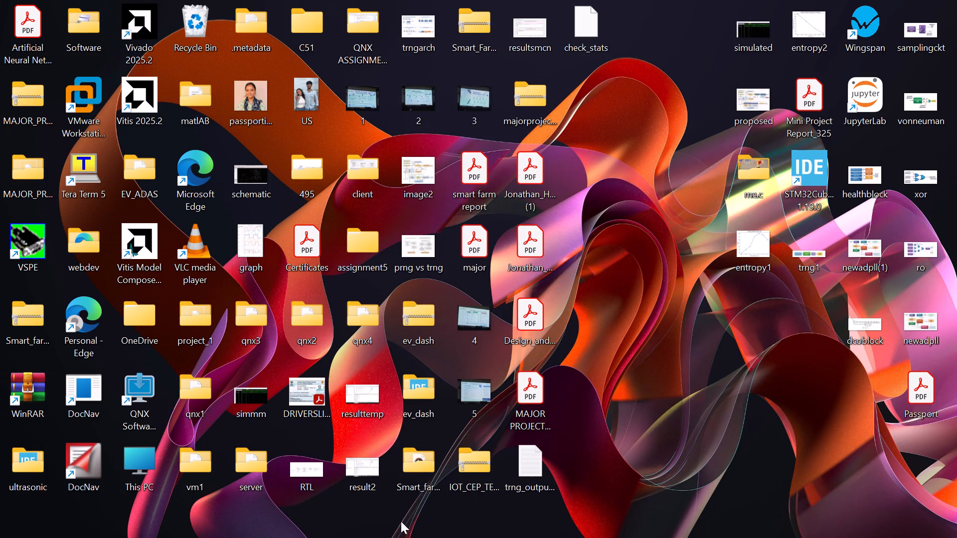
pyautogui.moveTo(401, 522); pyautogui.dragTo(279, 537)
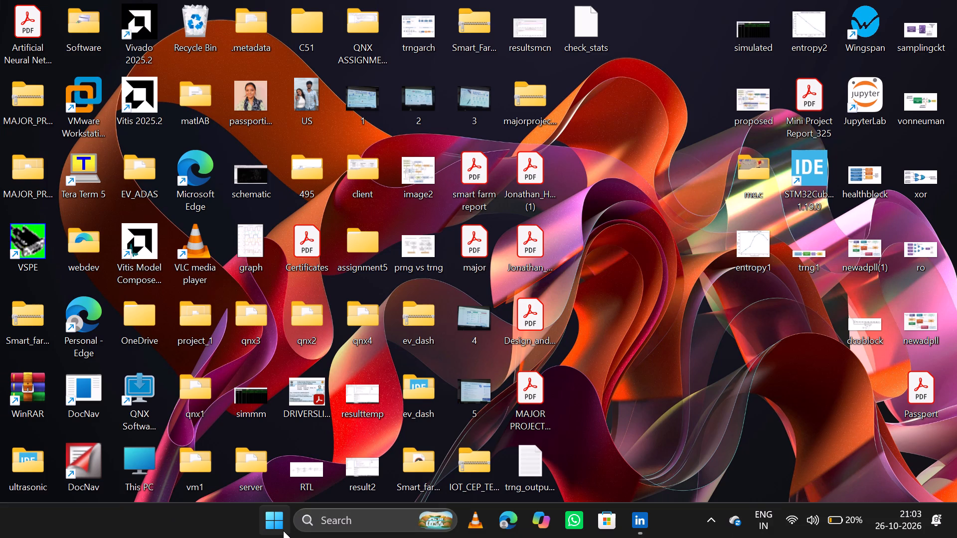
# Open Word and create a blank document.
pyautogui.click(283, 531)
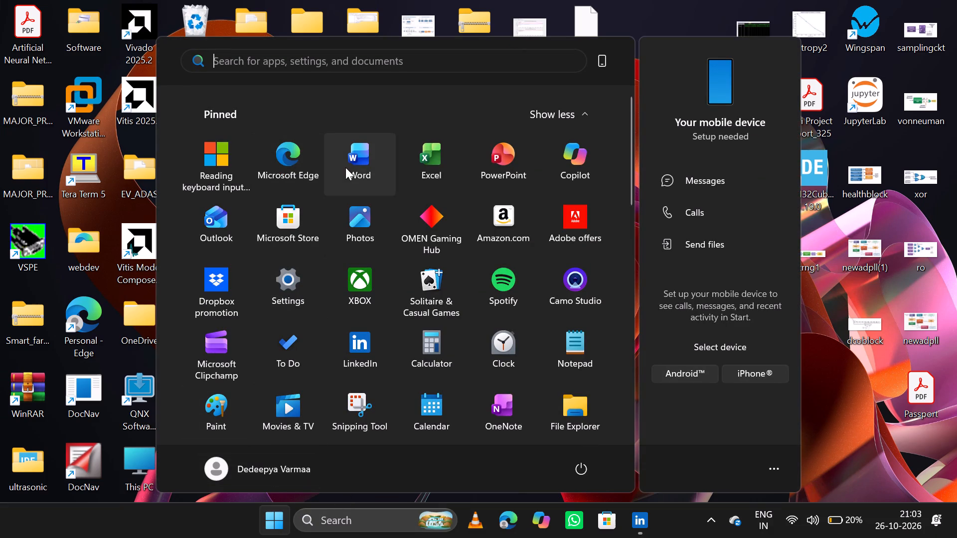
pyautogui.click(374, 168)
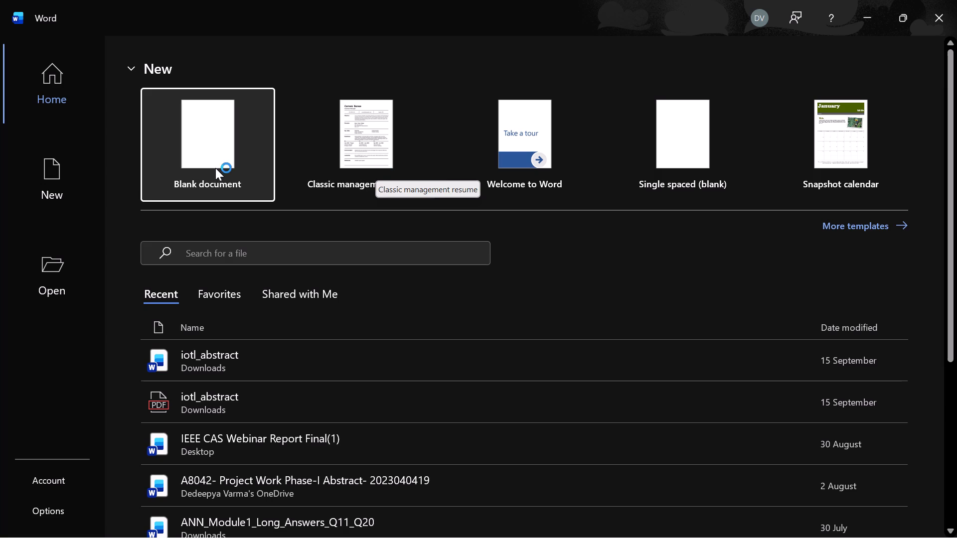
pyautogui.click(181, 192)
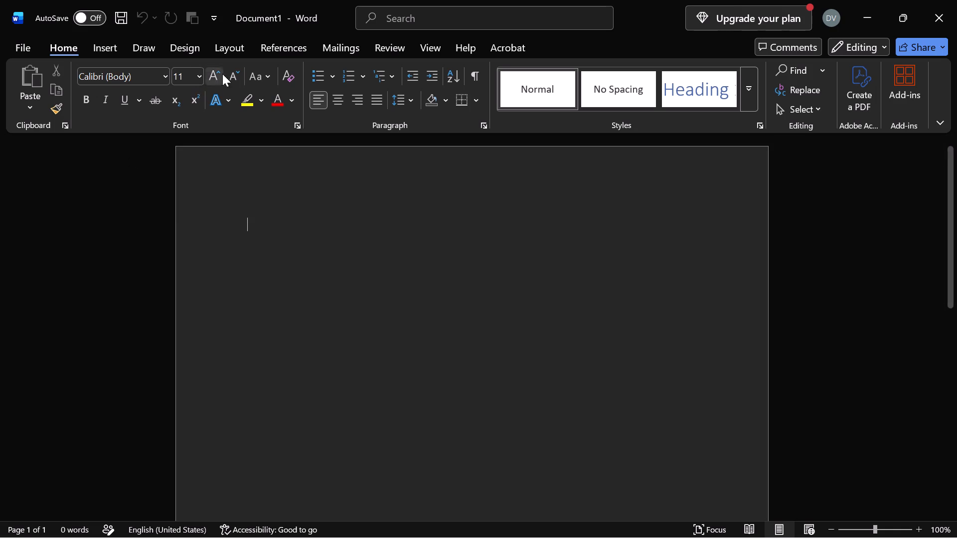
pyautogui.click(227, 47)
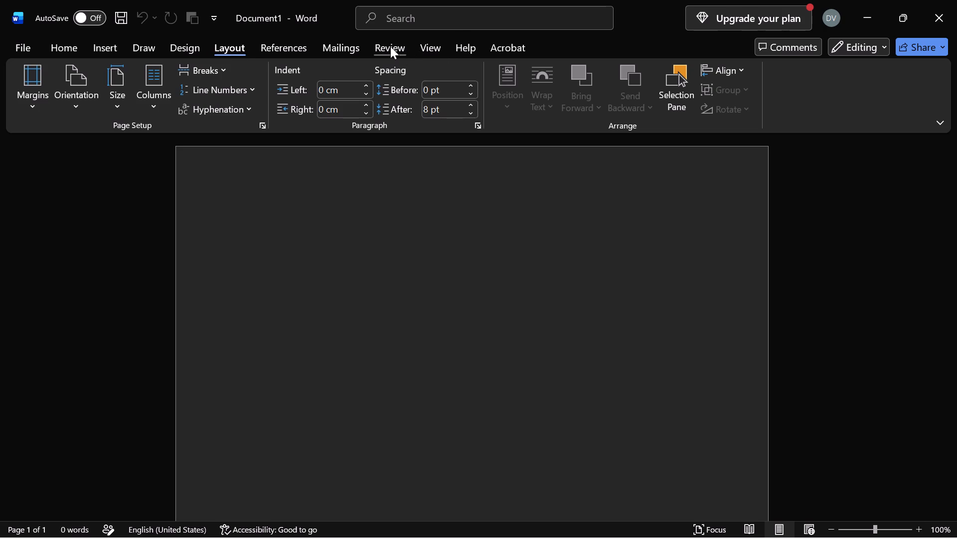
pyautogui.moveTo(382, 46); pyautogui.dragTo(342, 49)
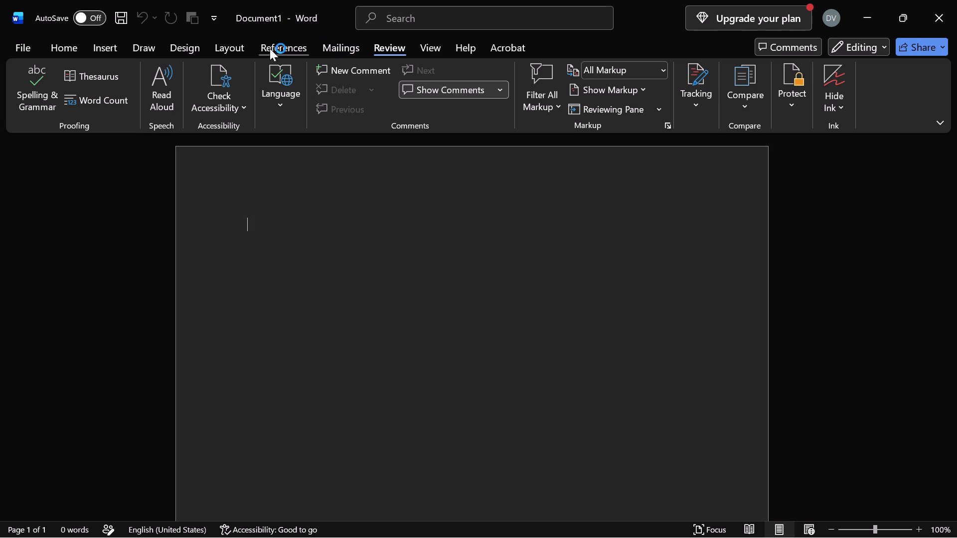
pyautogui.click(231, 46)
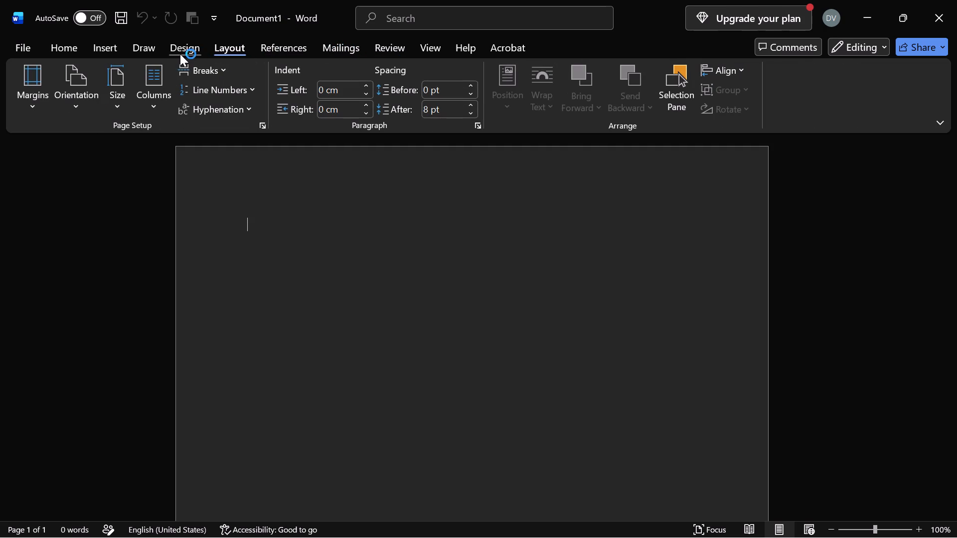
# Apply the Basic (Elegant) style set to the blank document.
pyautogui.click(172, 54)
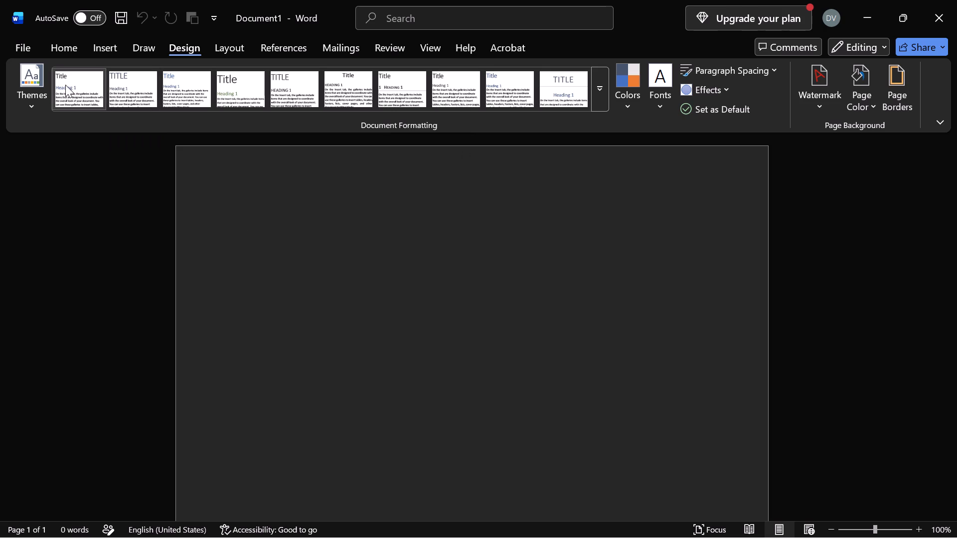
pyautogui.click(134, 74)
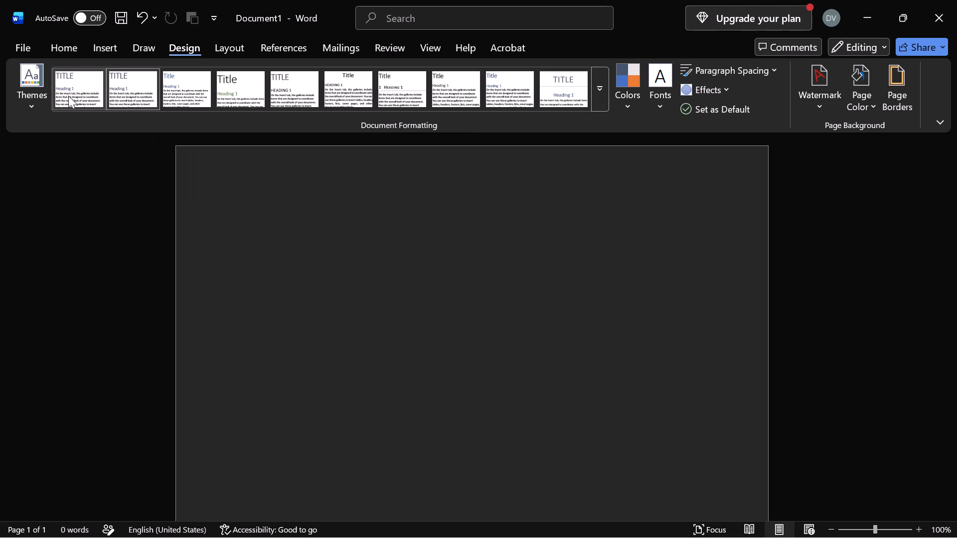
pyautogui.click(68, 96)
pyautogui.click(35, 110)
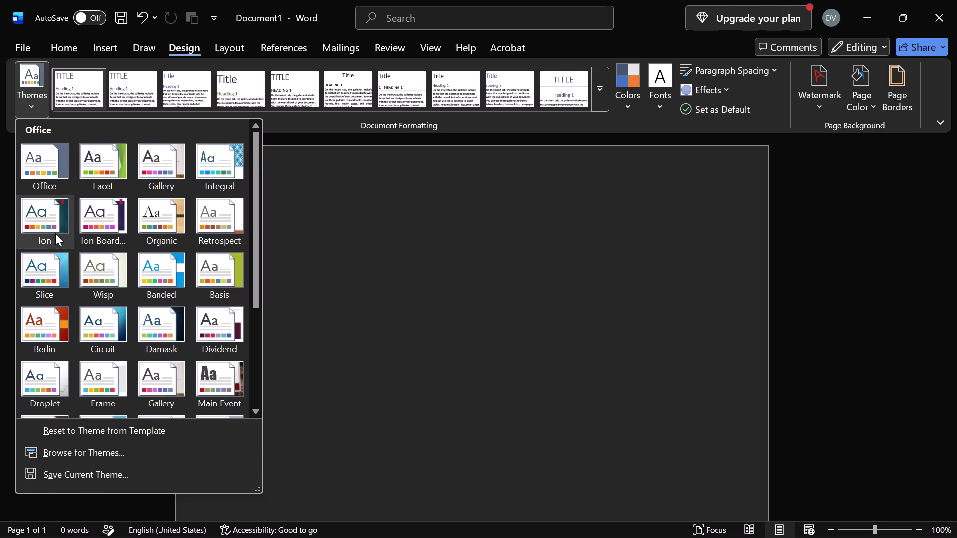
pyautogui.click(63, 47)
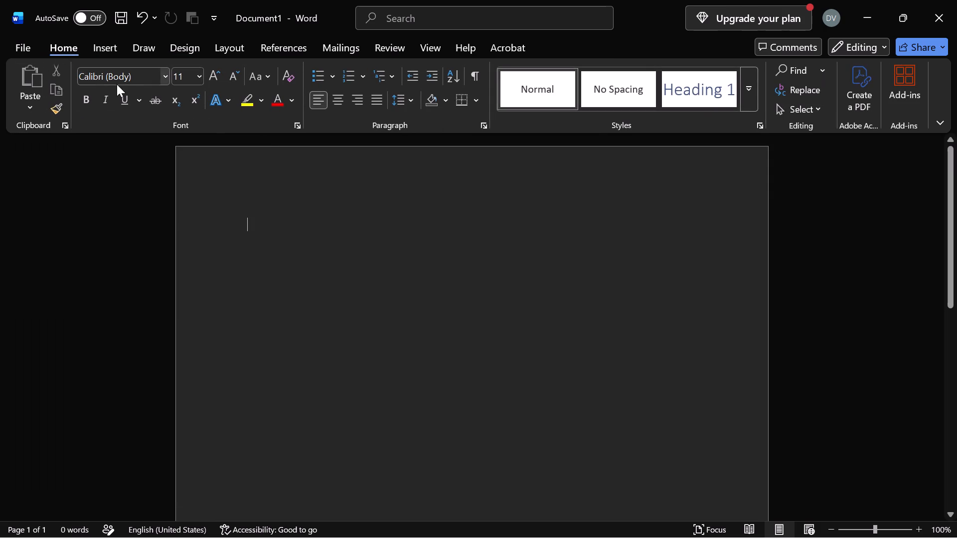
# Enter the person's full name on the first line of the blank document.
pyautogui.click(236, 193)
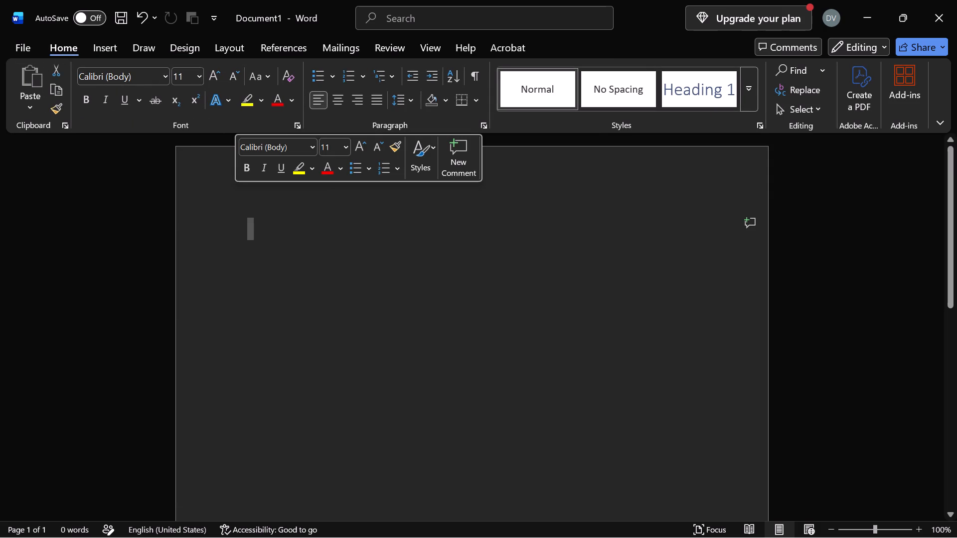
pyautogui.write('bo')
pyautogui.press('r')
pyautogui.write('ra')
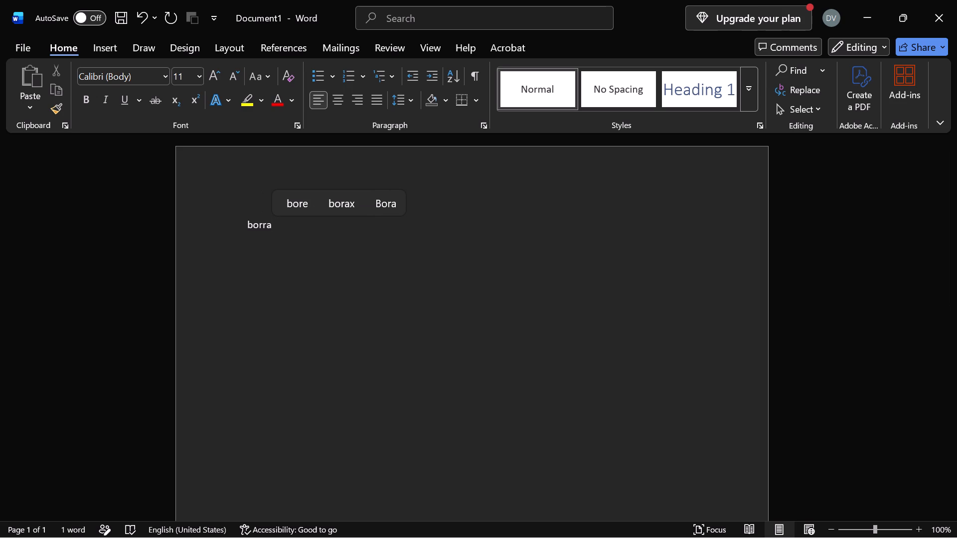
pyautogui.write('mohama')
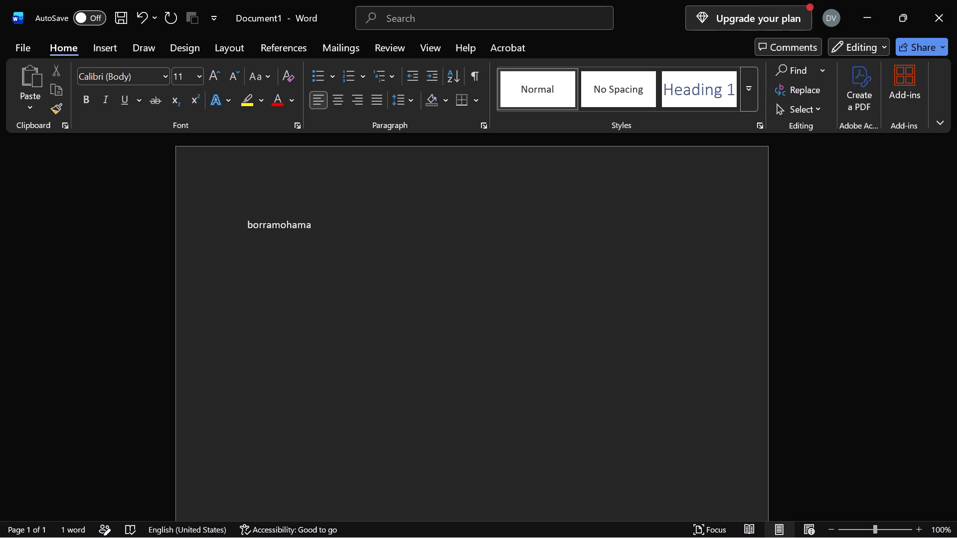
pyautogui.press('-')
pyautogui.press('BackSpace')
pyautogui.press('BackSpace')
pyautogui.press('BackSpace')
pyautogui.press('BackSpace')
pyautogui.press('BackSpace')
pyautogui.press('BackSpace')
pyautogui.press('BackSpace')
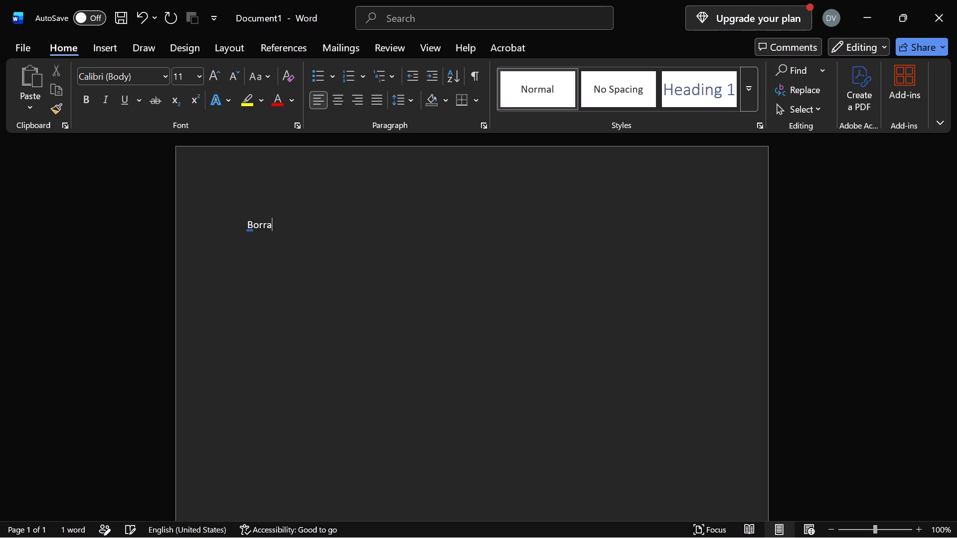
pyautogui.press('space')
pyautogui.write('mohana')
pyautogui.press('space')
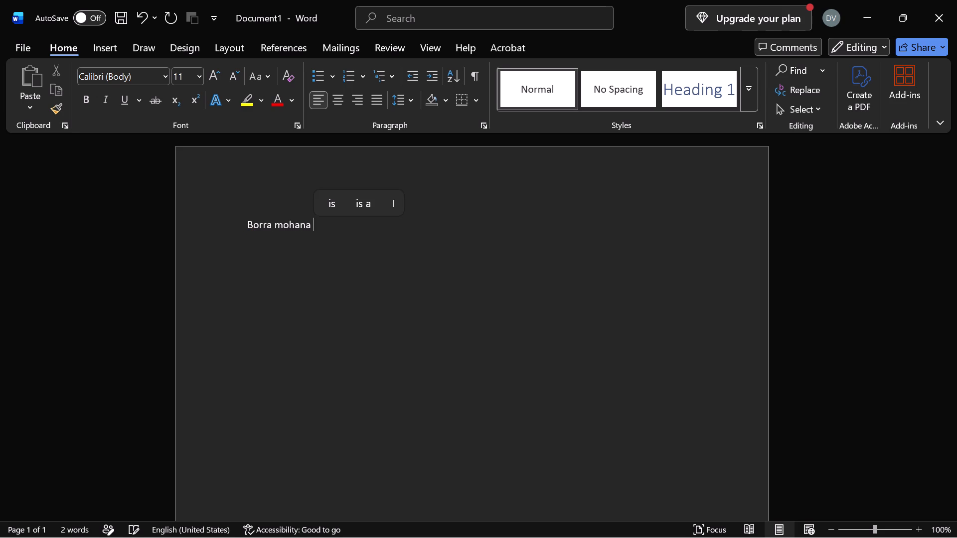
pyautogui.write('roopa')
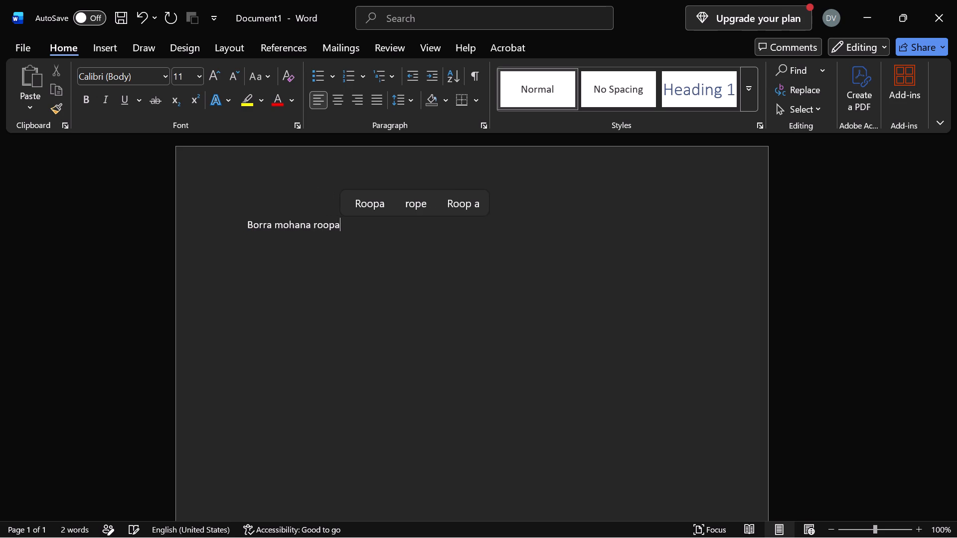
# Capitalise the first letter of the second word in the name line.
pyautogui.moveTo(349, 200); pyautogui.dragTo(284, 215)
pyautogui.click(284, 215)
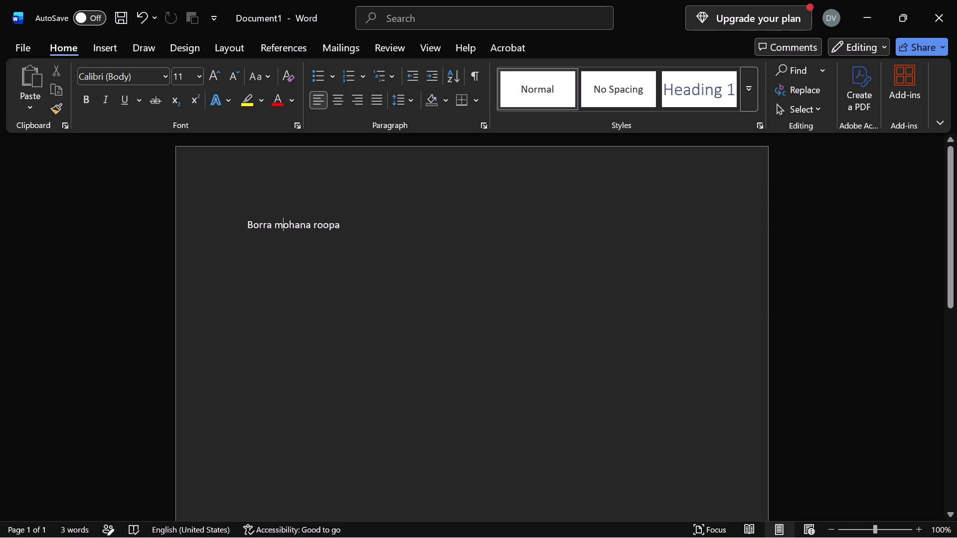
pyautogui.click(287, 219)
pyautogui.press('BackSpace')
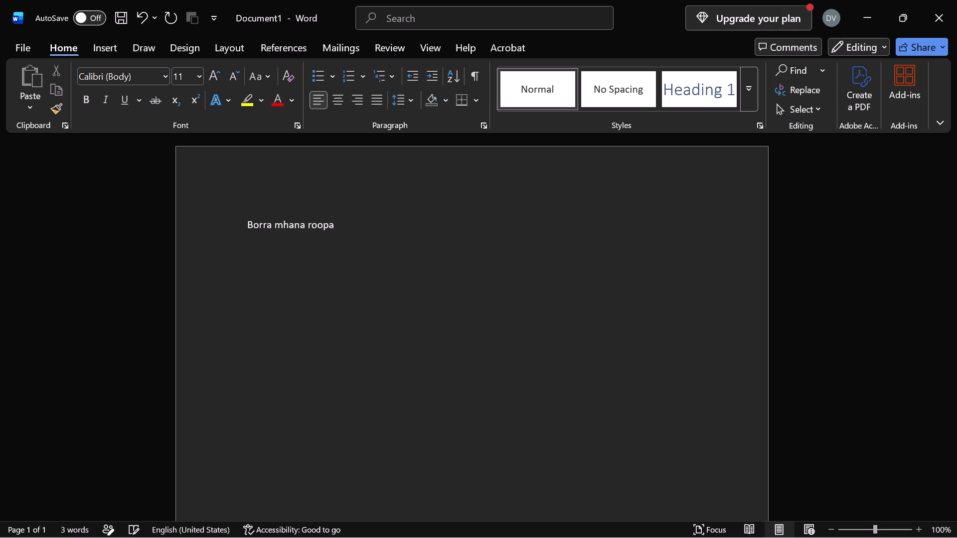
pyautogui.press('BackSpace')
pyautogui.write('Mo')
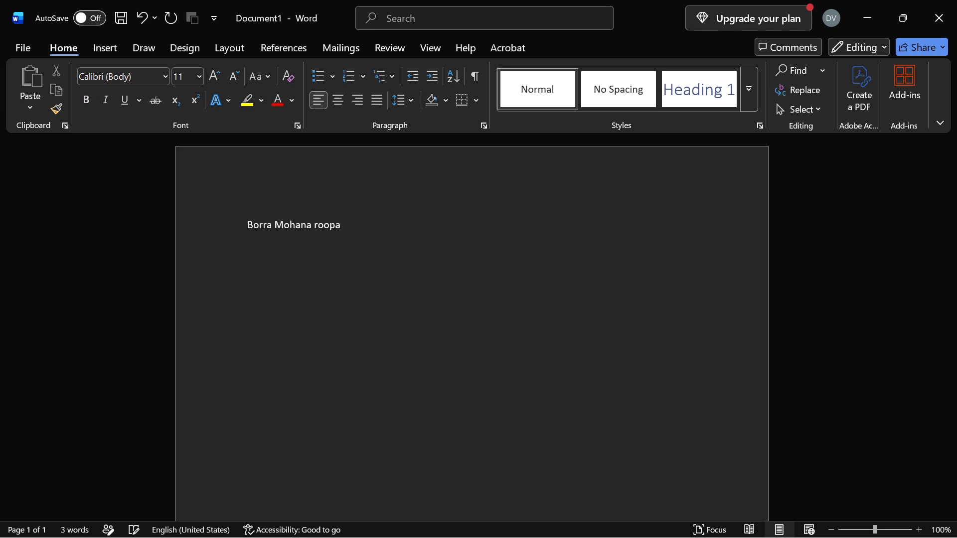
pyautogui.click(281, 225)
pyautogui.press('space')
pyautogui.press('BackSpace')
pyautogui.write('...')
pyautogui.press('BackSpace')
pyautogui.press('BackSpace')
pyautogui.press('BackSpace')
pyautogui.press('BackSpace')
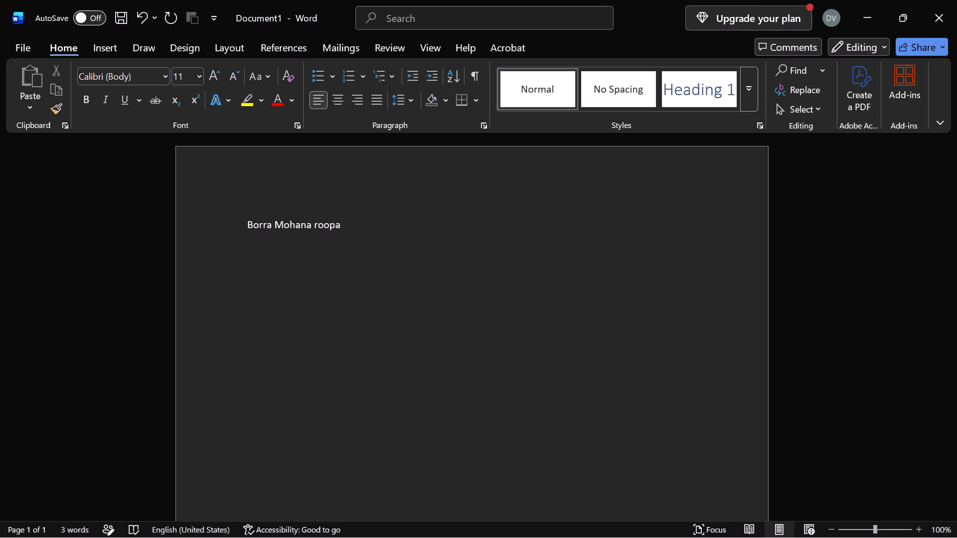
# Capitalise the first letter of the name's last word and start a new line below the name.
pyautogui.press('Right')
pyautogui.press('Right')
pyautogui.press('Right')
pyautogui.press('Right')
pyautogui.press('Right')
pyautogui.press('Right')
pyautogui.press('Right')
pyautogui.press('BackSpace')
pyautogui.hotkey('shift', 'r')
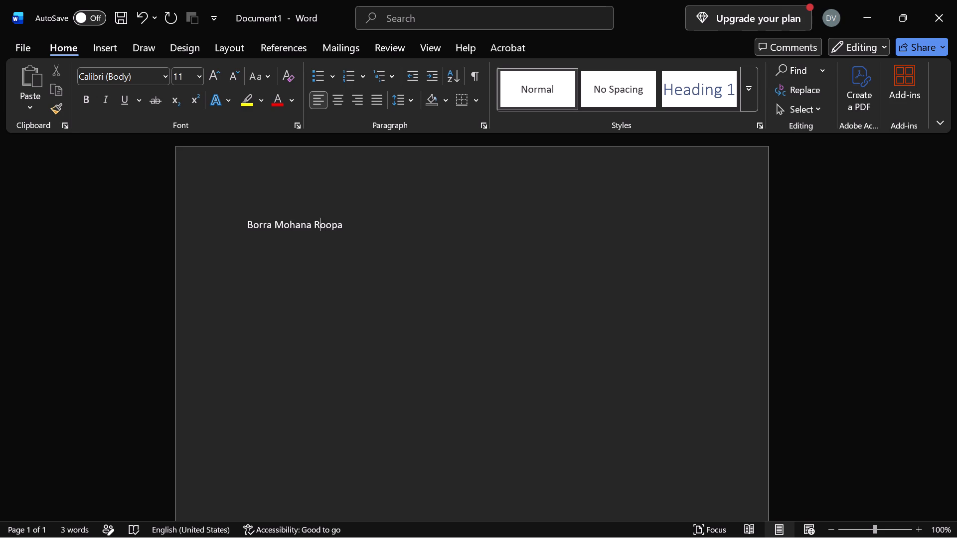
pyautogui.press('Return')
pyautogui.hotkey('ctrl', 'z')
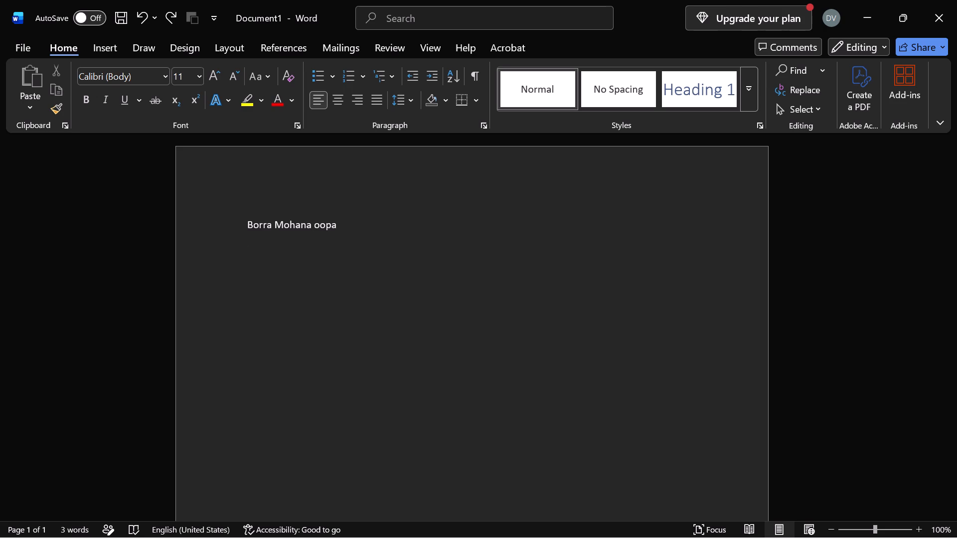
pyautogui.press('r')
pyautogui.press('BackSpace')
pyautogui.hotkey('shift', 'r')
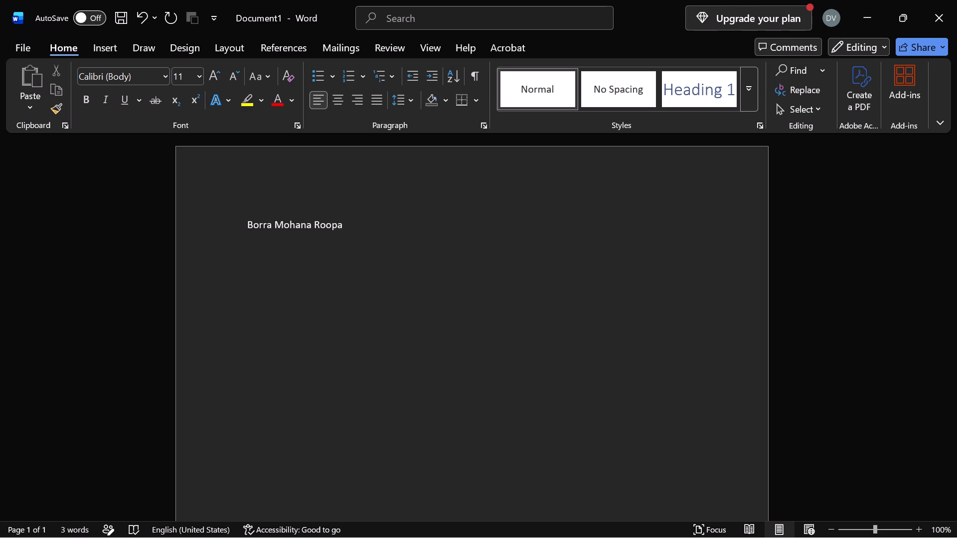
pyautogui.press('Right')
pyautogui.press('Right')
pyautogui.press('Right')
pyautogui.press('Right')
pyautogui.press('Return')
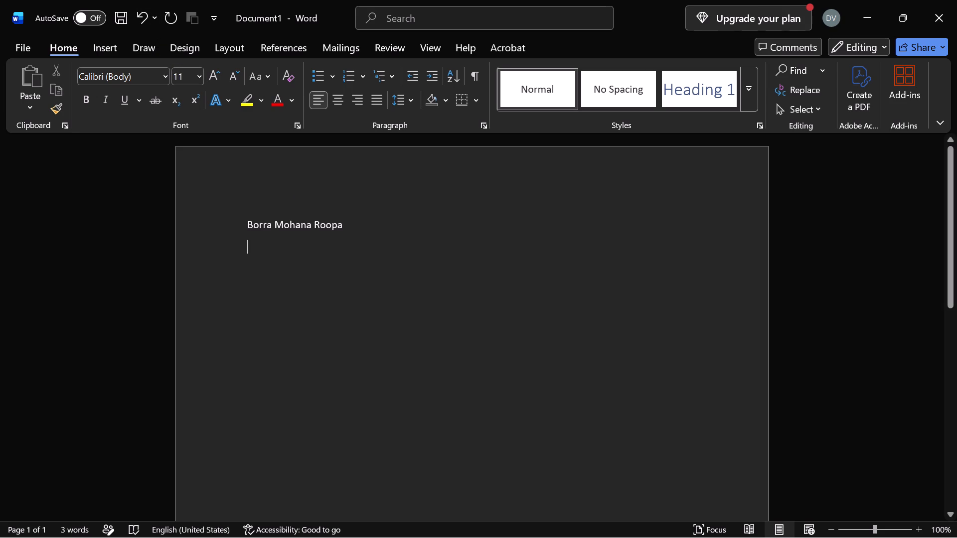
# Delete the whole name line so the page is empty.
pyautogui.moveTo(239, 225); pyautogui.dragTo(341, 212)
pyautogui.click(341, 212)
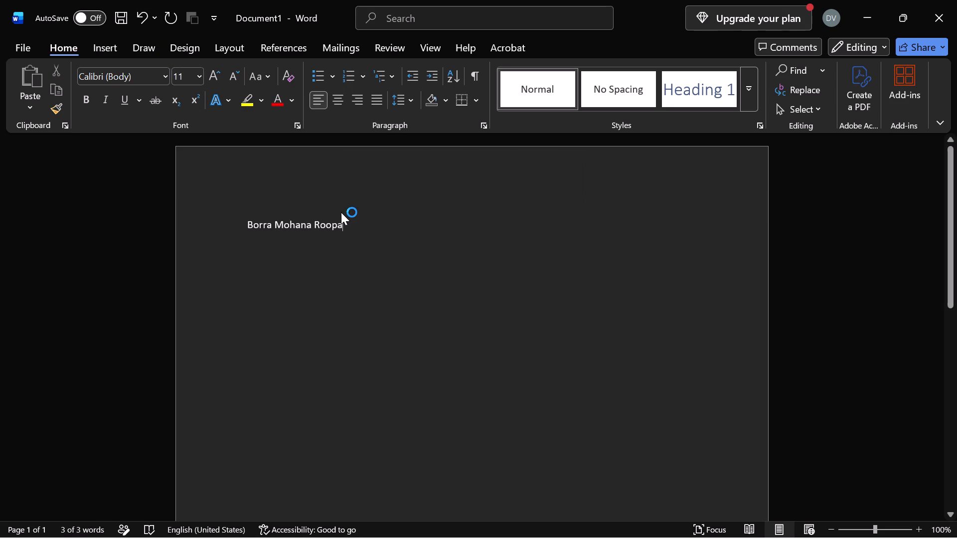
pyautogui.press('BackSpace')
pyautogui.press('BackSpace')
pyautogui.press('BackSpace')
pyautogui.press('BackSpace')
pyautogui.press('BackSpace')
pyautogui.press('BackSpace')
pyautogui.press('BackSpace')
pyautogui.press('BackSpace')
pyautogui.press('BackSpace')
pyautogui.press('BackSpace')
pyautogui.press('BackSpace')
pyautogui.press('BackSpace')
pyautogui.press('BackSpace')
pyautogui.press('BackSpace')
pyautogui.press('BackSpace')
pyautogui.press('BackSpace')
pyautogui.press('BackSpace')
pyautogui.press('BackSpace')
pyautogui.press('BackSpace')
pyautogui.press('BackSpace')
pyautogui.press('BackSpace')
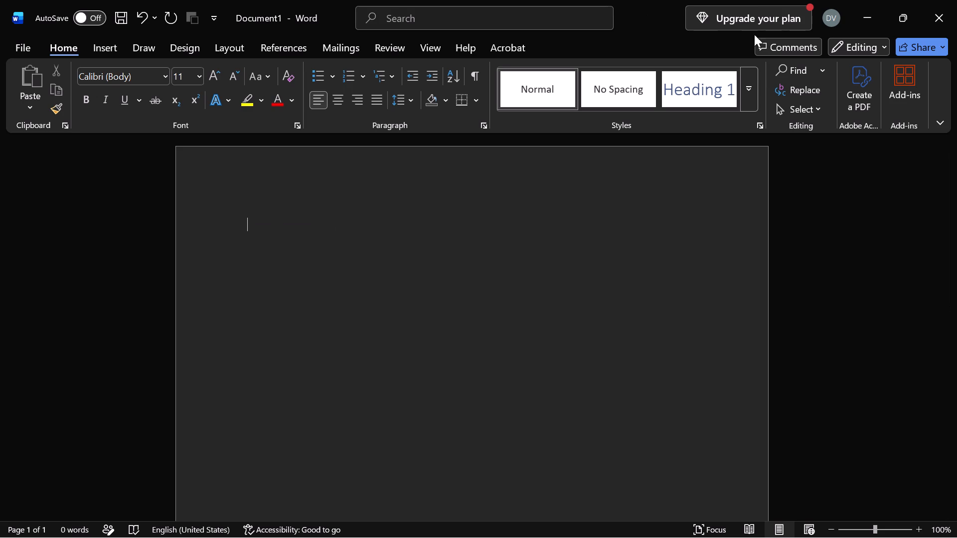
# Close the document without saving it.
pyautogui.click(940, 20)
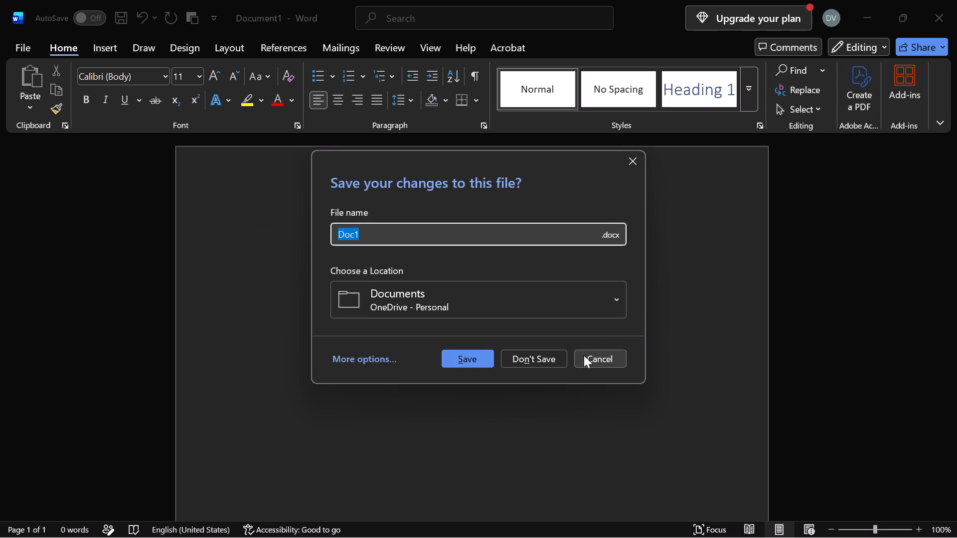
pyautogui.click(561, 359)
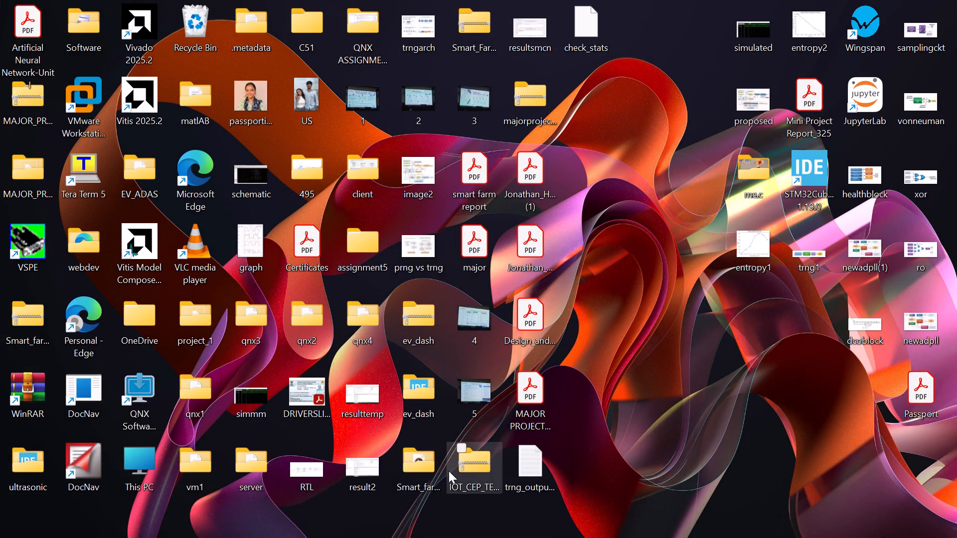
# Open Word again from the desktop.
pyautogui.click(365, 520)
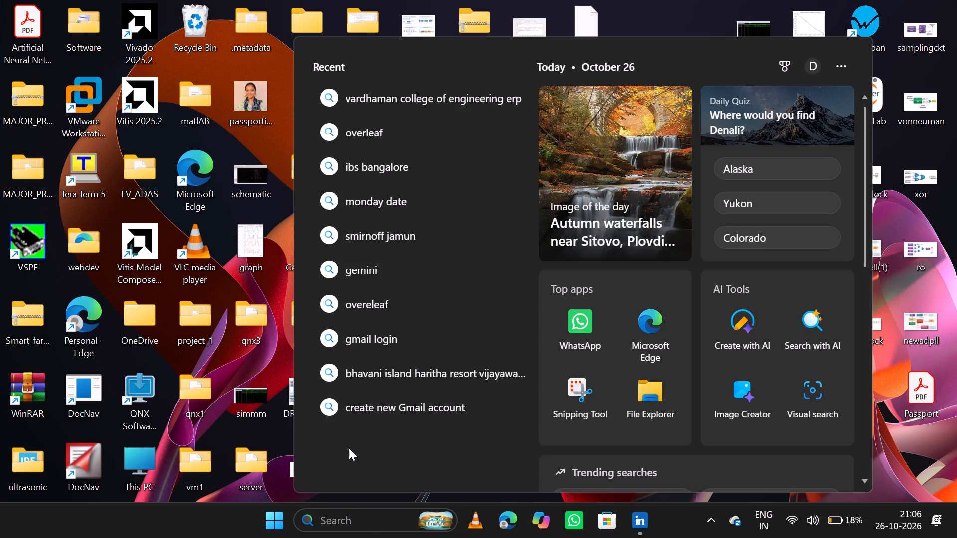
pyautogui.click(274, 518)
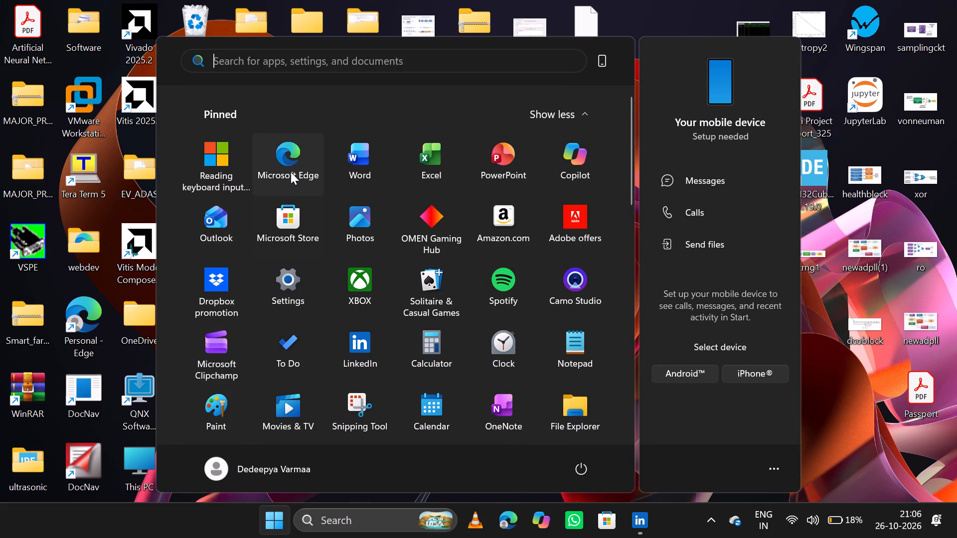
pyautogui.click(351, 162)
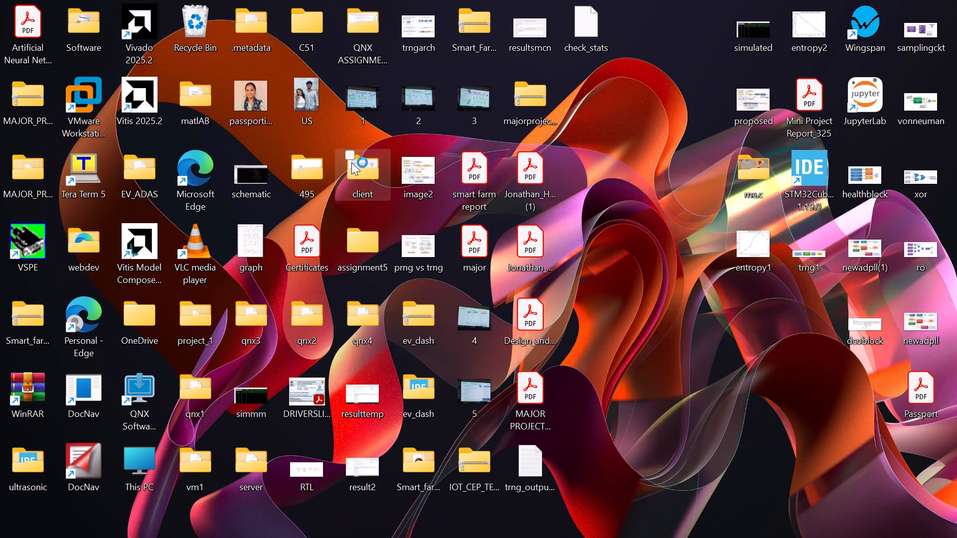
# Preview the Classic management resume template and close the preview without creating a document.
pyautogui.click(375, 128)
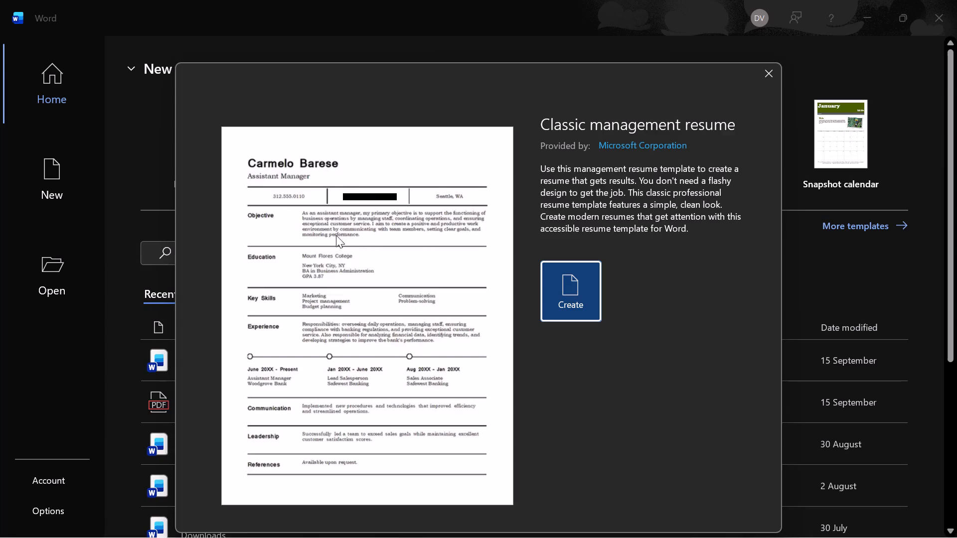
pyautogui.click(757, 76)
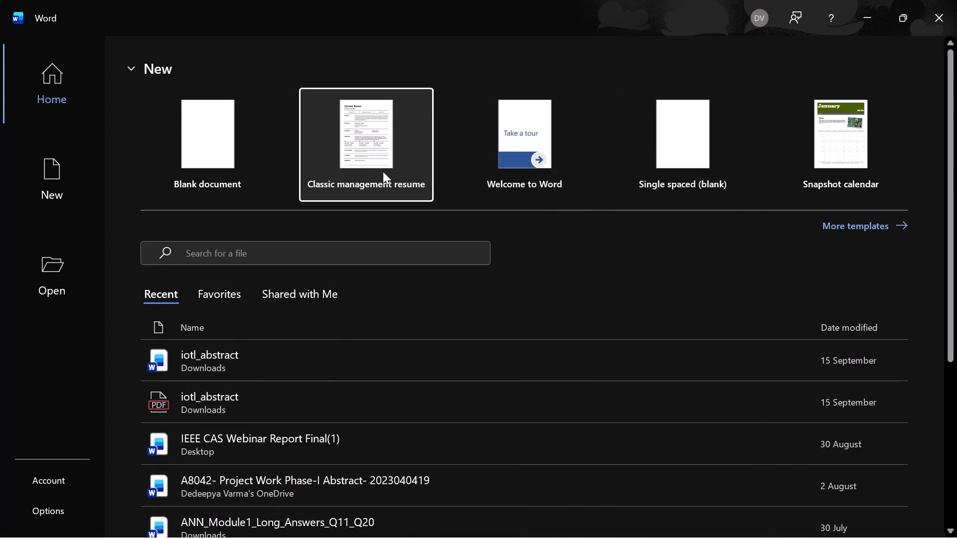
pyautogui.click(383, 171)
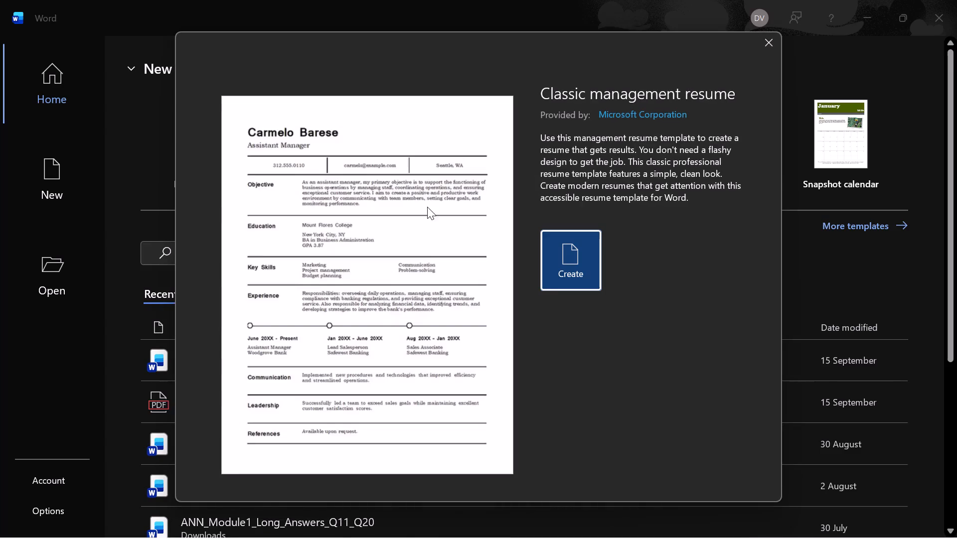
pyautogui.click(767, 37)
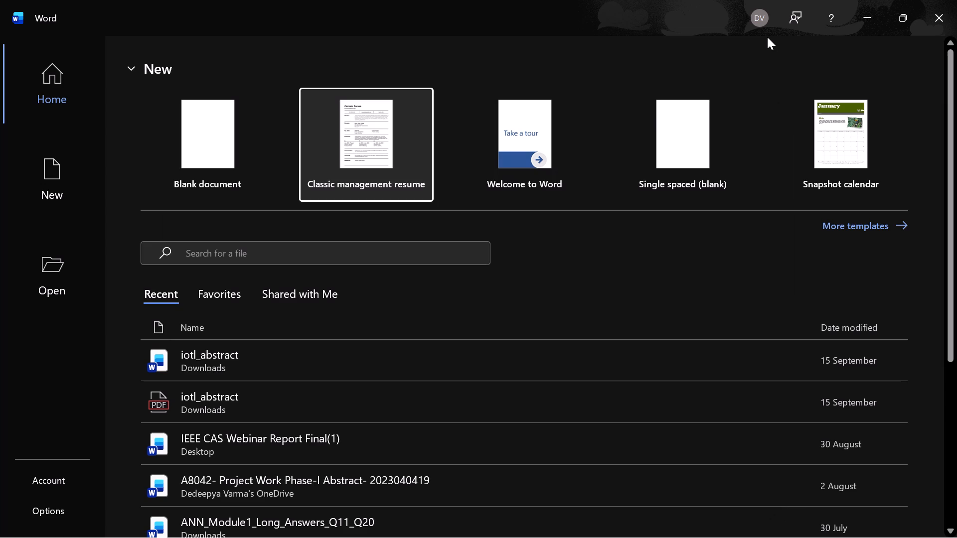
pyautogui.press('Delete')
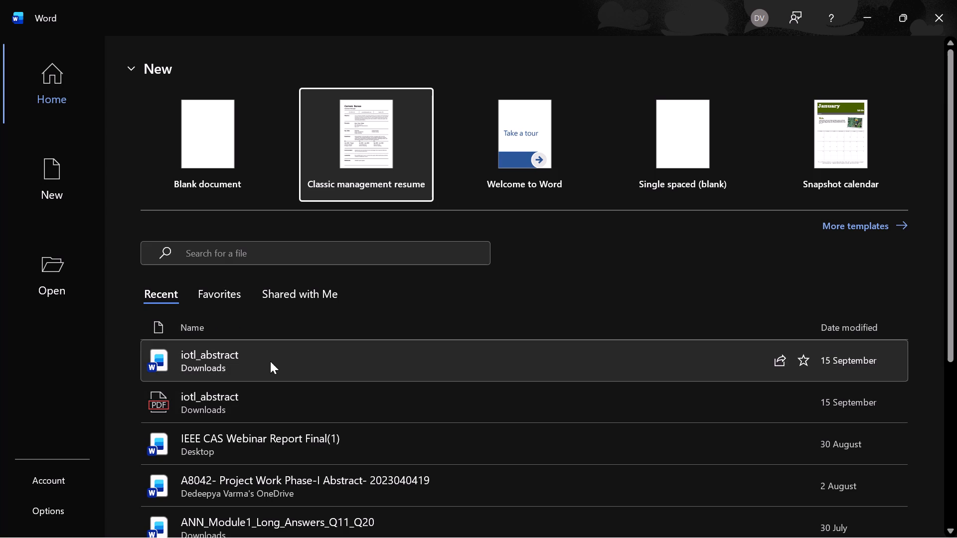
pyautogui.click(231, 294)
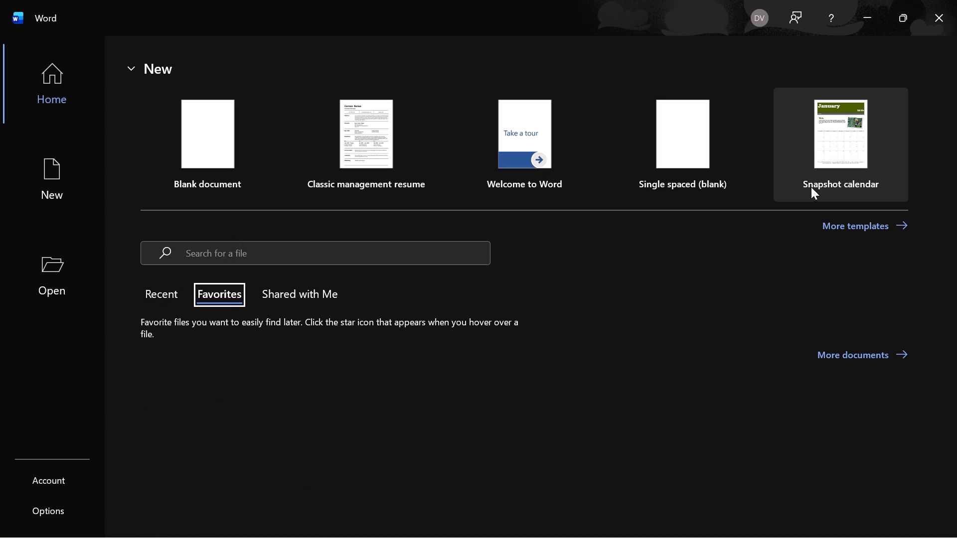
# Open the full template gallery and show the Resumes and Cover Letters templates.
pyautogui.click(826, 222)
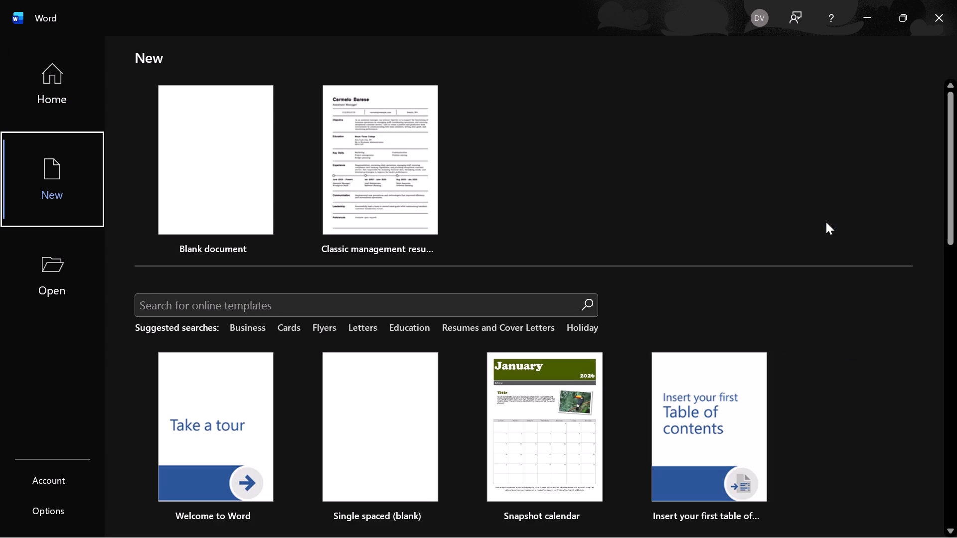
pyautogui.moveTo(578, 191); pyautogui.dragTo(412, 216)
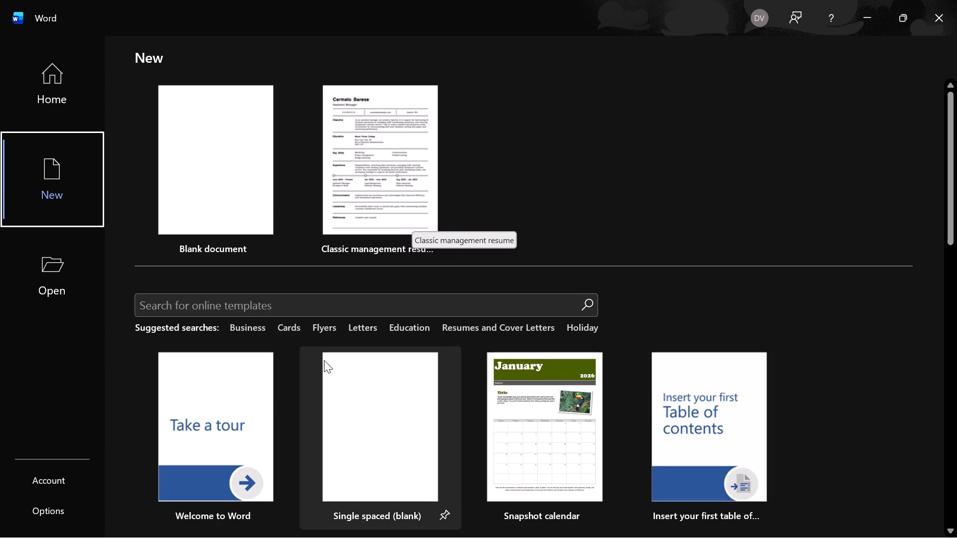
pyautogui.click(469, 330)
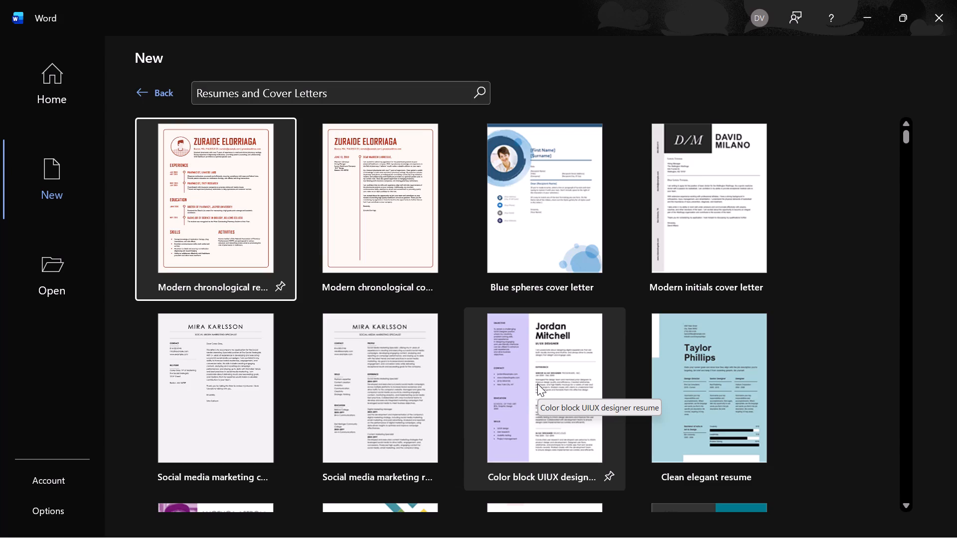
# Look through the resume and cover letter templates for a suitable resume design.
pyautogui.press('Down')
pyautogui.press('Down')
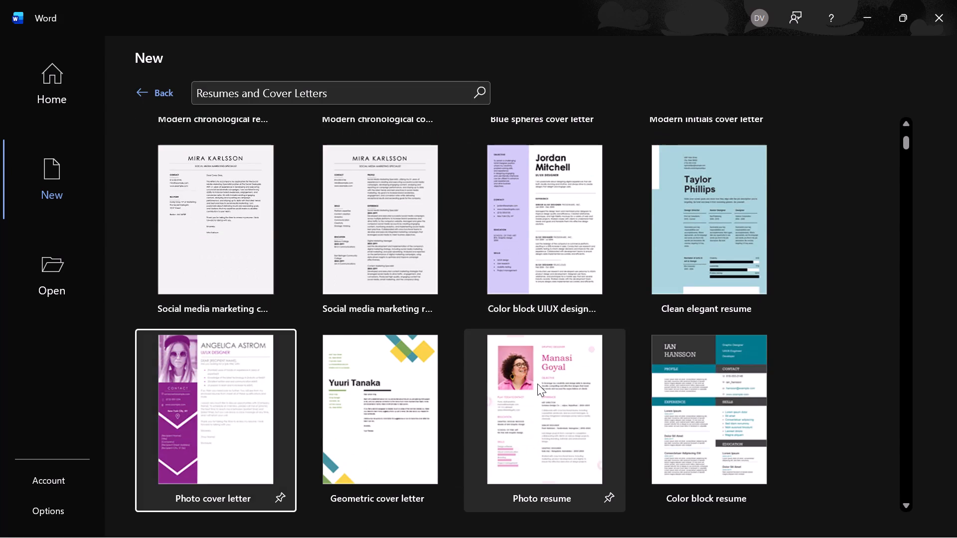
pyautogui.press('Down')
pyautogui.press('Down')
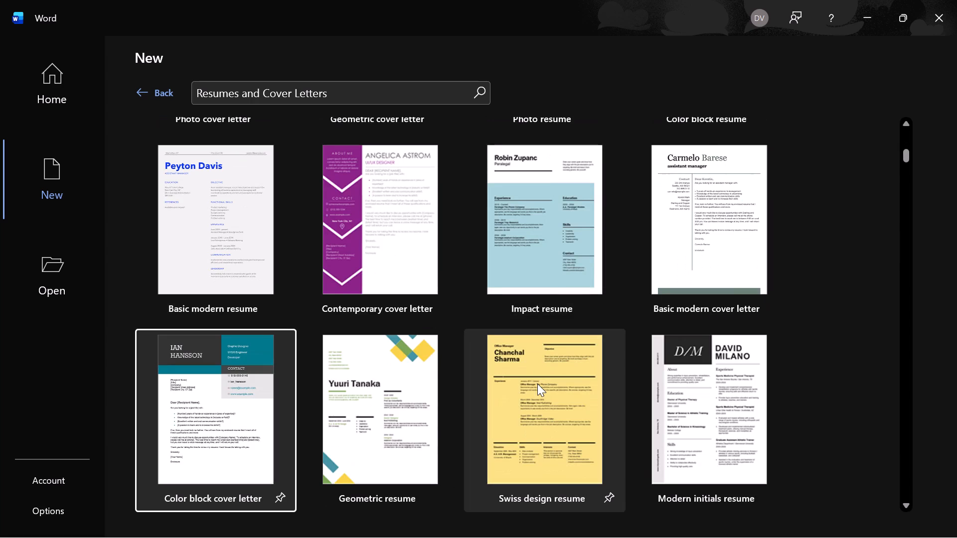
pyautogui.press('Down')
pyautogui.press('Down')
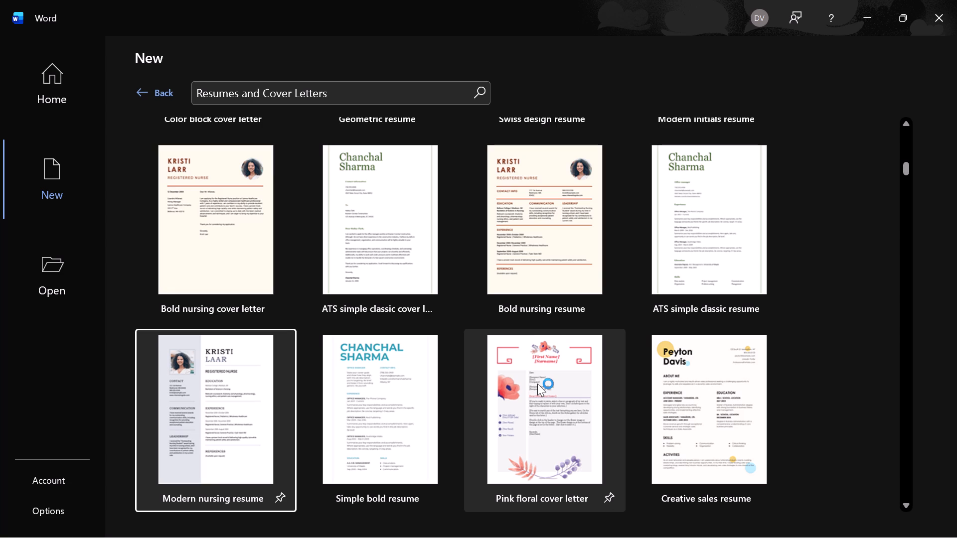
pyautogui.press('Down')
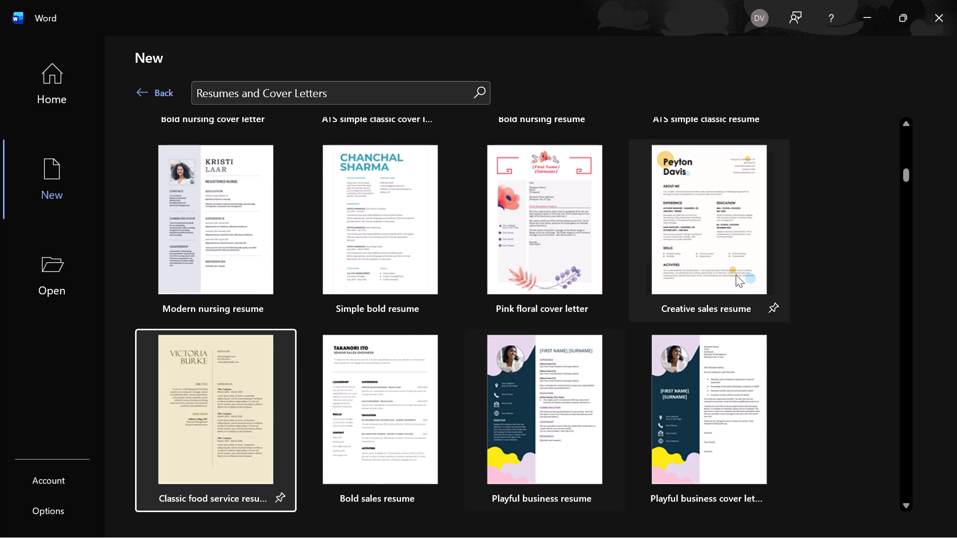
pyautogui.press('Down')
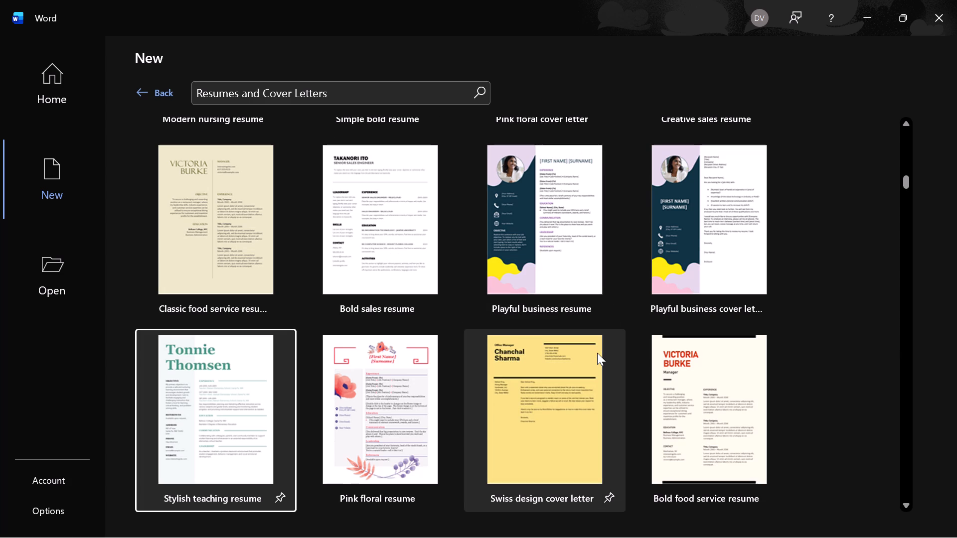
pyautogui.press('Down')
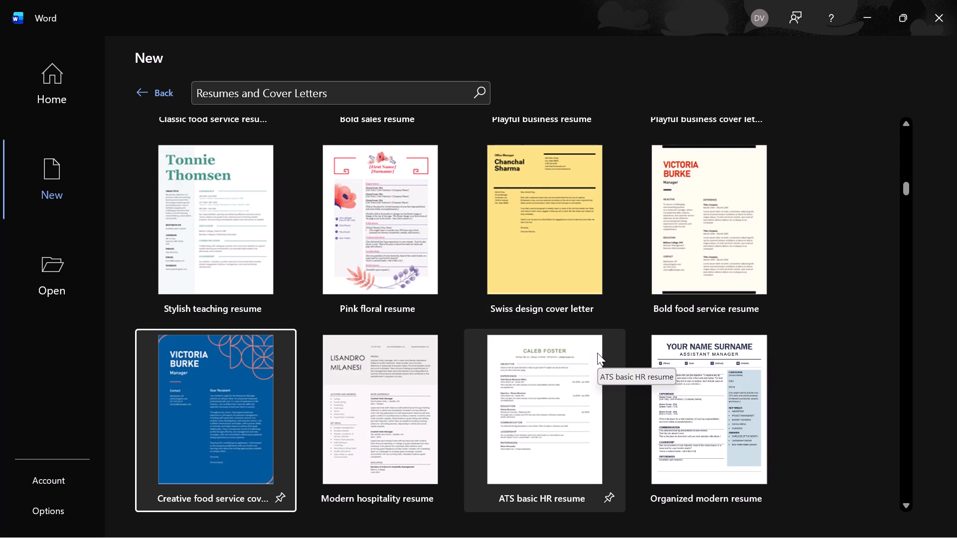
pyautogui.press('Down')
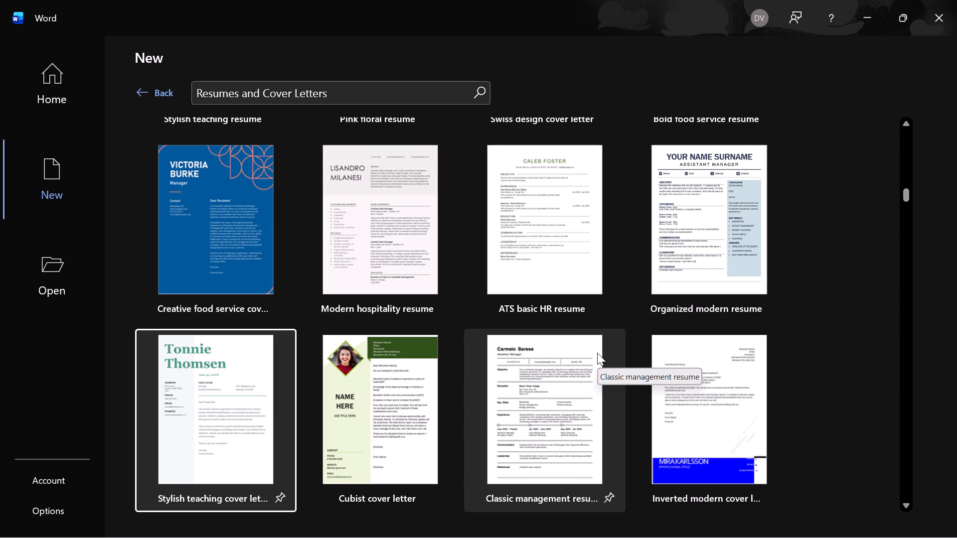
pyautogui.press('Down')
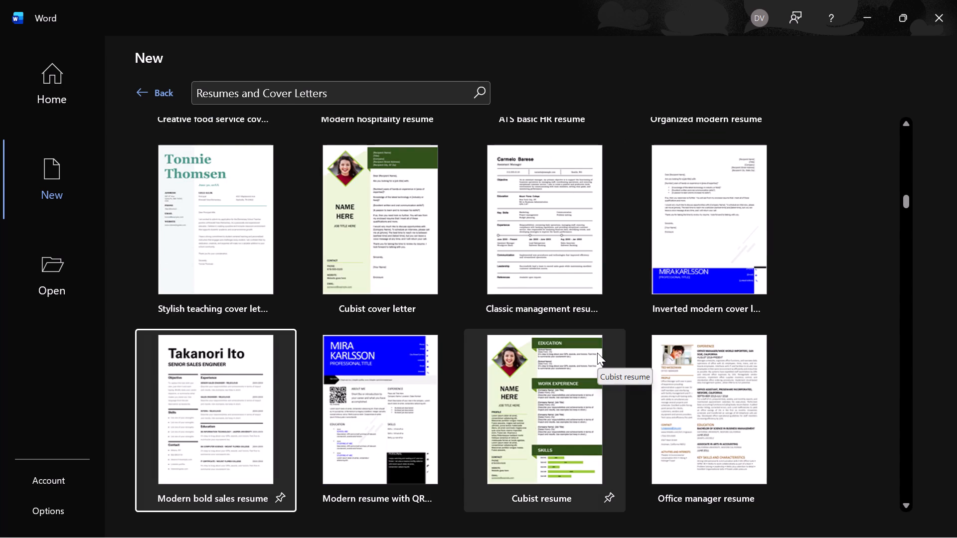
pyautogui.press('Down')
pyautogui.press('Down')
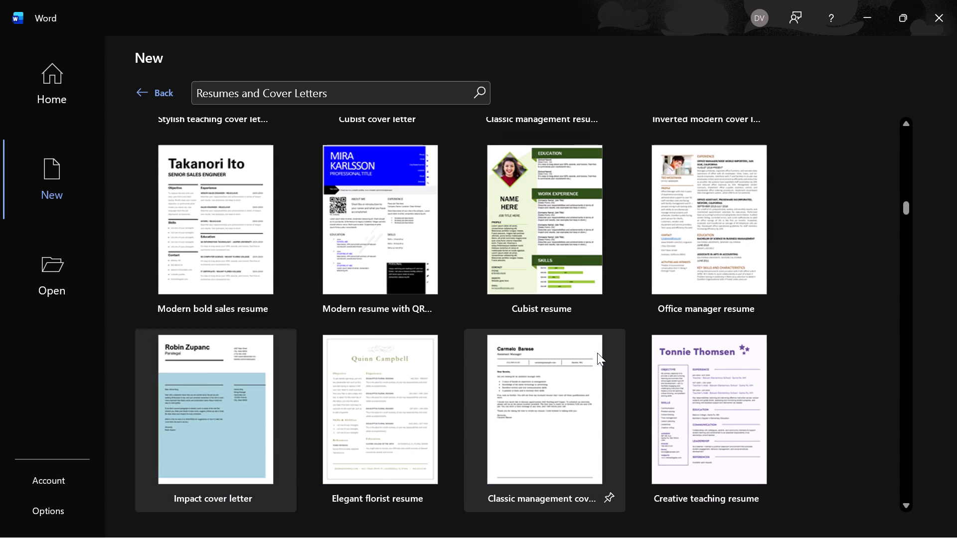
pyautogui.press('Down')
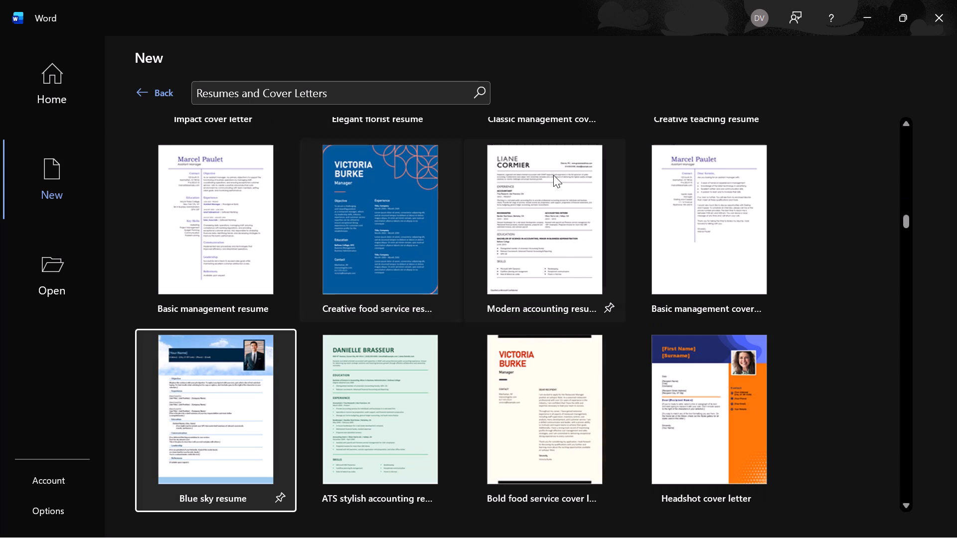
# Create a new document from the Modern accounting resume template.
pyautogui.click(554, 175)
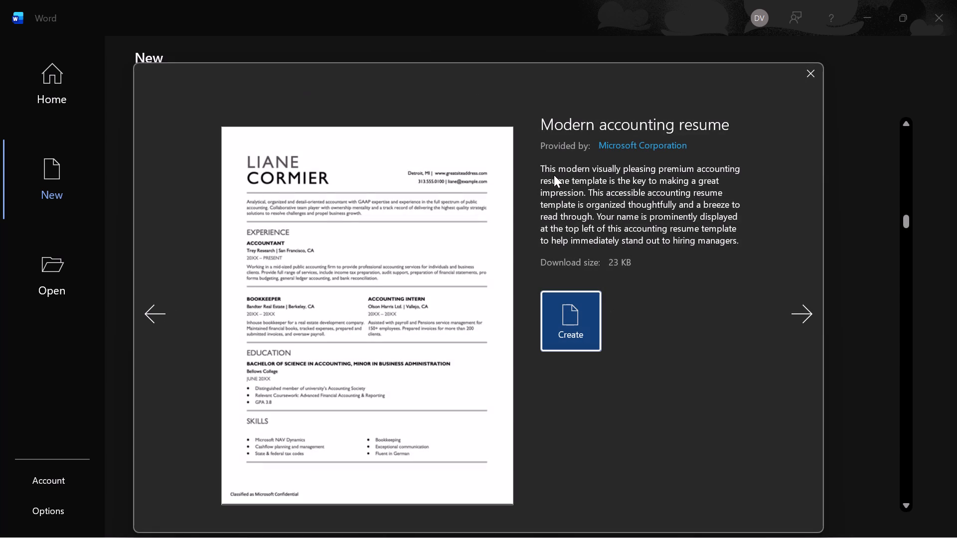
pyautogui.click(569, 314)
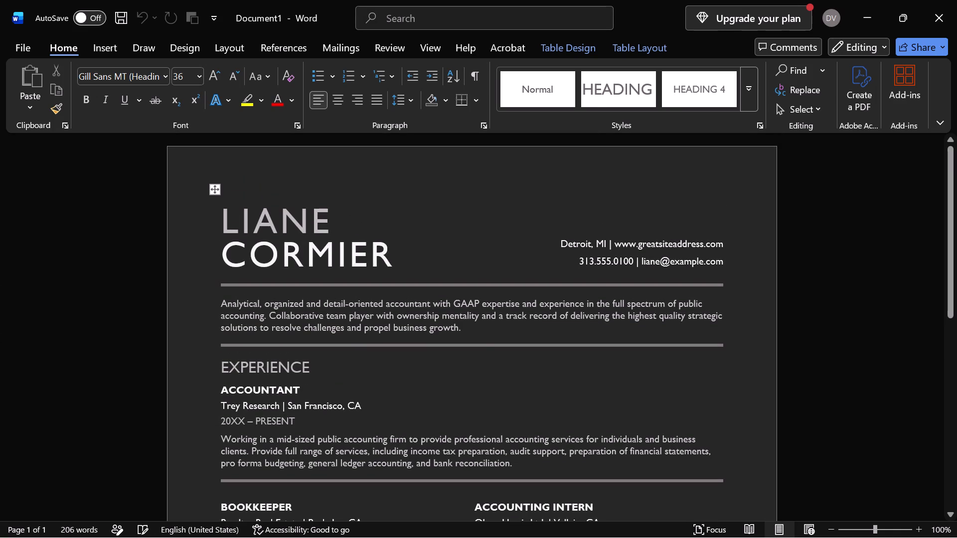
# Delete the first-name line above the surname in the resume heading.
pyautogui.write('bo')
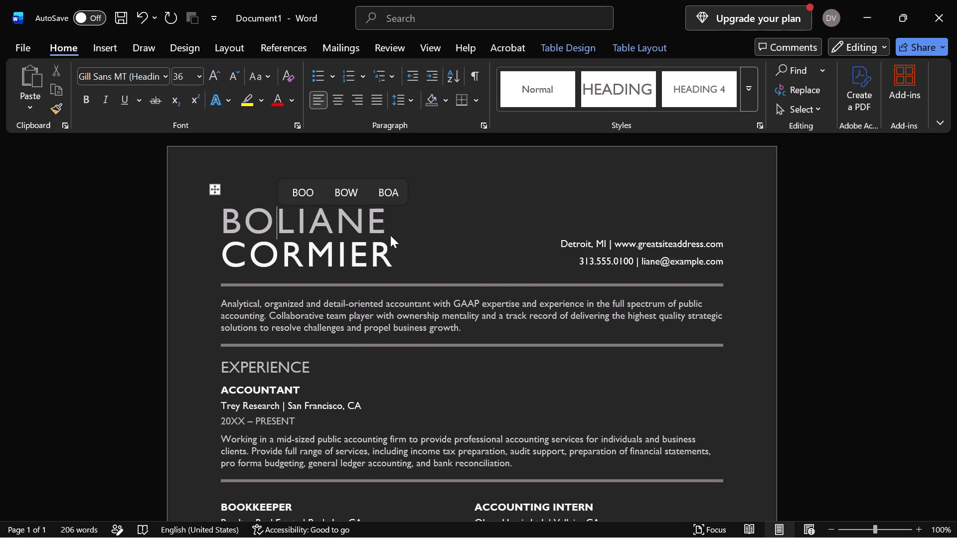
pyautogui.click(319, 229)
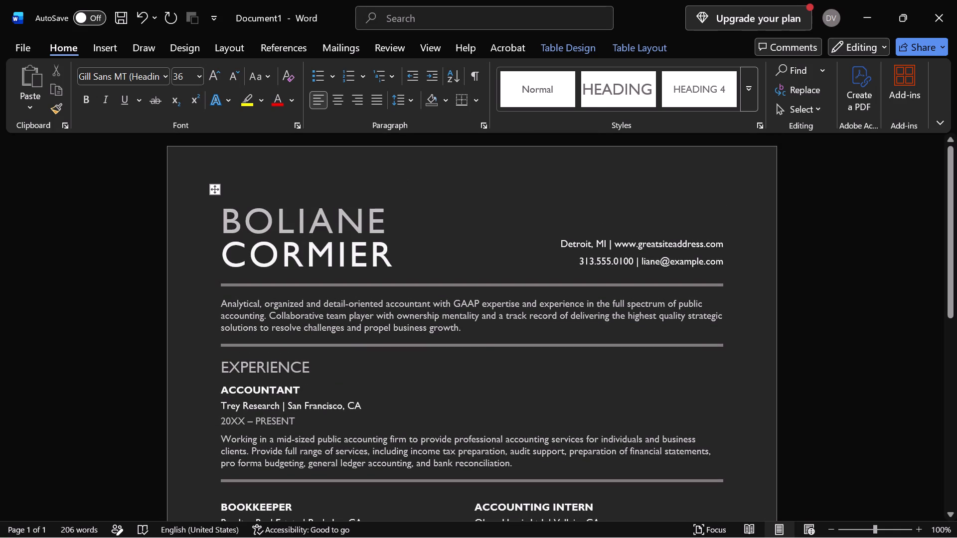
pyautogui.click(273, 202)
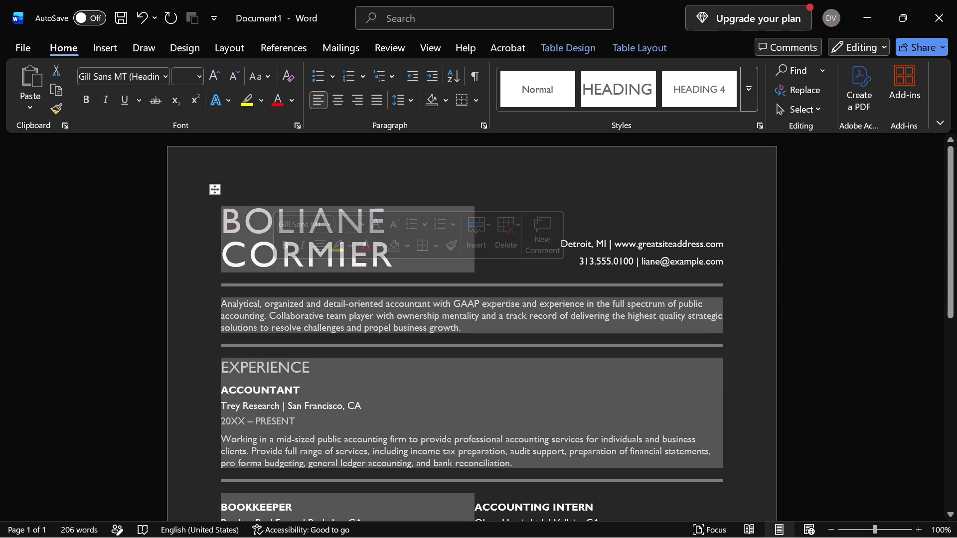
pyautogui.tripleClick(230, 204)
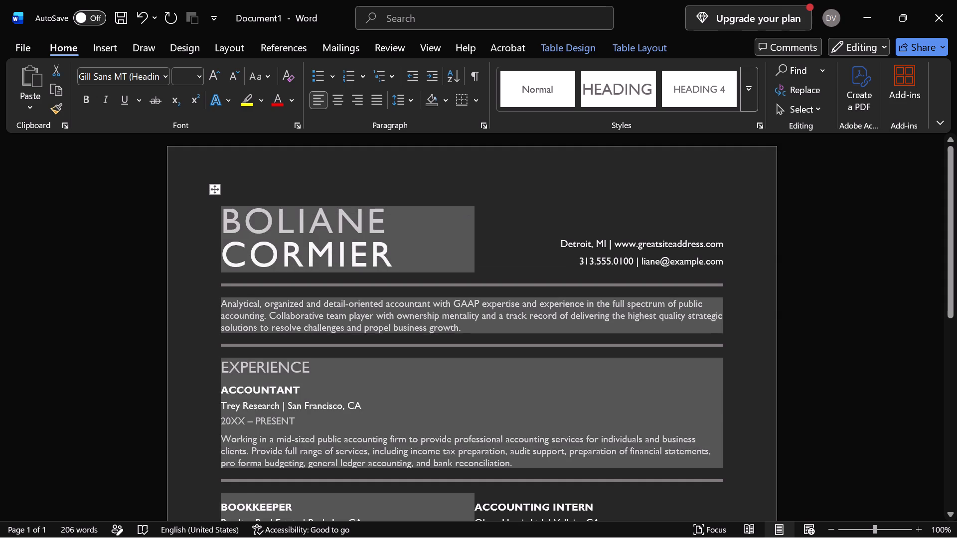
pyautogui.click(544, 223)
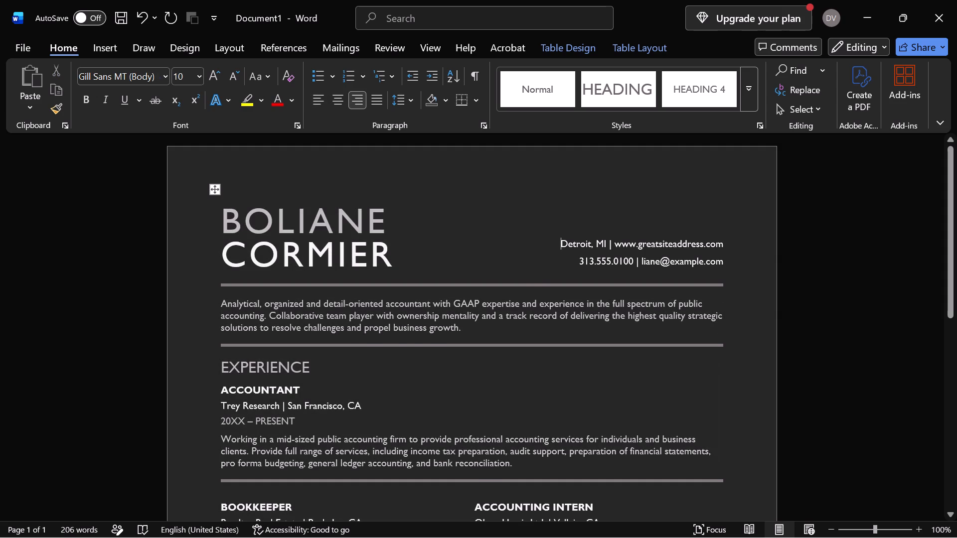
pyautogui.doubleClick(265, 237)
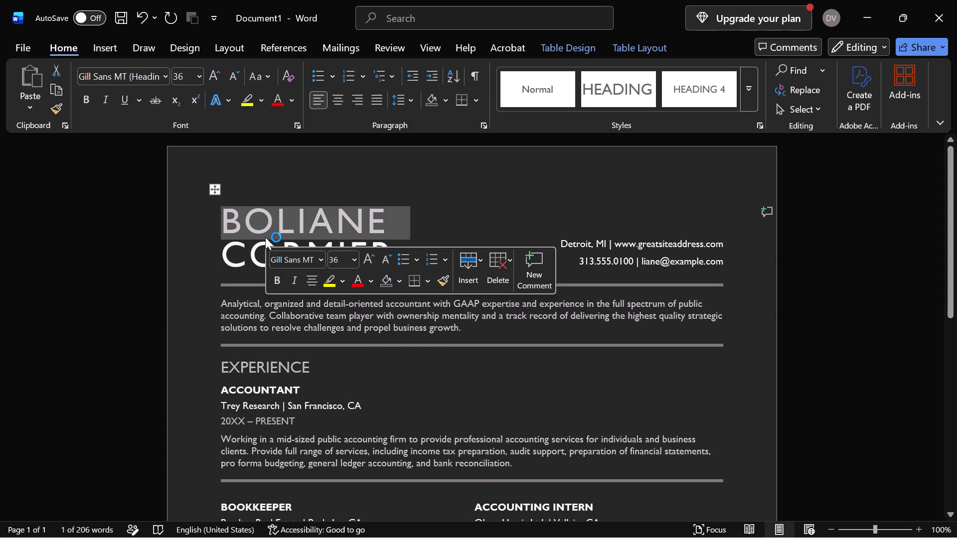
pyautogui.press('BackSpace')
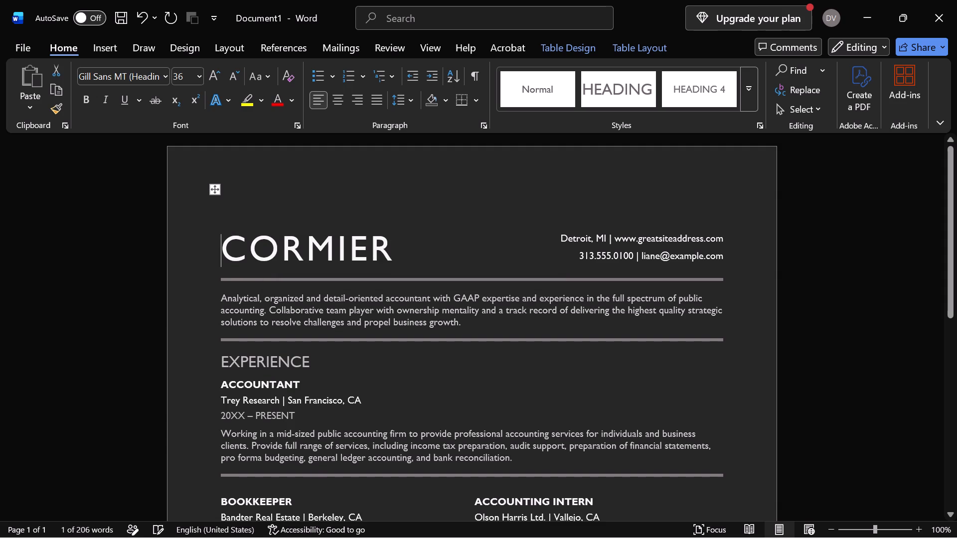
# Delete the entire table row holding the surname and contact details at the top of the resume.
pyautogui.tripleClick(265, 237)
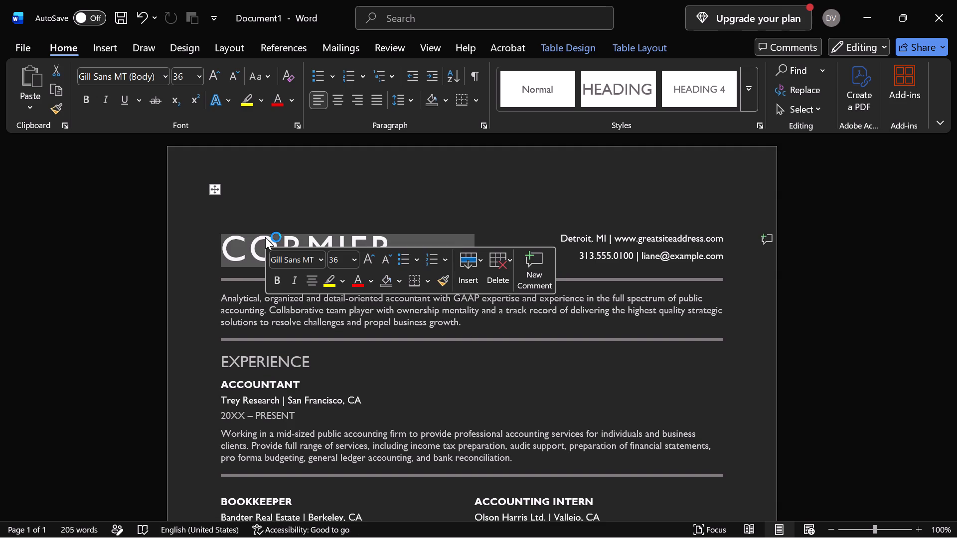
pyautogui.press('BackSpace')
pyautogui.click(265, 237)
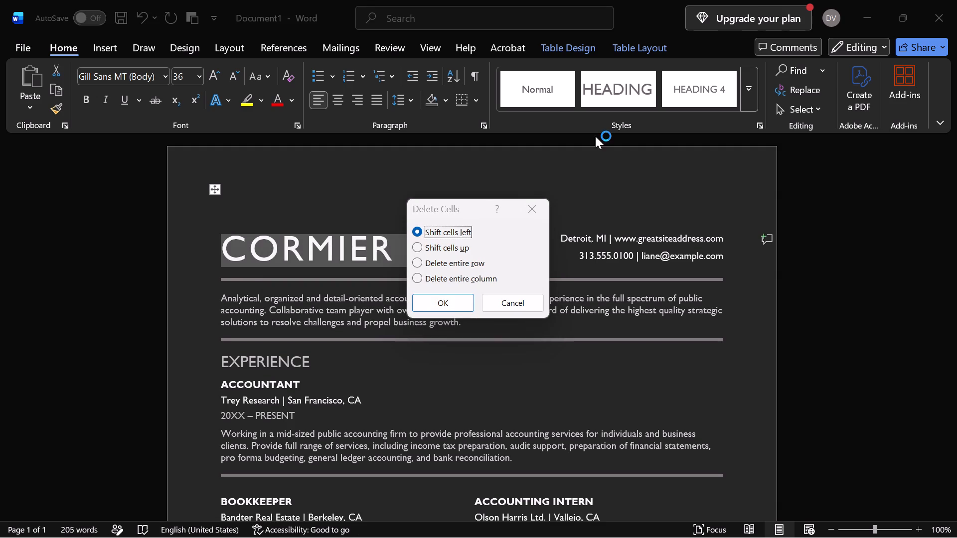
pyautogui.click(531, 213)
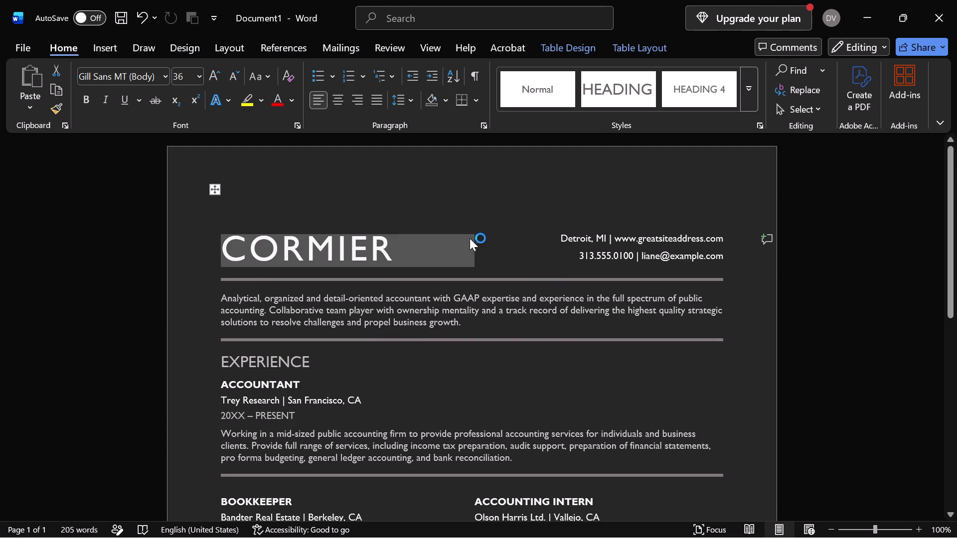
pyautogui.press('BackSpace')
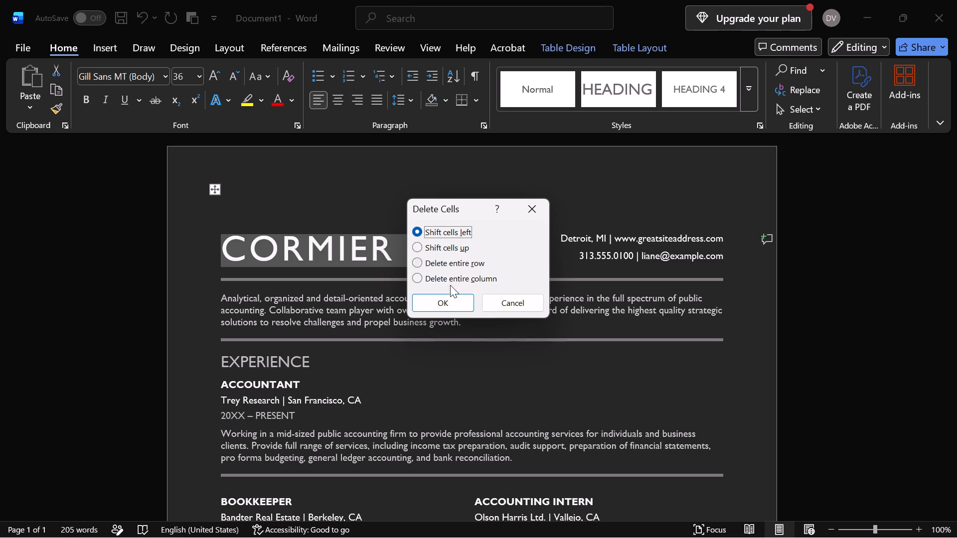
pyautogui.click(423, 267)
pyautogui.click(429, 306)
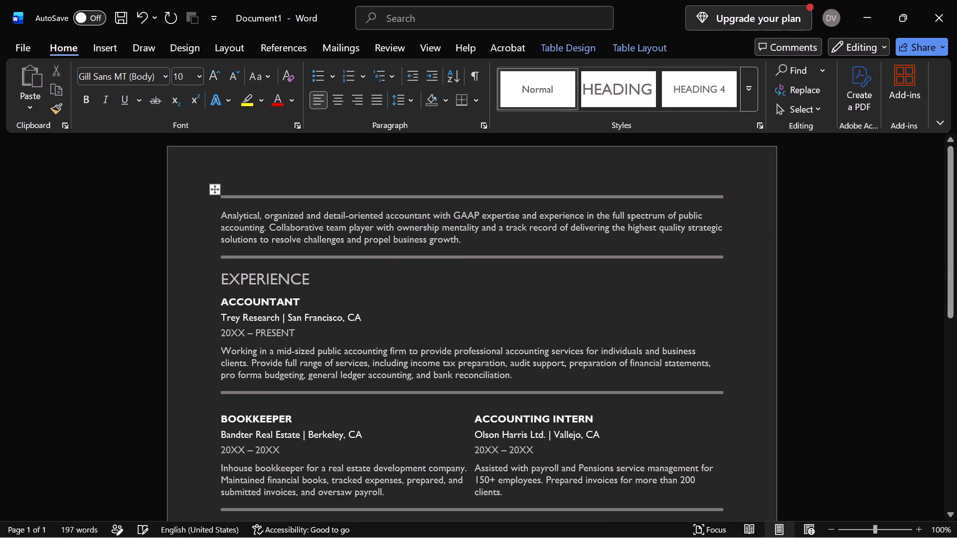
# Open the page header for editing and add four line breaks to make room above the summary.
pyautogui.click(253, 172)
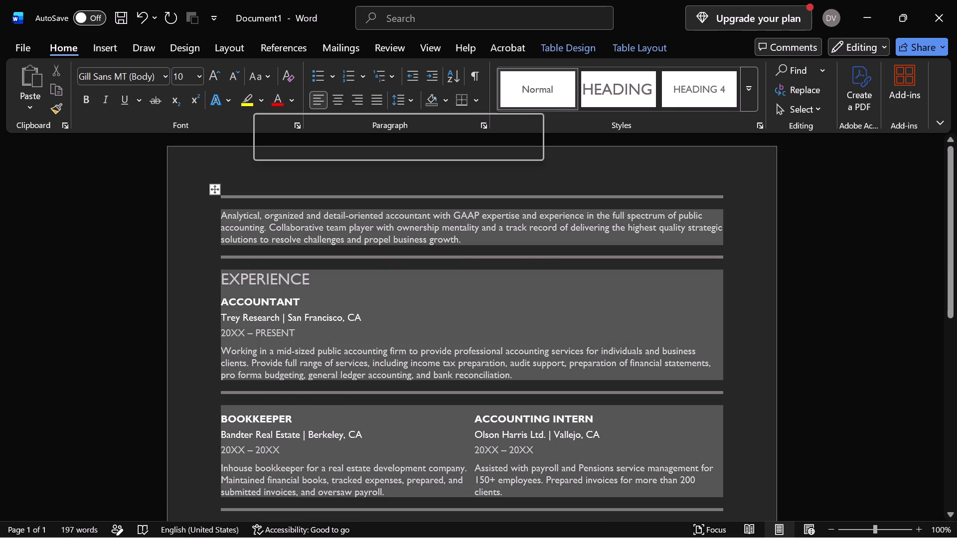
pyautogui.doubleClick(243, 183)
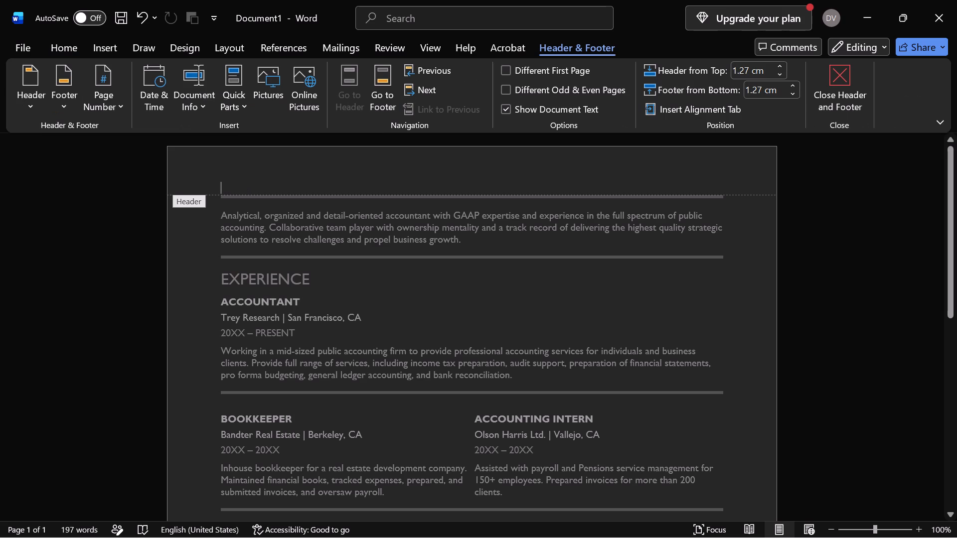
pyautogui.press('Return')
pyautogui.press('Return')
pyautogui.press('Return')
pyautogui.press('Return')
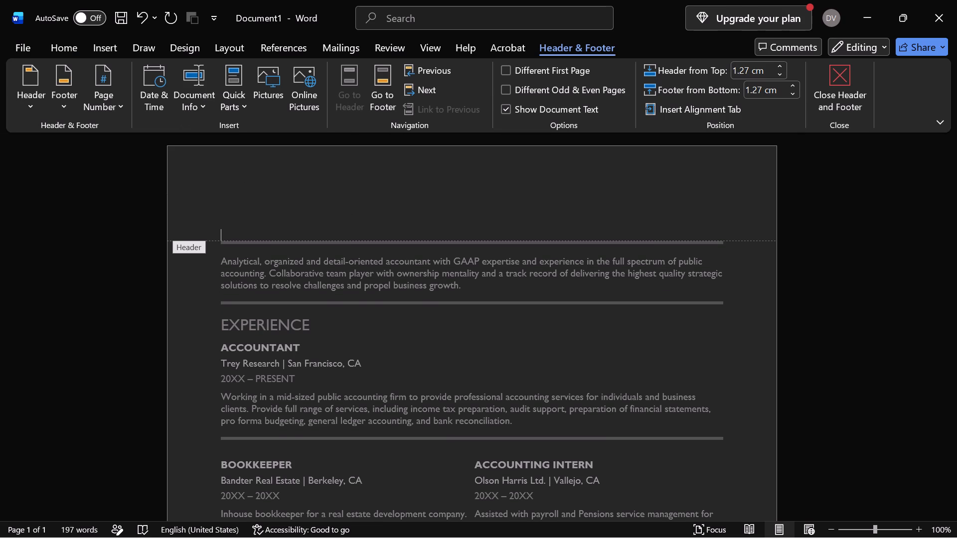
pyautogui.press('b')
pyautogui.press('BackSpace')
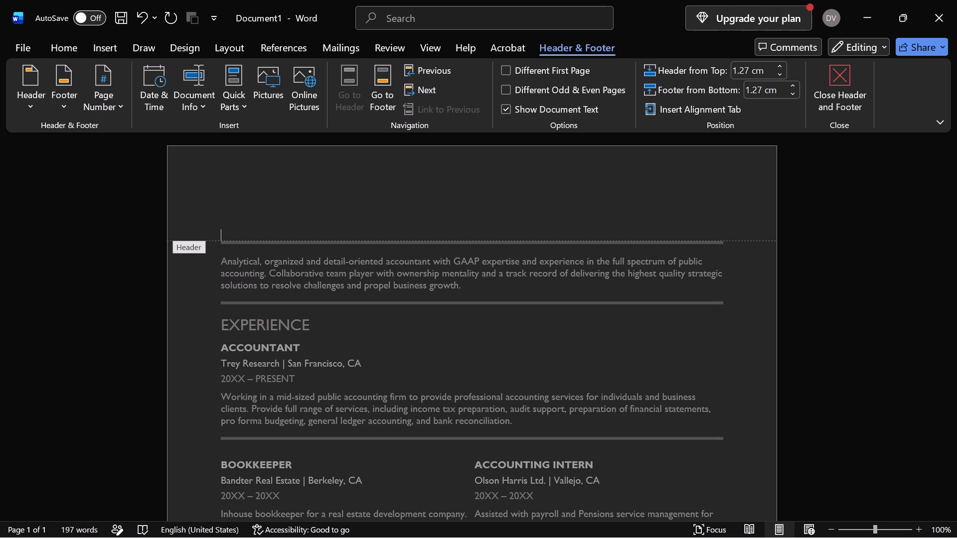
# Enter the resume owner's full name on the last line of the page header, just above the summary.
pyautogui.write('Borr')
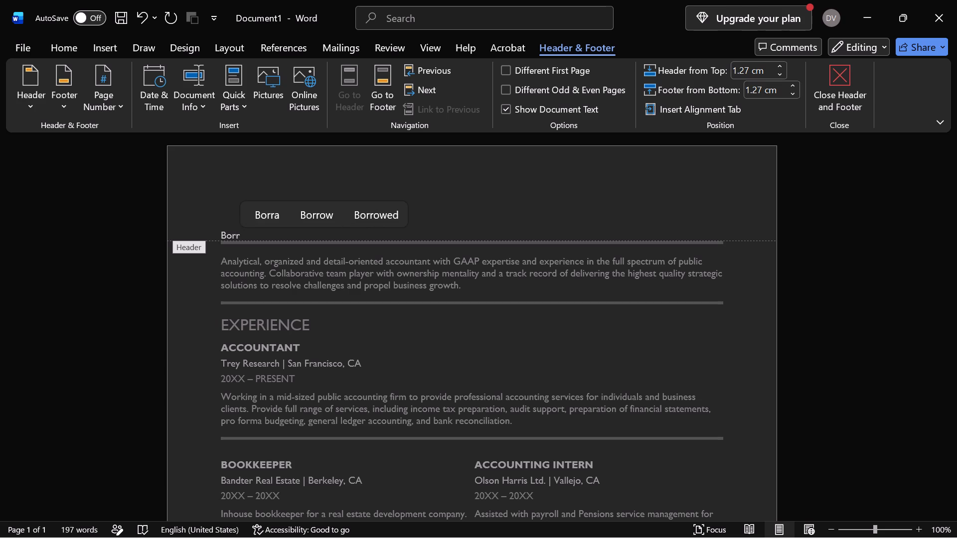
pyautogui.click(267, 214)
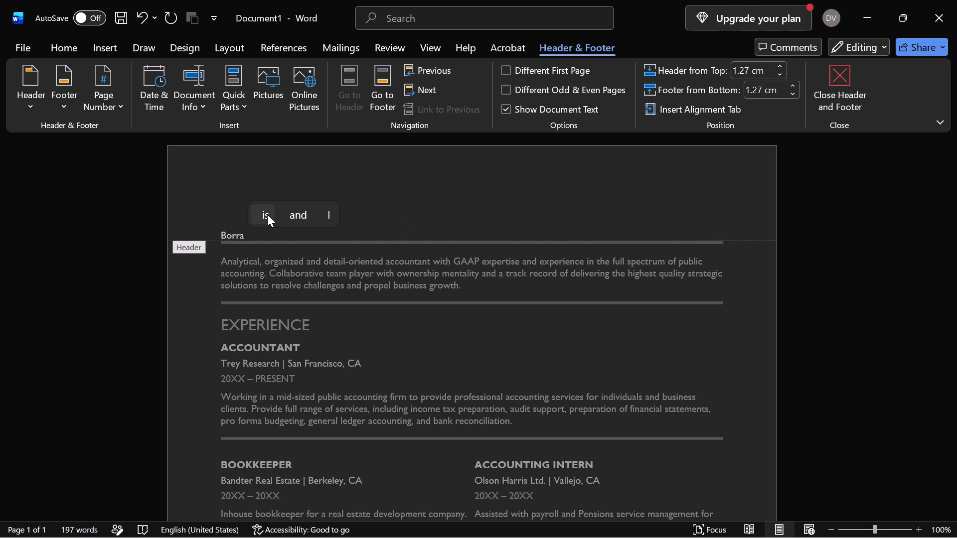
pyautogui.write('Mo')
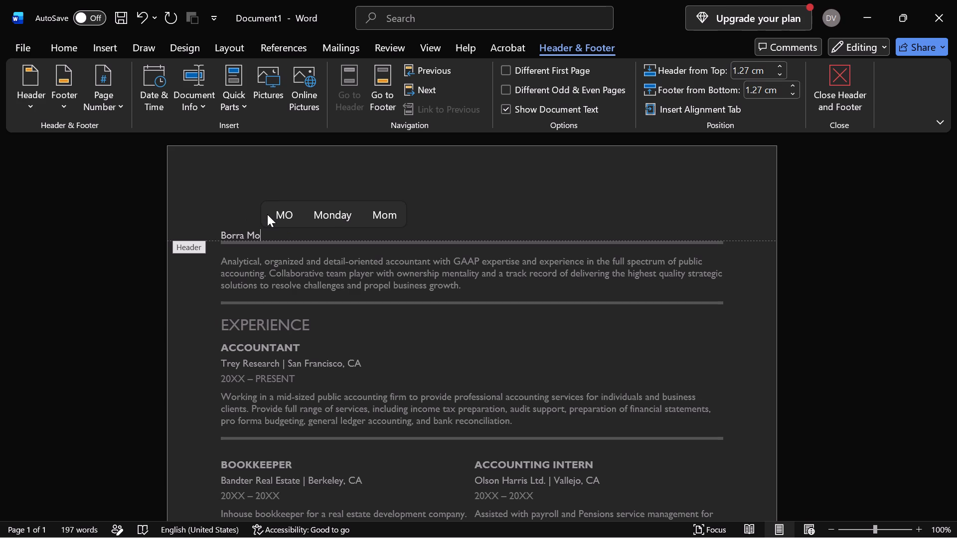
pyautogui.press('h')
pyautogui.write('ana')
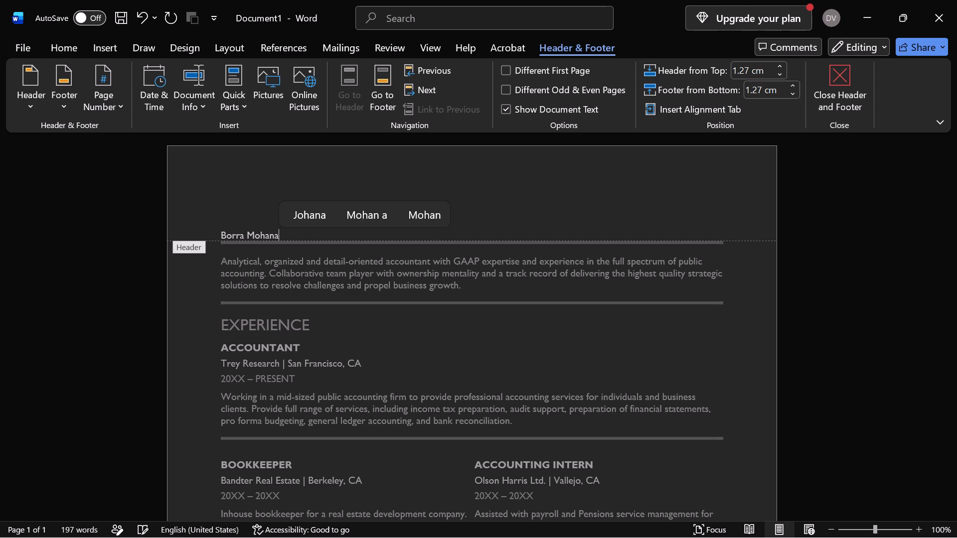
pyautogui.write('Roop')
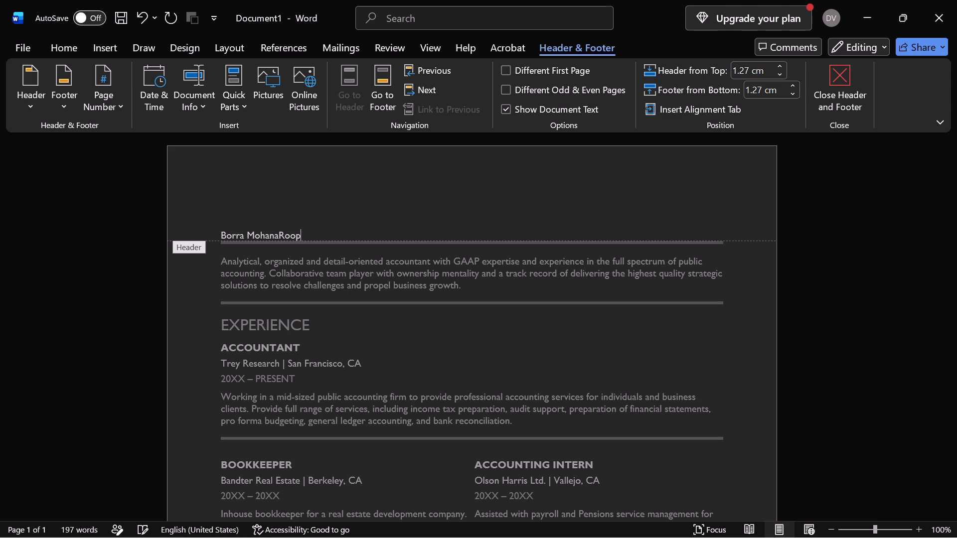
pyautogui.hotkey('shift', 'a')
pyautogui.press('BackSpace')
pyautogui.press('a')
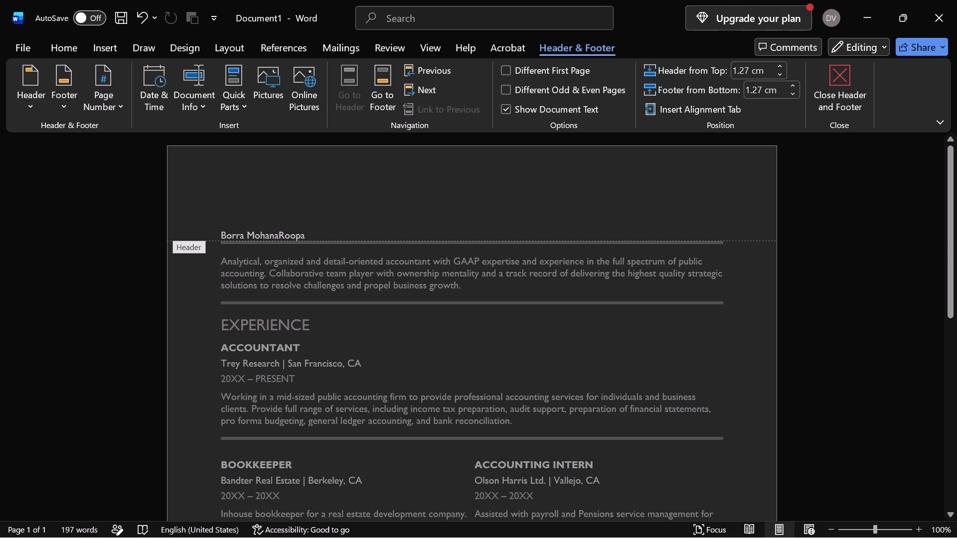
# Add the job title "Quality Control analyst" on a new header line below the name.
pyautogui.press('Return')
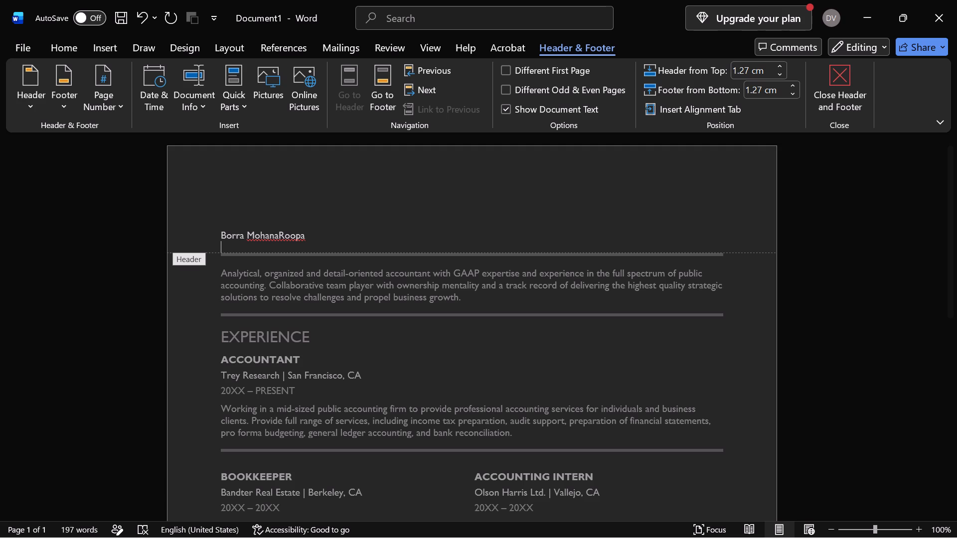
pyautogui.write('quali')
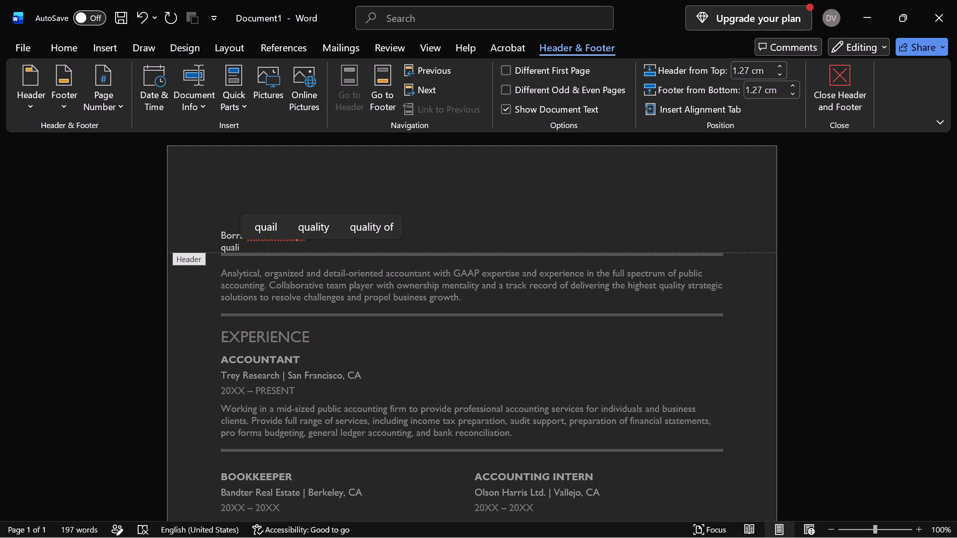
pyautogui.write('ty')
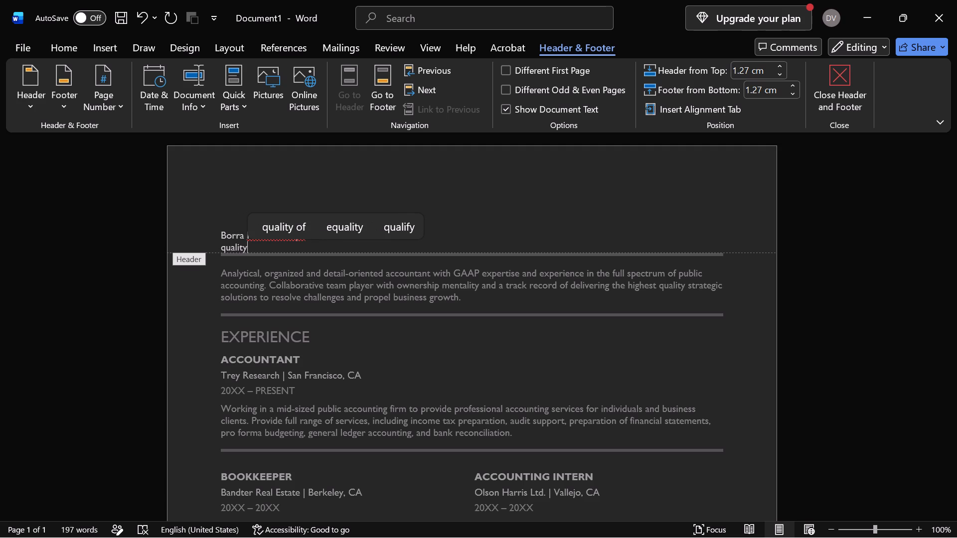
pyautogui.click(272, 197)
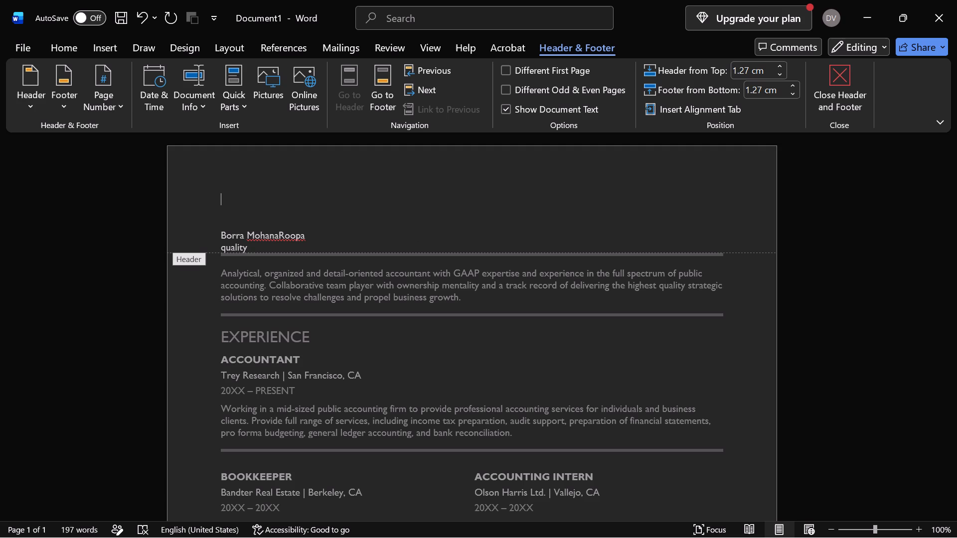
pyautogui.click(226, 245)
pyautogui.press('BackSpace')
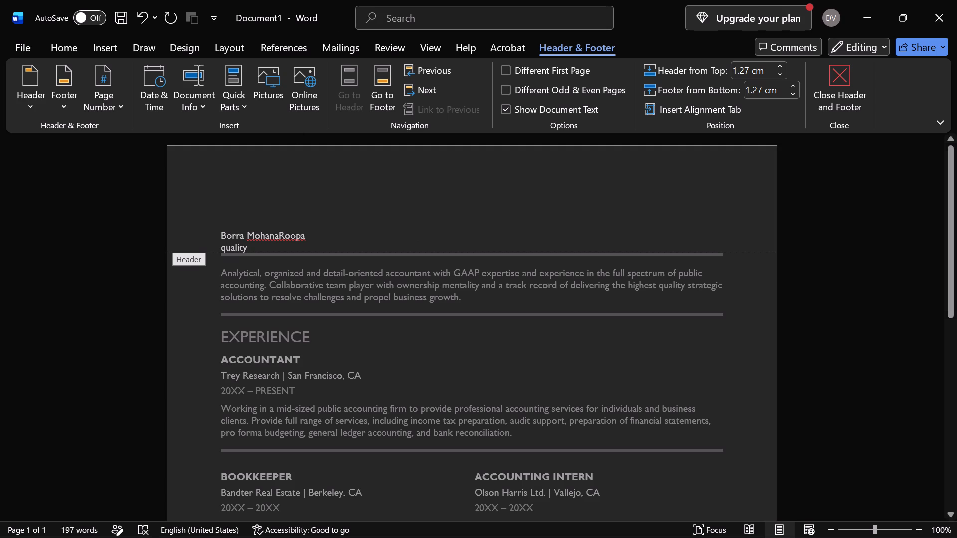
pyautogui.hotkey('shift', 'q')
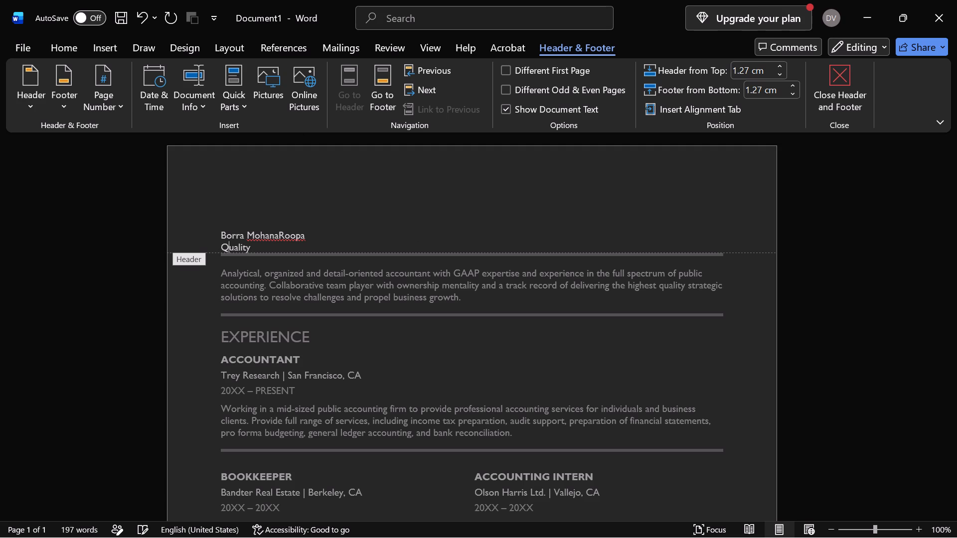
pyautogui.click(251, 246)
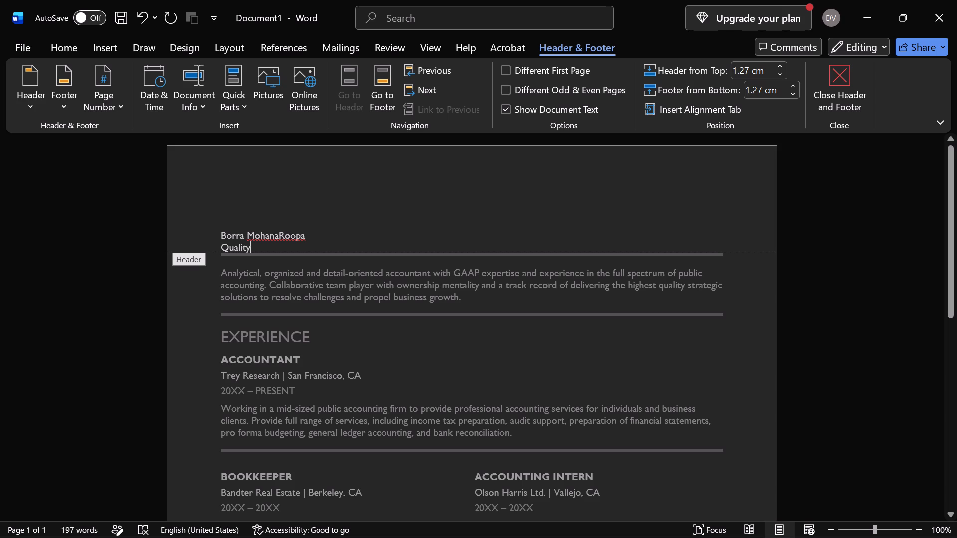
pyautogui.click(251, 246)
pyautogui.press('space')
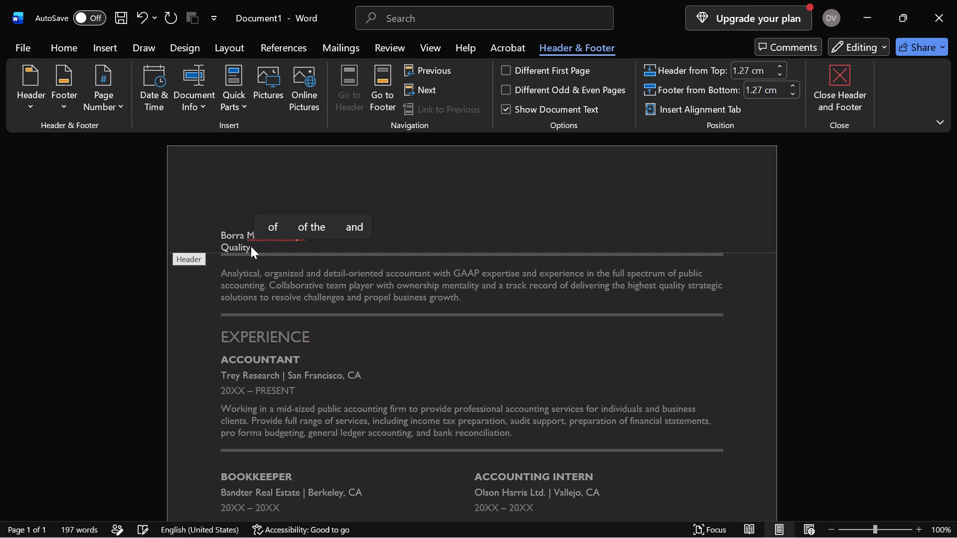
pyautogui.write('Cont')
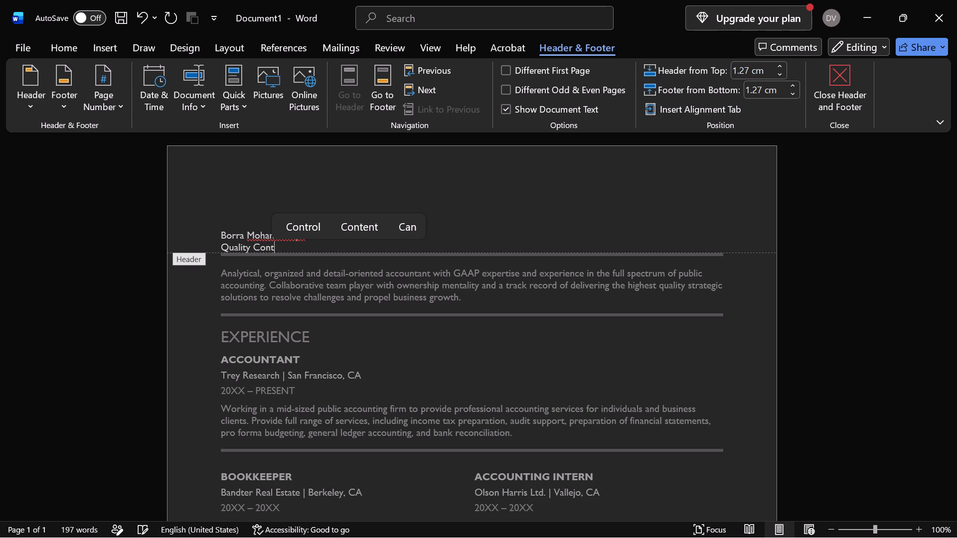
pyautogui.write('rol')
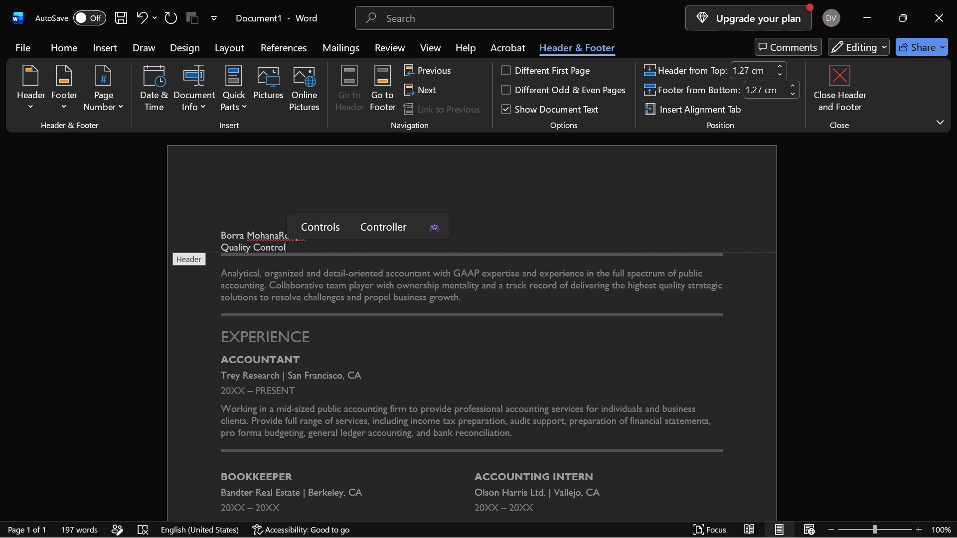
pyautogui.click(288, 249)
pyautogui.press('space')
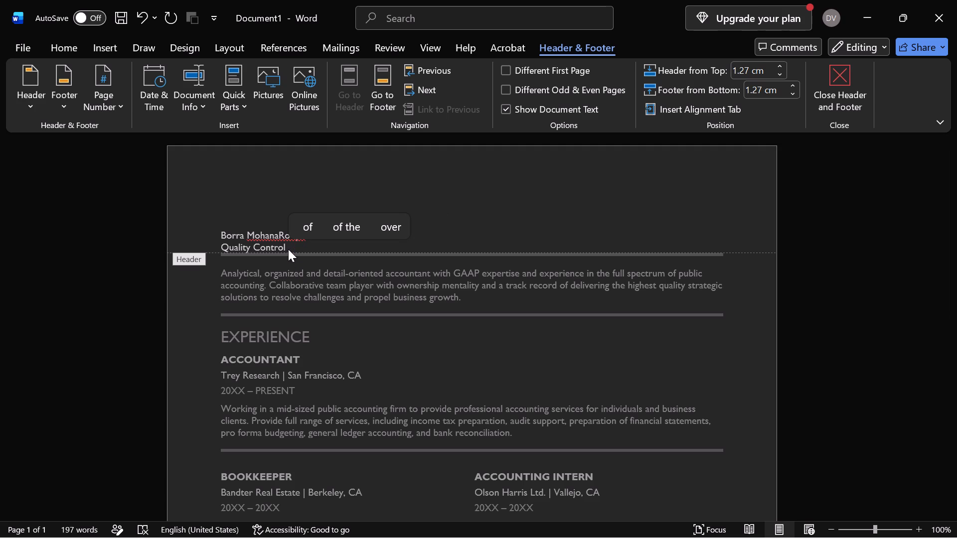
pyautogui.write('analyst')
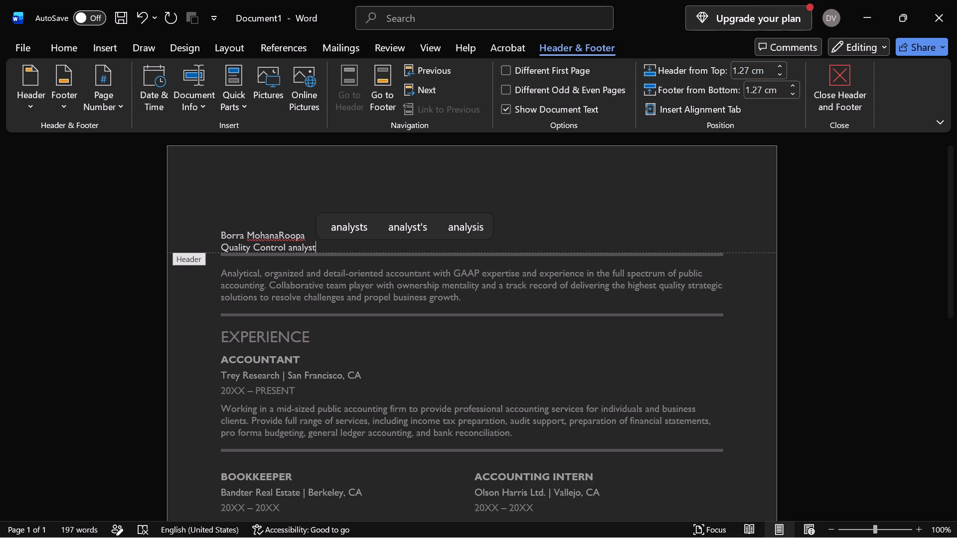
# Add a header line below the job title reading "Experiences :2 years".
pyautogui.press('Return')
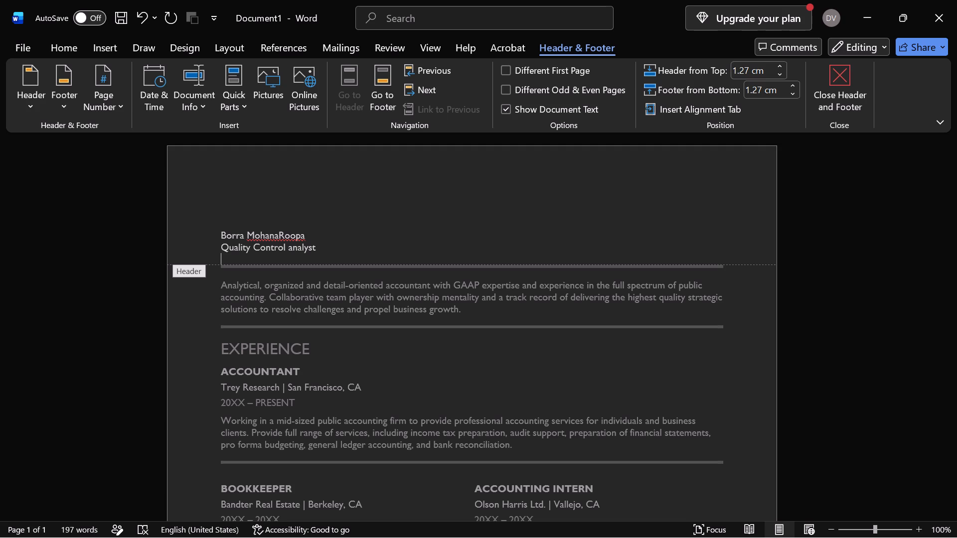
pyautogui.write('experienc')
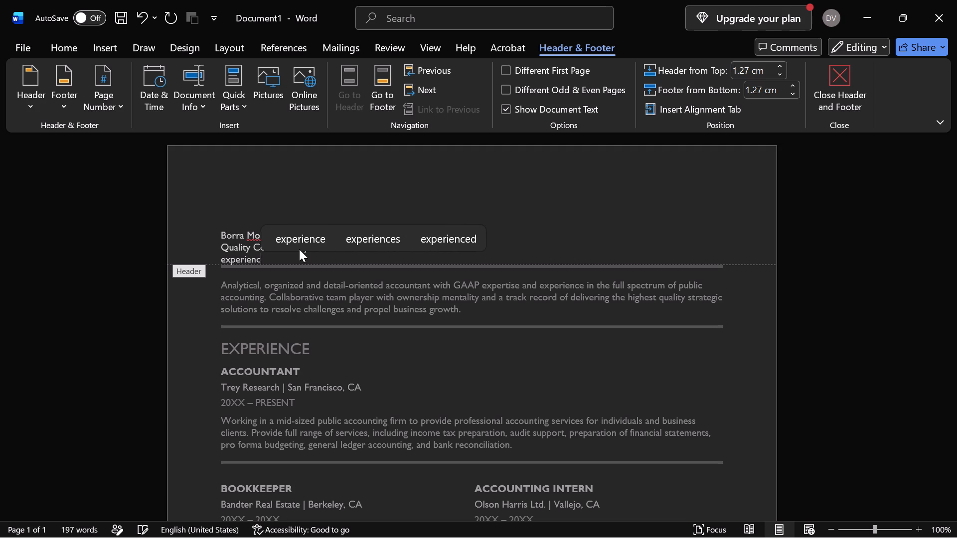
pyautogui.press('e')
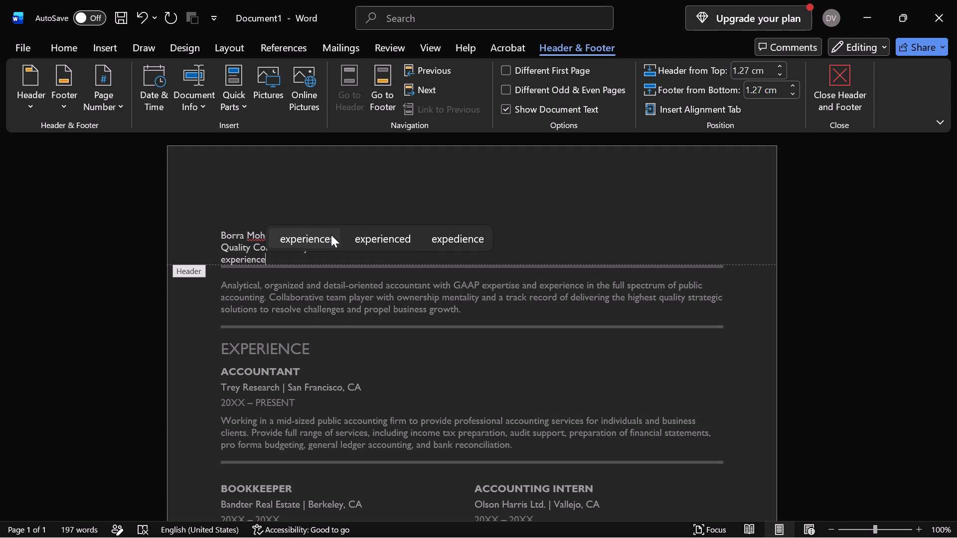
pyautogui.click(317, 239)
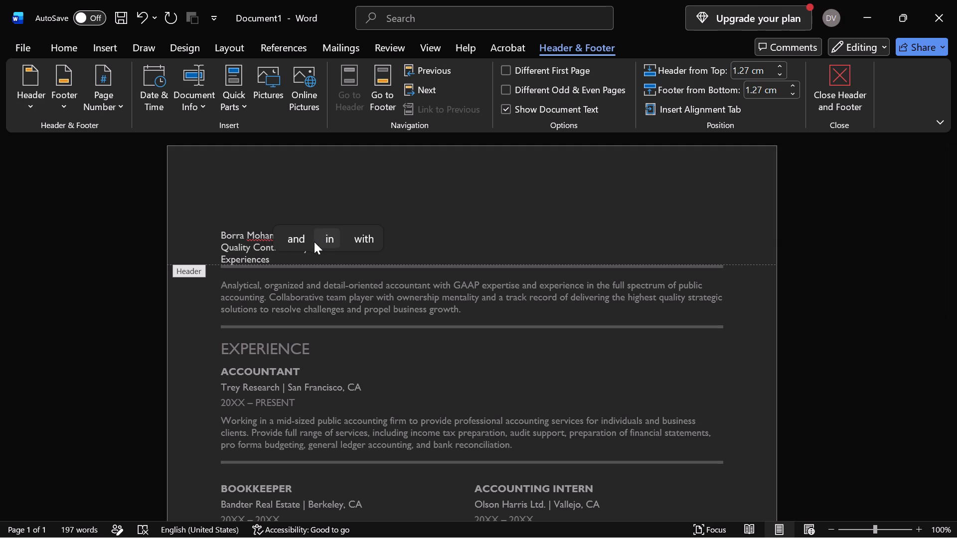
pyautogui.press('BackSpace')
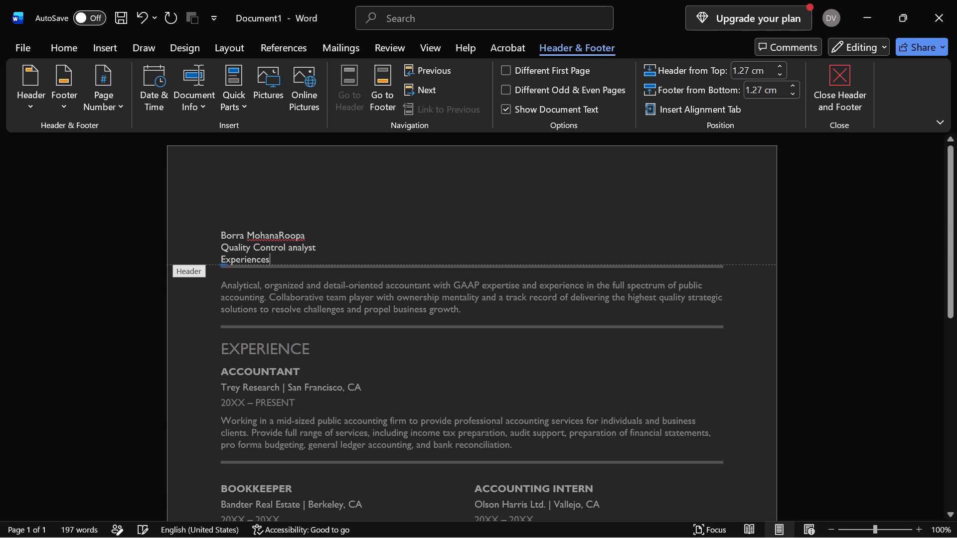
pyautogui.click(278, 255)
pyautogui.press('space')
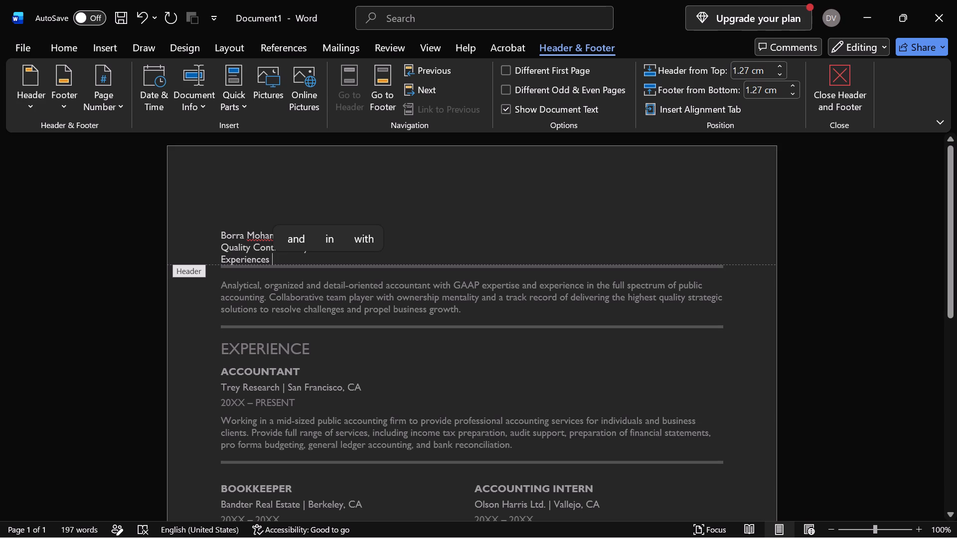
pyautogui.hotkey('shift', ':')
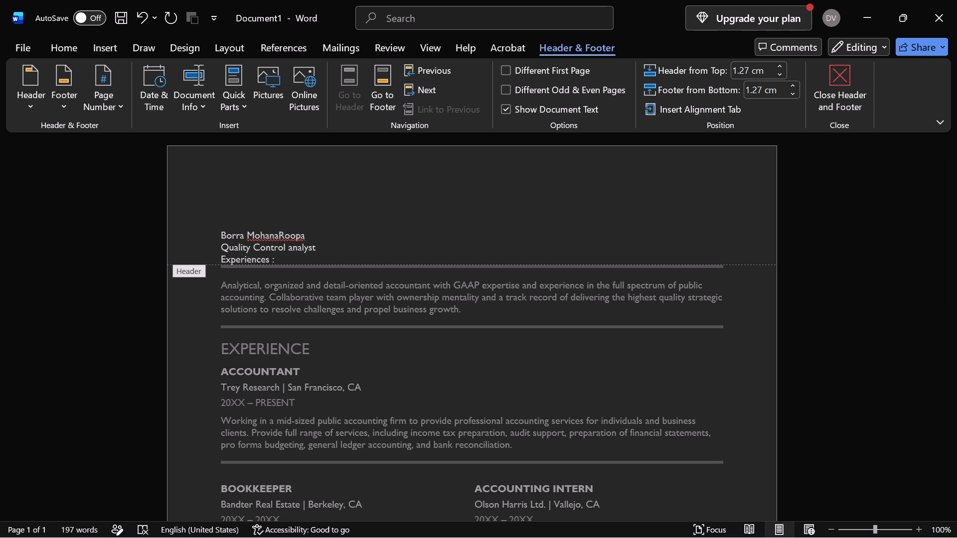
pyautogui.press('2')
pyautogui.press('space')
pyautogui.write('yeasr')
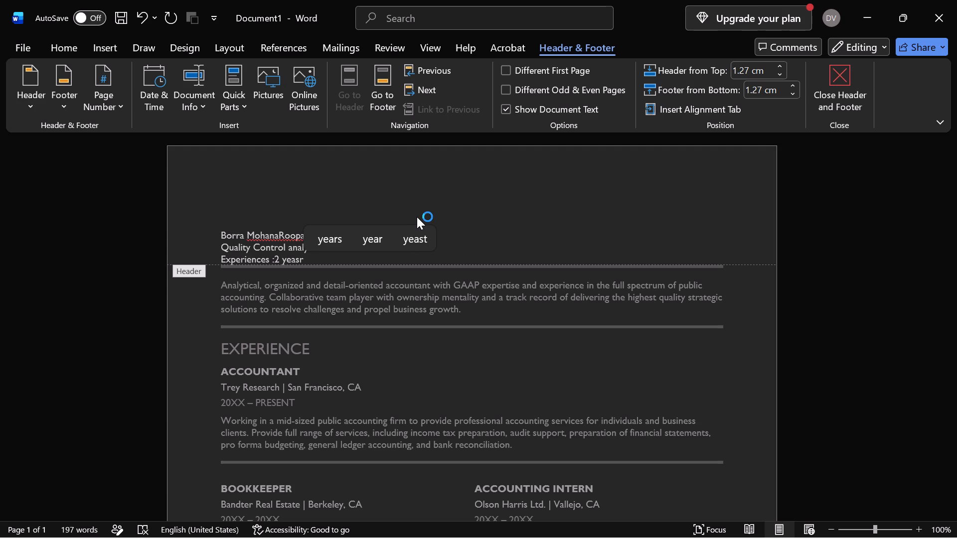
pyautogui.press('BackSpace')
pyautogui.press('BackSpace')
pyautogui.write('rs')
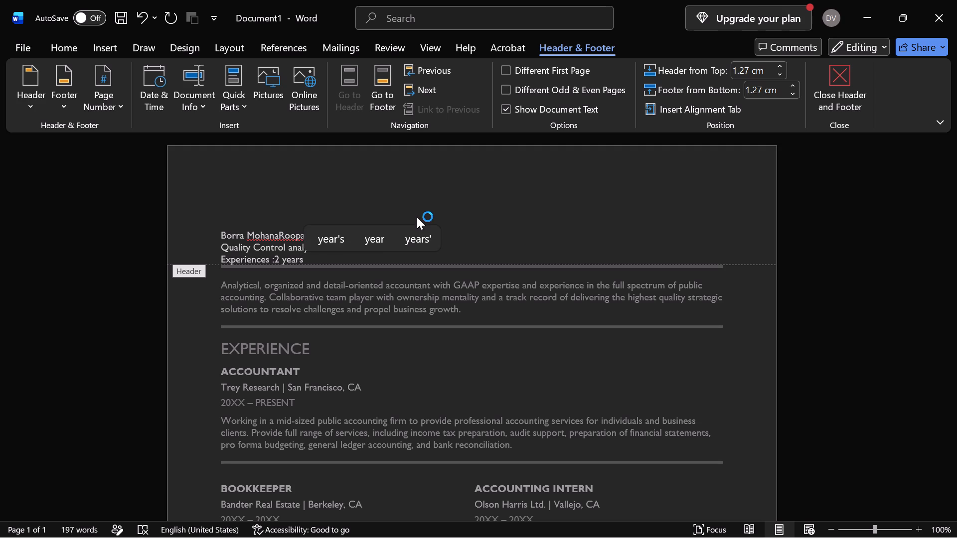
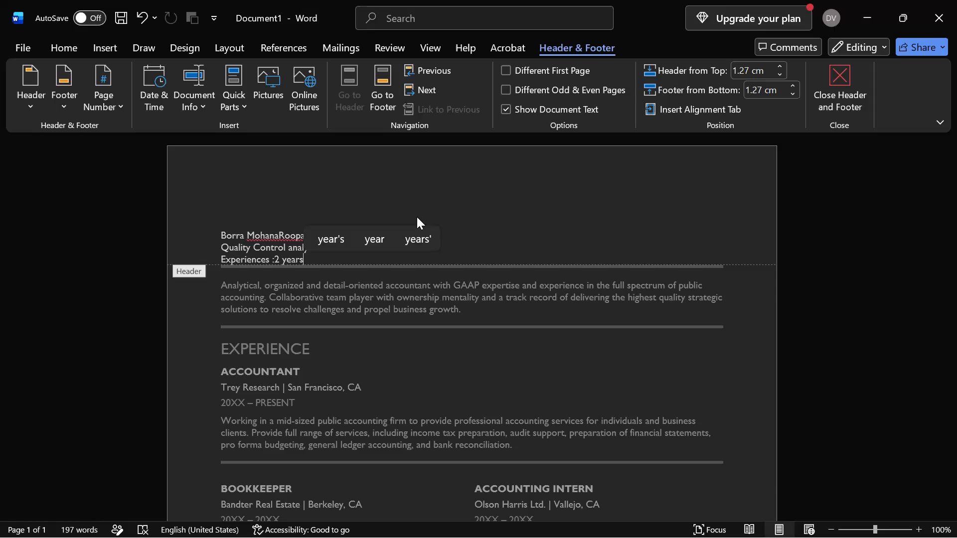
# Add a header line for the email below the experience line, starting its label with a capital E.
pyautogui.press('Return')
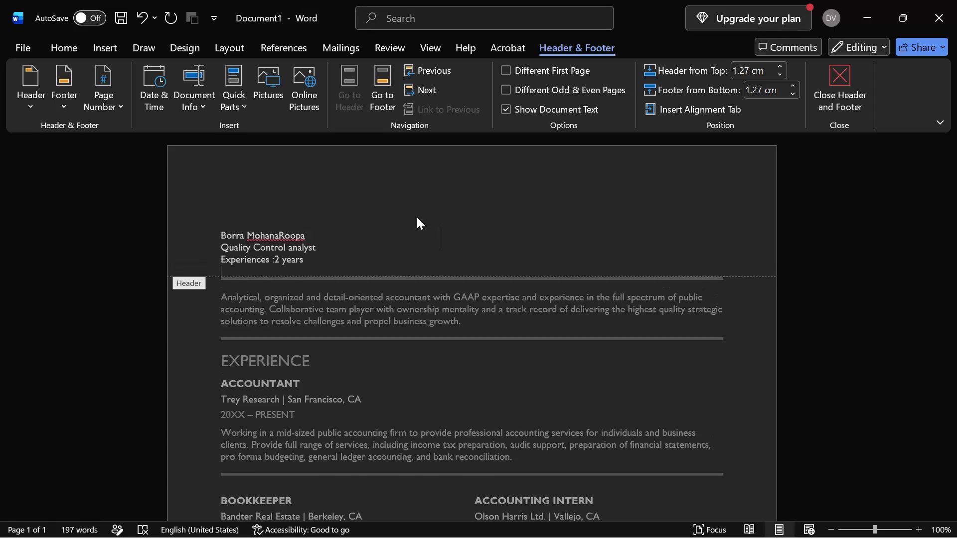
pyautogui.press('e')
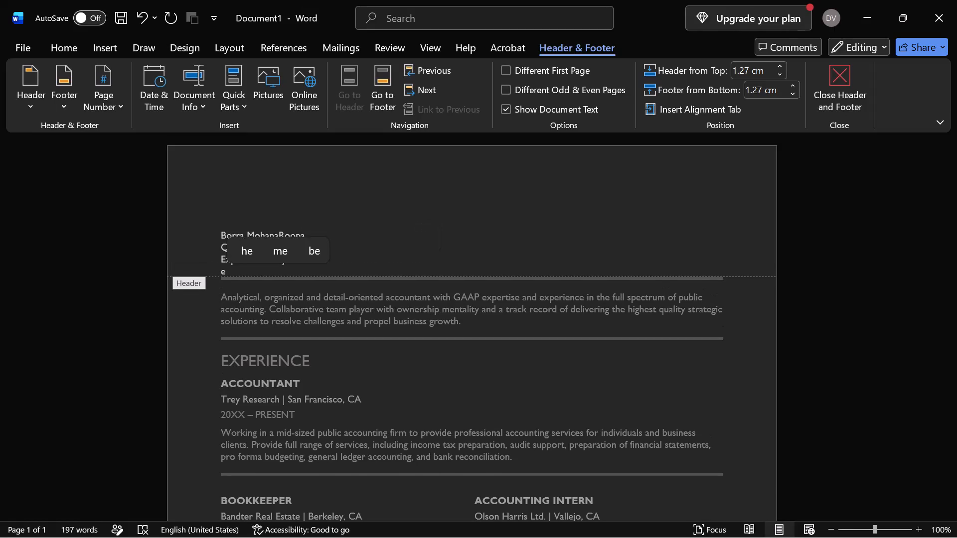
pyautogui.press('BackSpace')
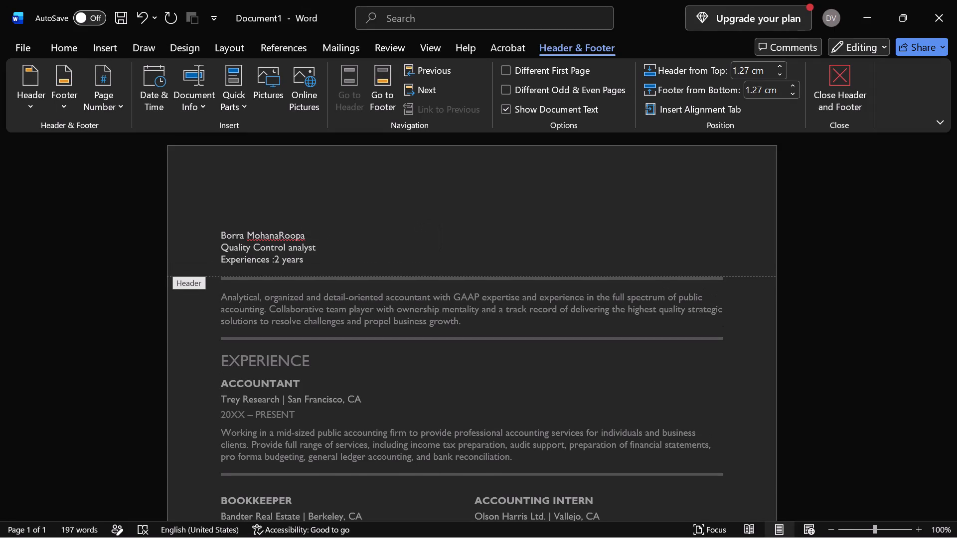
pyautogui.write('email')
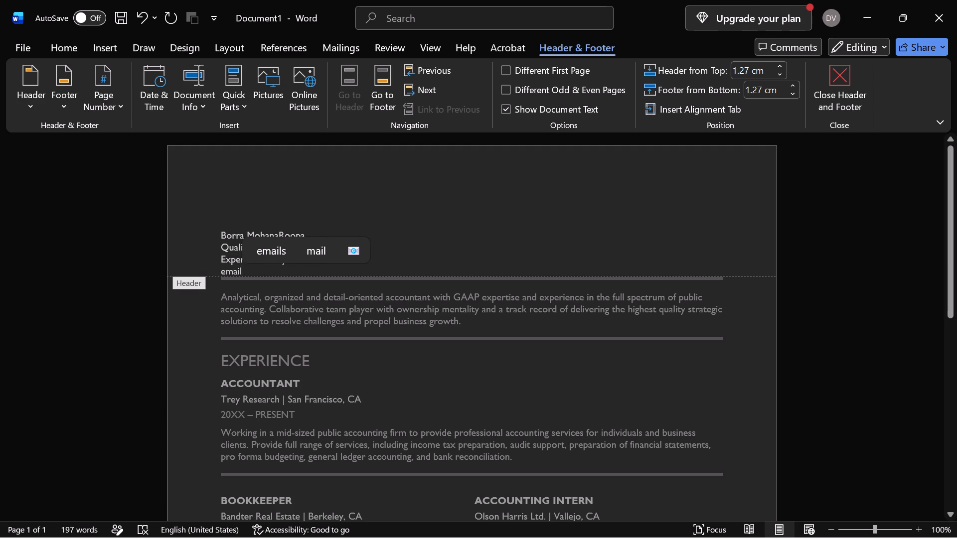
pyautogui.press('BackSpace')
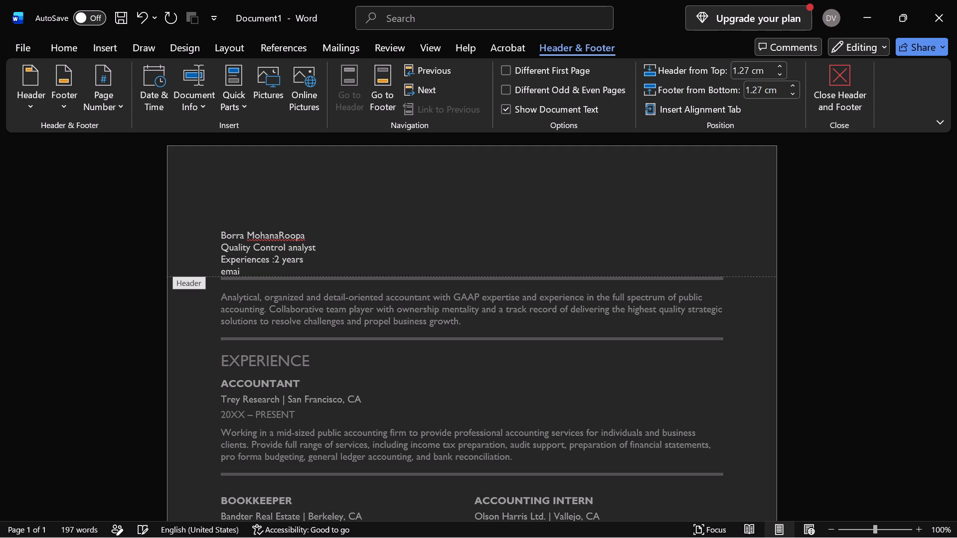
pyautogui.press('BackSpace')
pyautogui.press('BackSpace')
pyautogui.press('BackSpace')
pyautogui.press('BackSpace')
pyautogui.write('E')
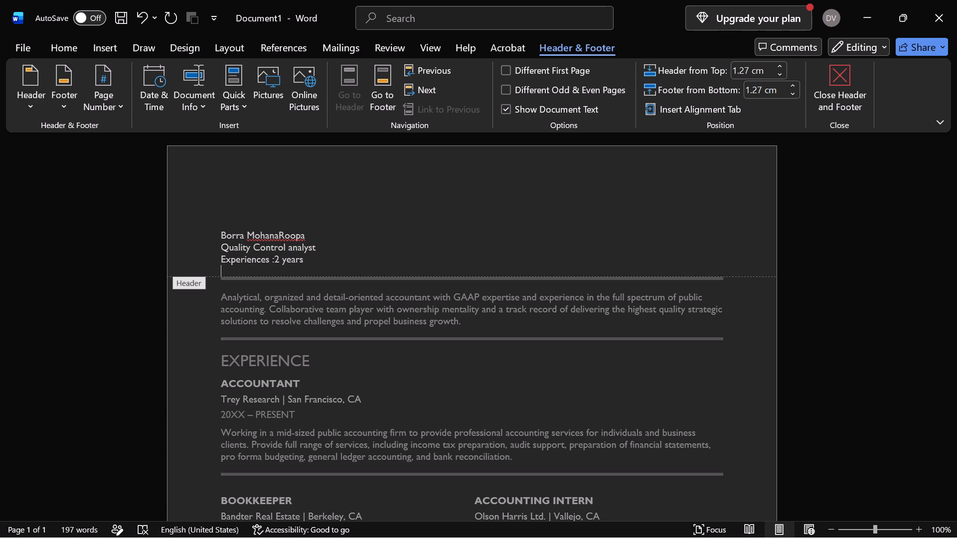
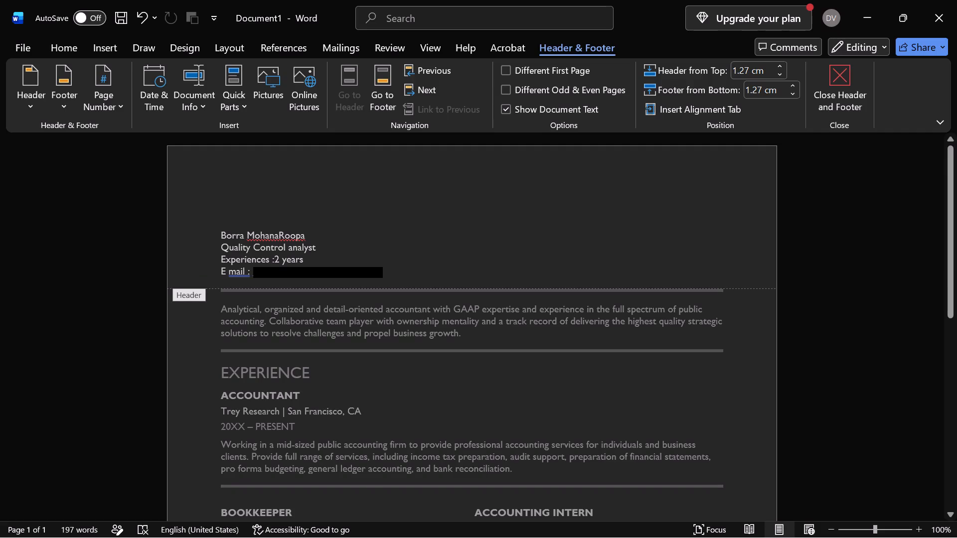
# Undo the automatic formatting applied to the email line in the header, leaving the address as plain text.
pyautogui.press('BackSpace')
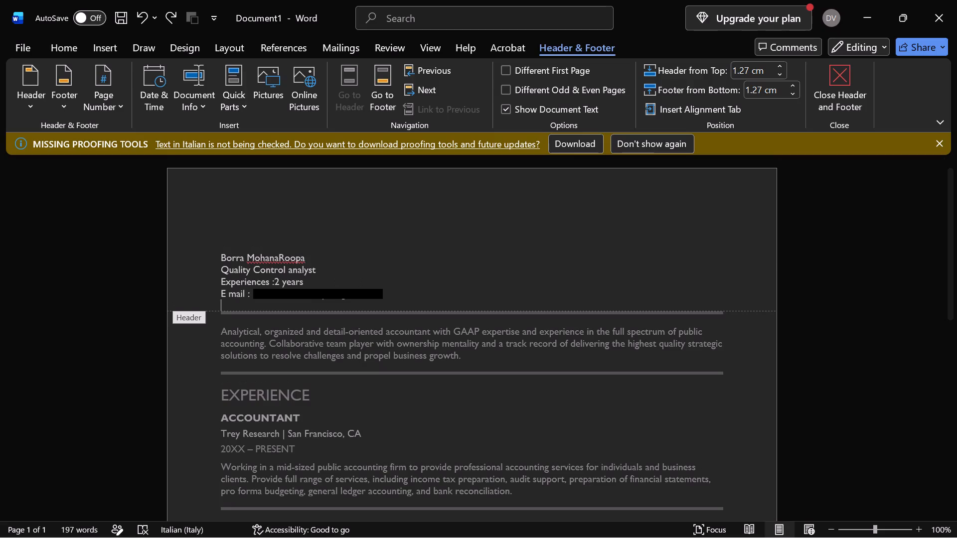
# Start the phone line's label with "ph" on the empty header line below the email.
pyautogui.write('ph')
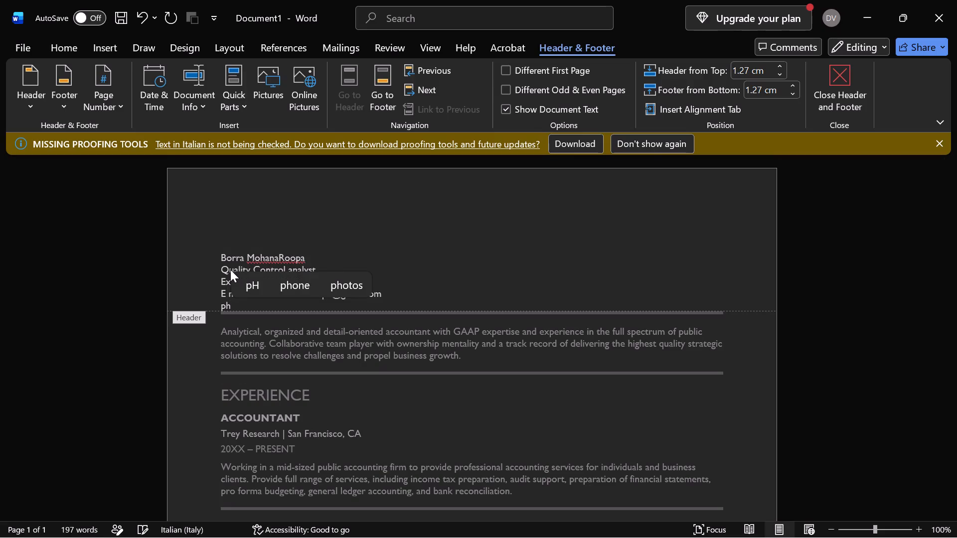
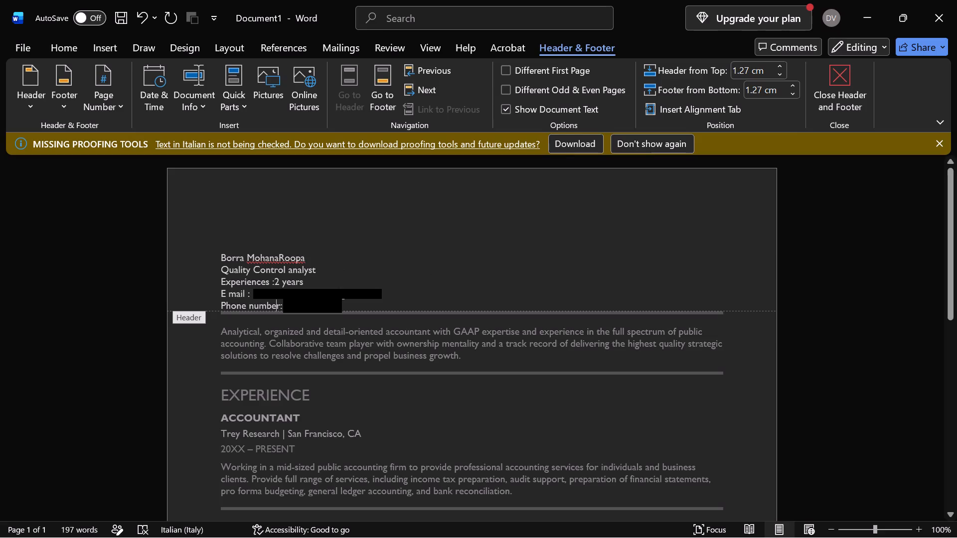
# Insert a space before the colon in the header's "Phone number" label.
pyautogui.click(280, 308)
pyautogui.press('space')
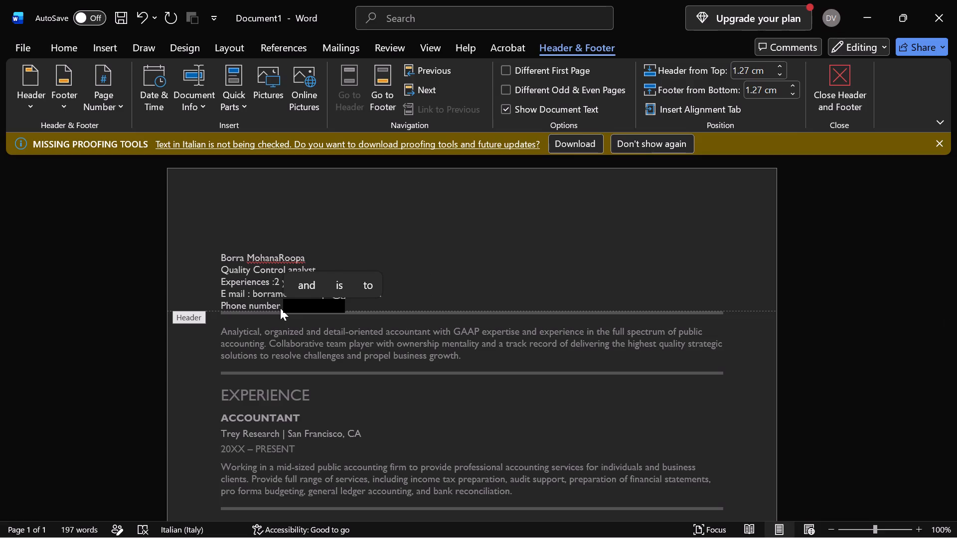
pyautogui.click(361, 299)
pyautogui.click(361, 299)
# Move the line break after "Quality Control analyst" to the end of the header's phone number line.
pyautogui.click(411, 271)
pyautogui.moveTo(411, 271); pyautogui.dragTo(401, 277)
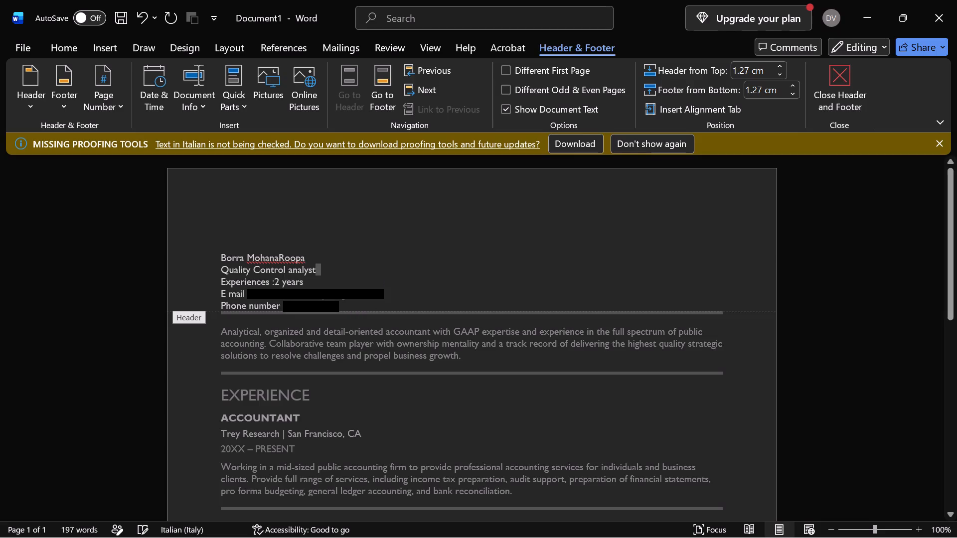
pyautogui.moveTo(401, 277); pyautogui.dragTo(430, 264)
pyautogui.moveTo(430, 264); pyautogui.dragTo(360, 302)
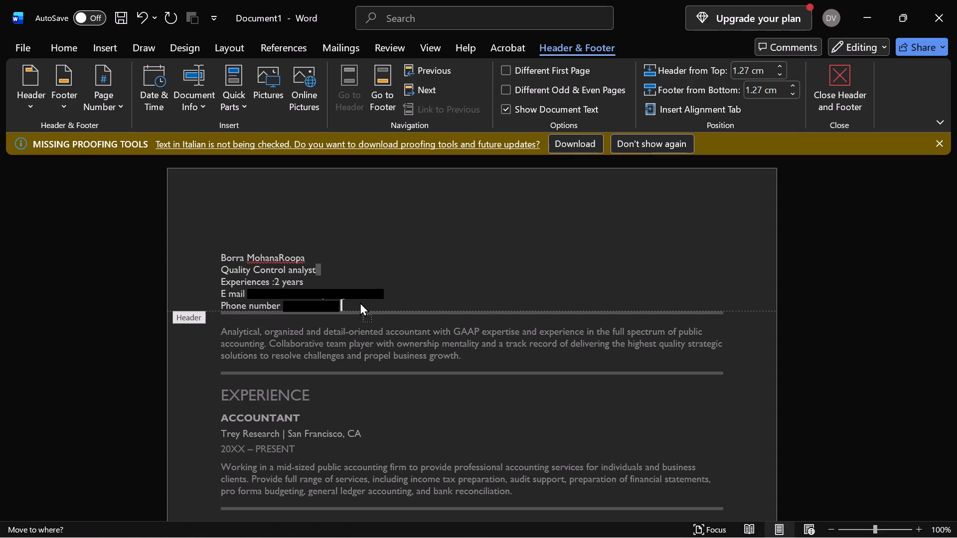
pyautogui.moveTo(360, 302); pyautogui.dragTo(357, 302)
pyautogui.click(357, 302)
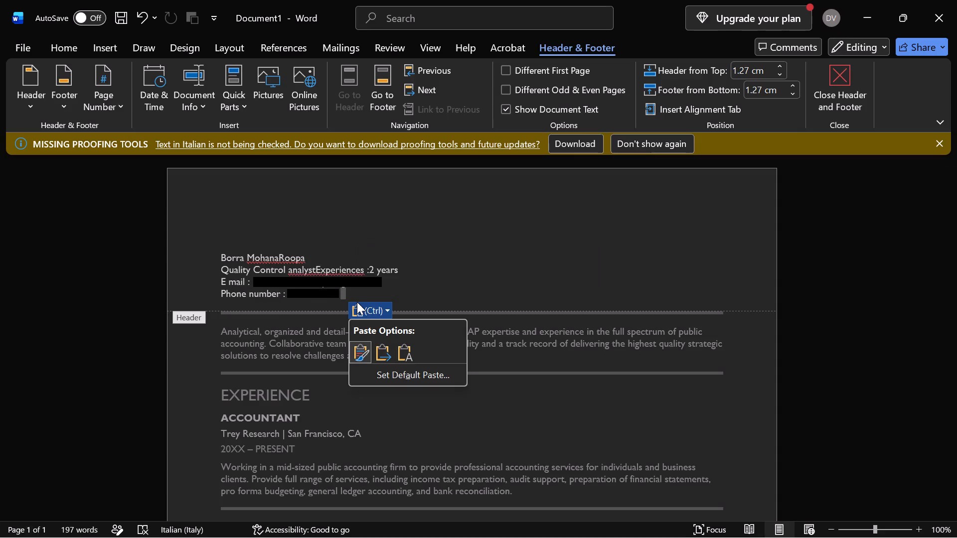
pyautogui.click(447, 239)
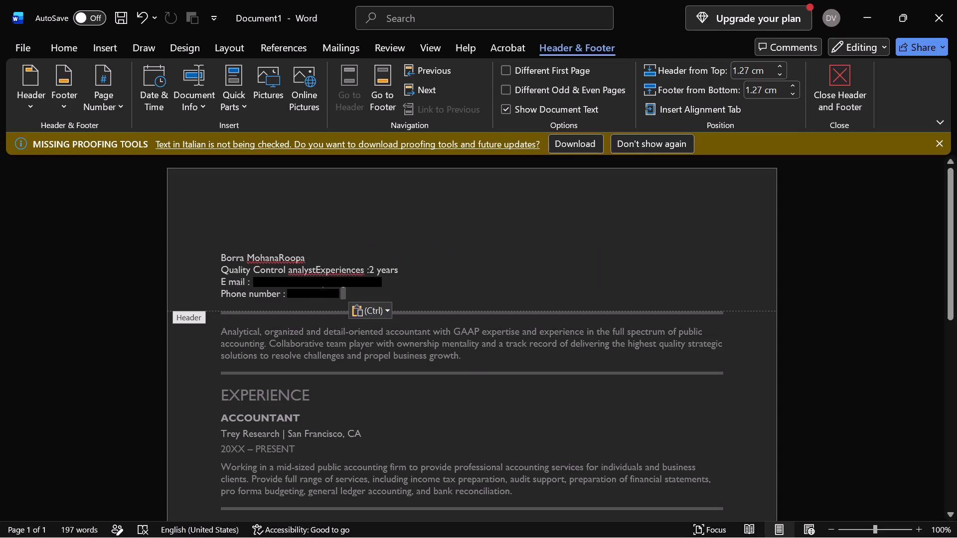
pyautogui.click(433, 341)
# Split the merged header line so "Experiences :2 years" starts on its own line below the job title.
pyautogui.click(315, 270)
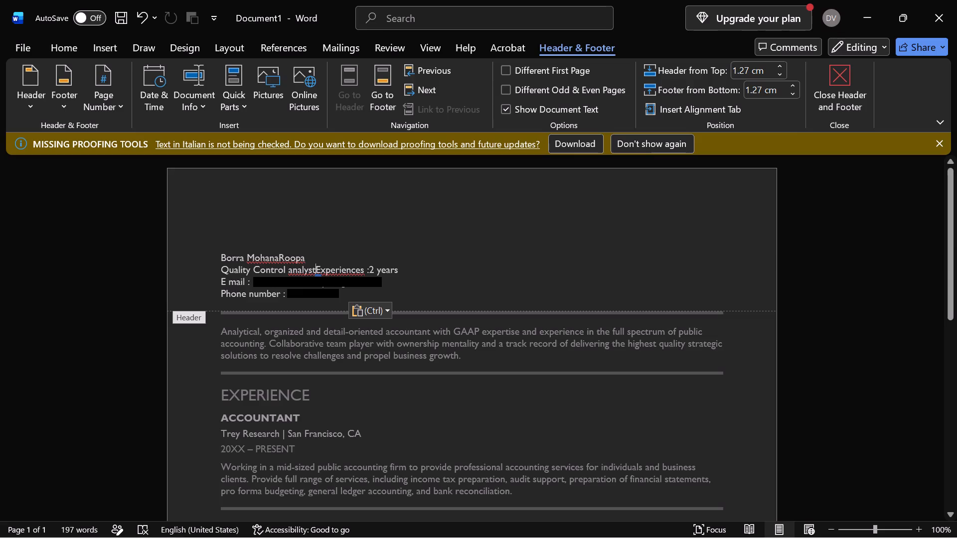
pyautogui.click(315, 270)
pyautogui.press('Return')
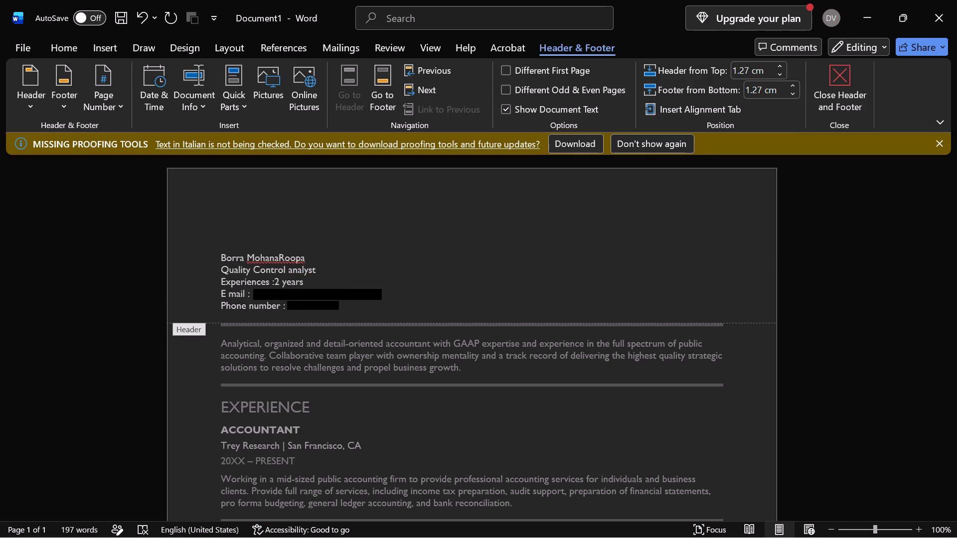
# Leave the header and return to editing the resume body.
pyautogui.moveTo(237, 345); pyautogui.dragTo(232, 337)
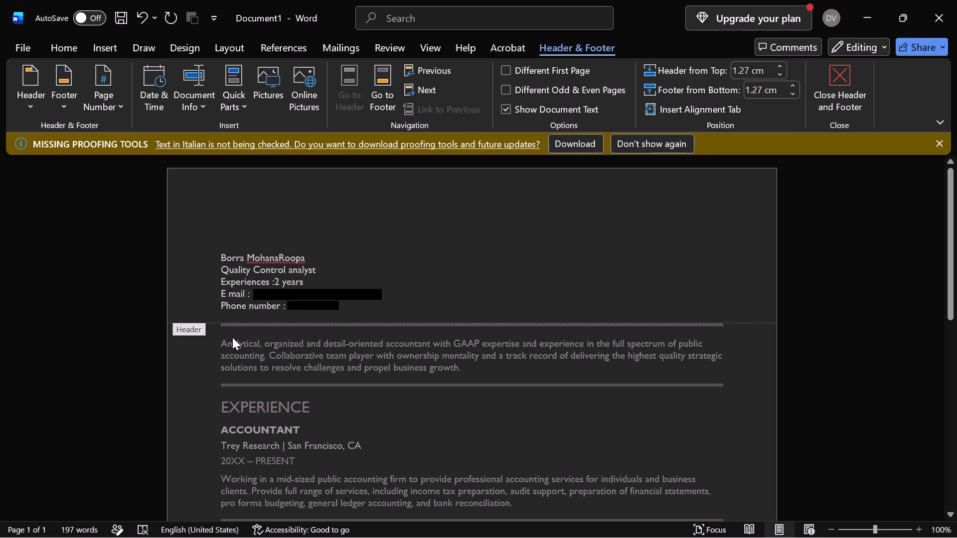
pyautogui.moveTo(232, 337); pyautogui.dragTo(222, 333)
pyautogui.doubleClick(222, 333)
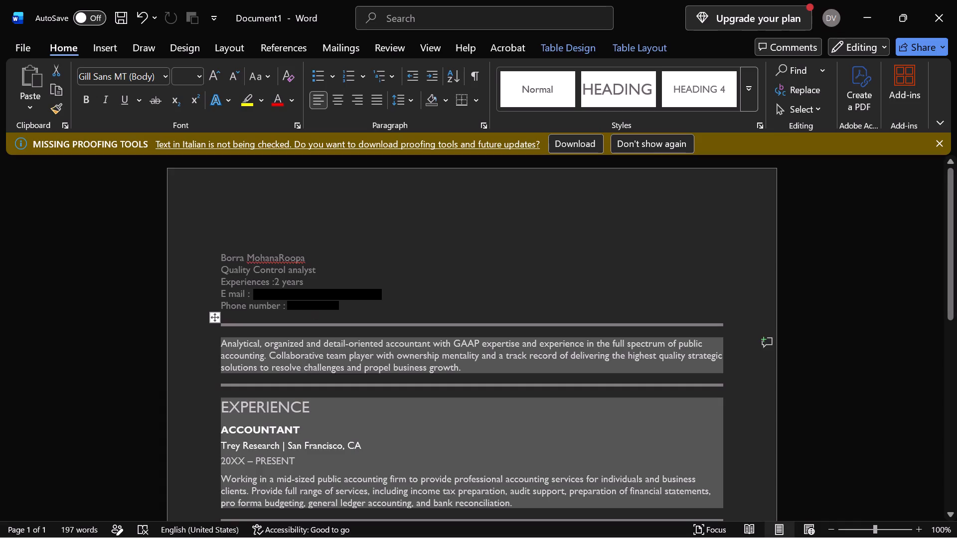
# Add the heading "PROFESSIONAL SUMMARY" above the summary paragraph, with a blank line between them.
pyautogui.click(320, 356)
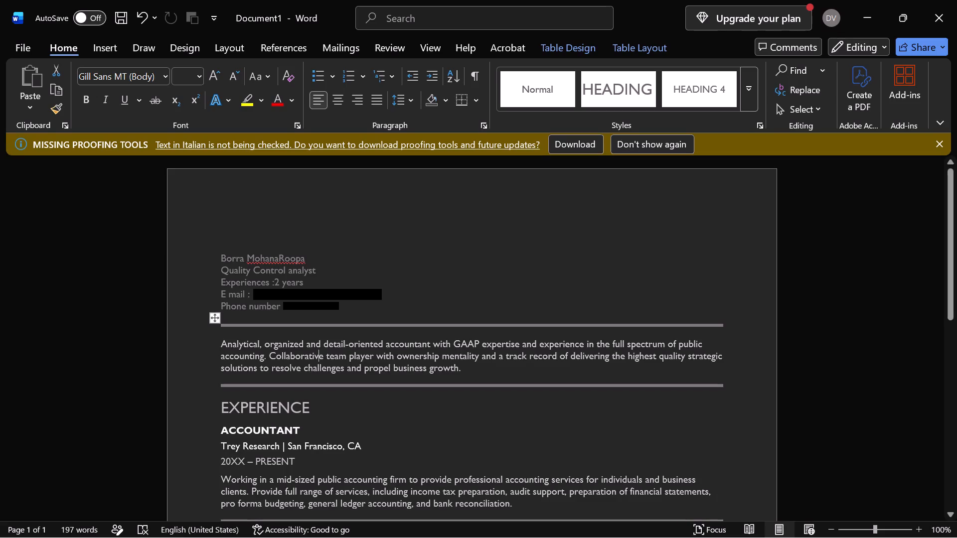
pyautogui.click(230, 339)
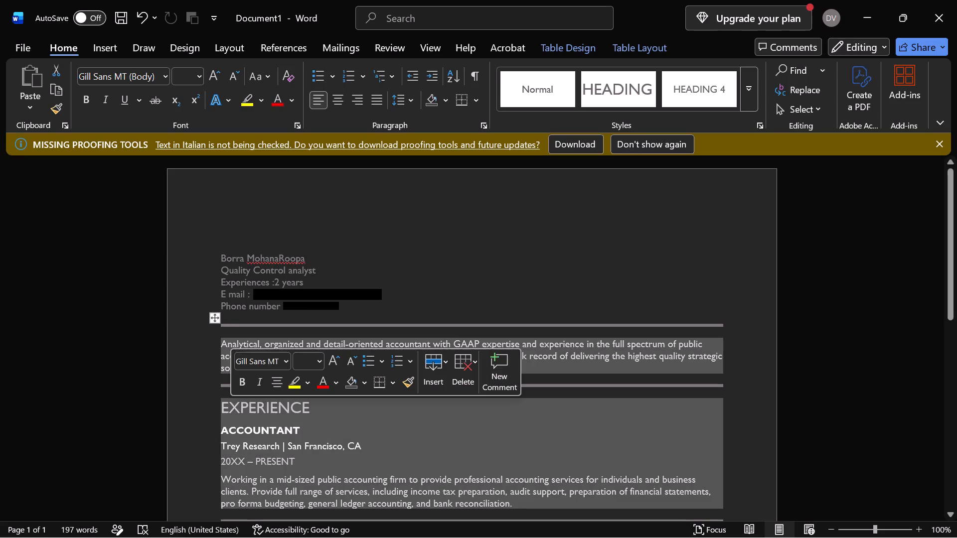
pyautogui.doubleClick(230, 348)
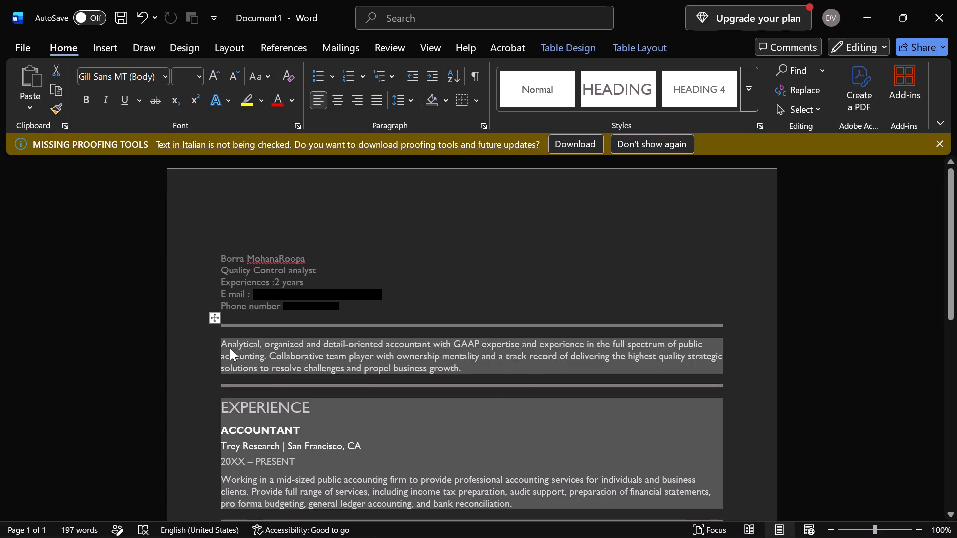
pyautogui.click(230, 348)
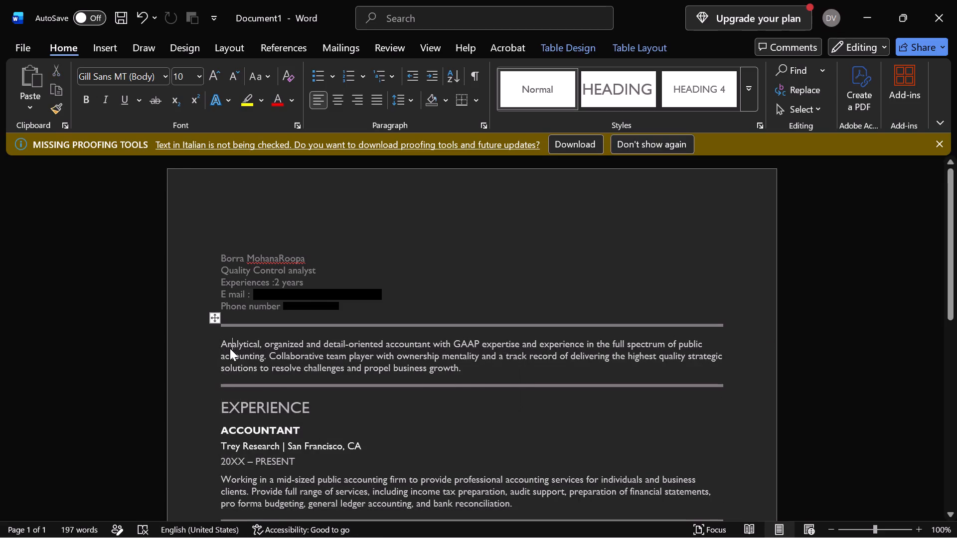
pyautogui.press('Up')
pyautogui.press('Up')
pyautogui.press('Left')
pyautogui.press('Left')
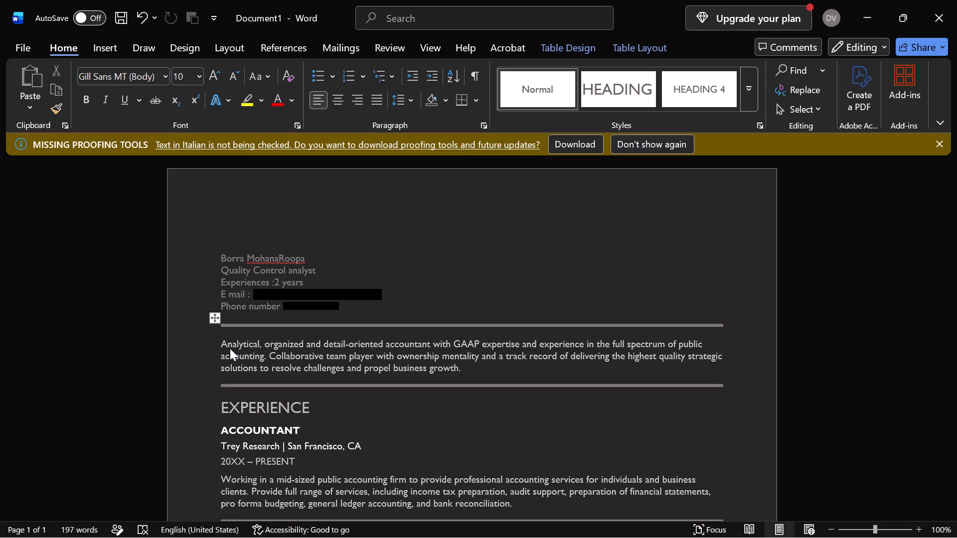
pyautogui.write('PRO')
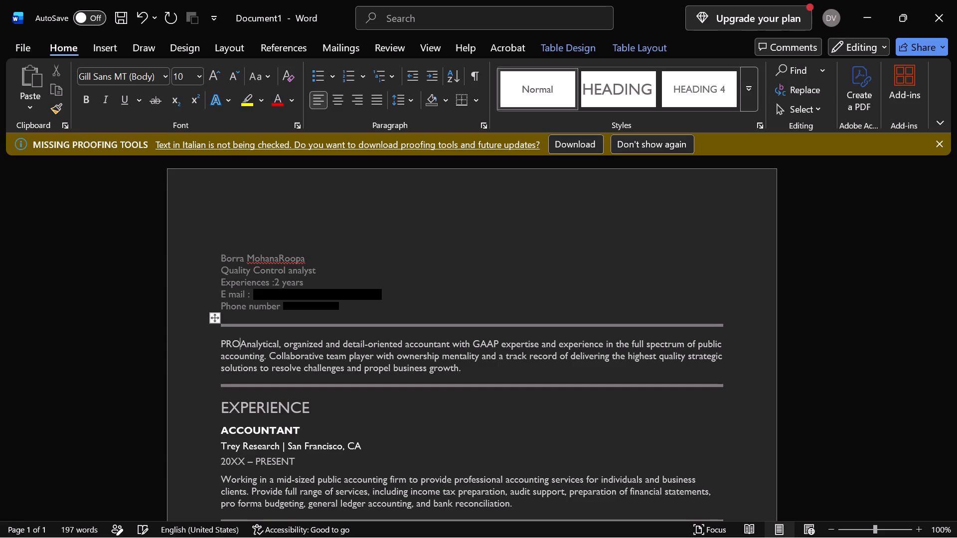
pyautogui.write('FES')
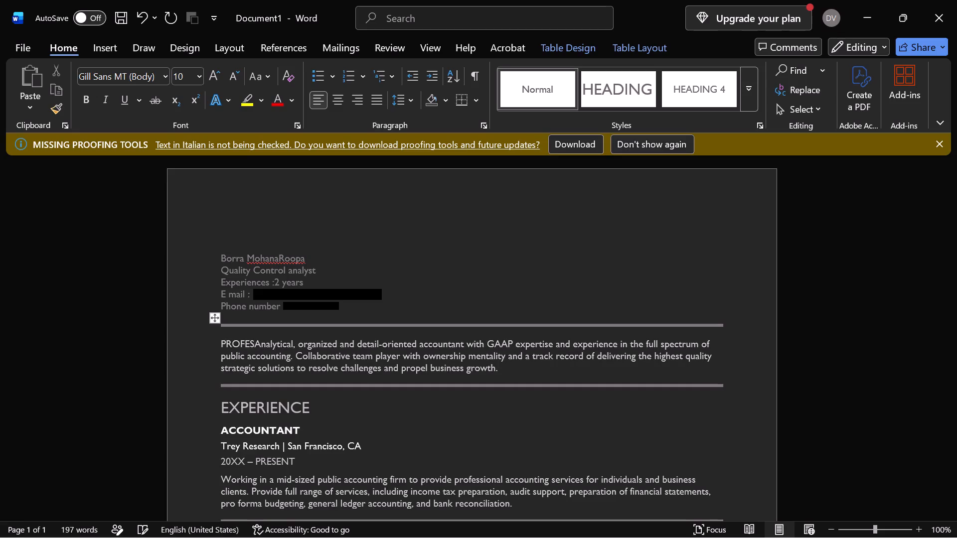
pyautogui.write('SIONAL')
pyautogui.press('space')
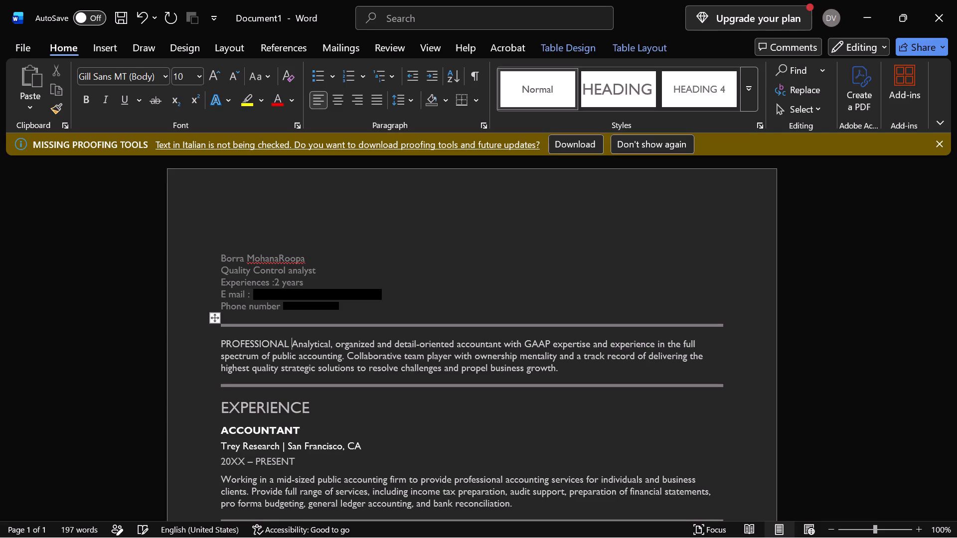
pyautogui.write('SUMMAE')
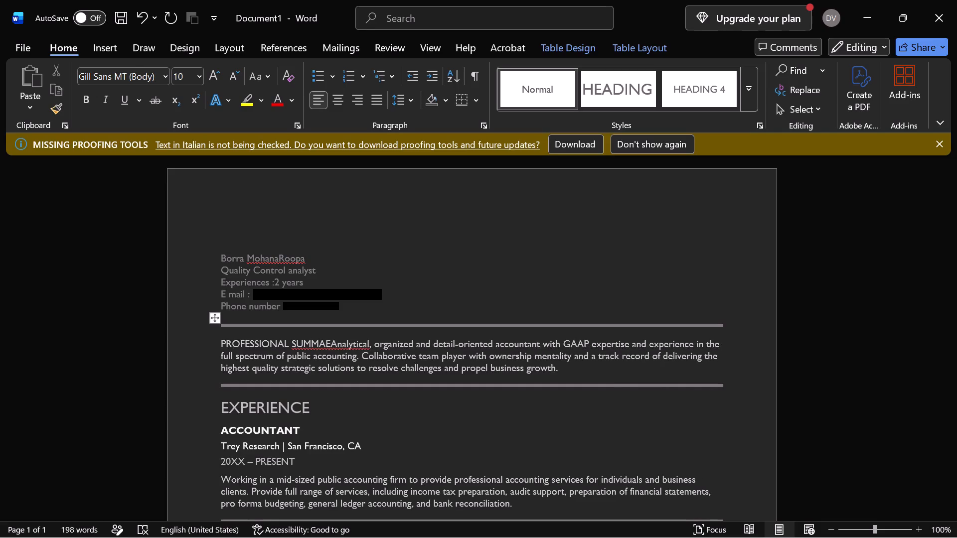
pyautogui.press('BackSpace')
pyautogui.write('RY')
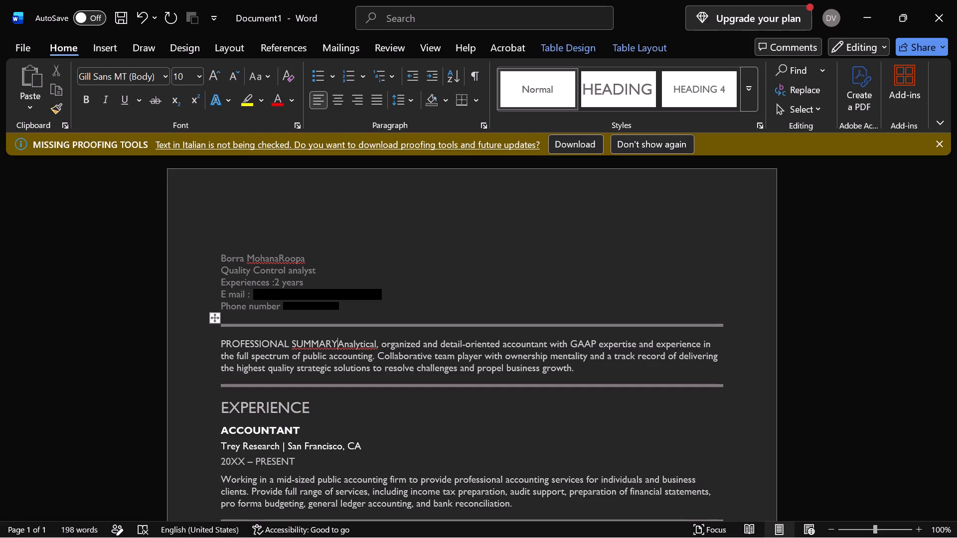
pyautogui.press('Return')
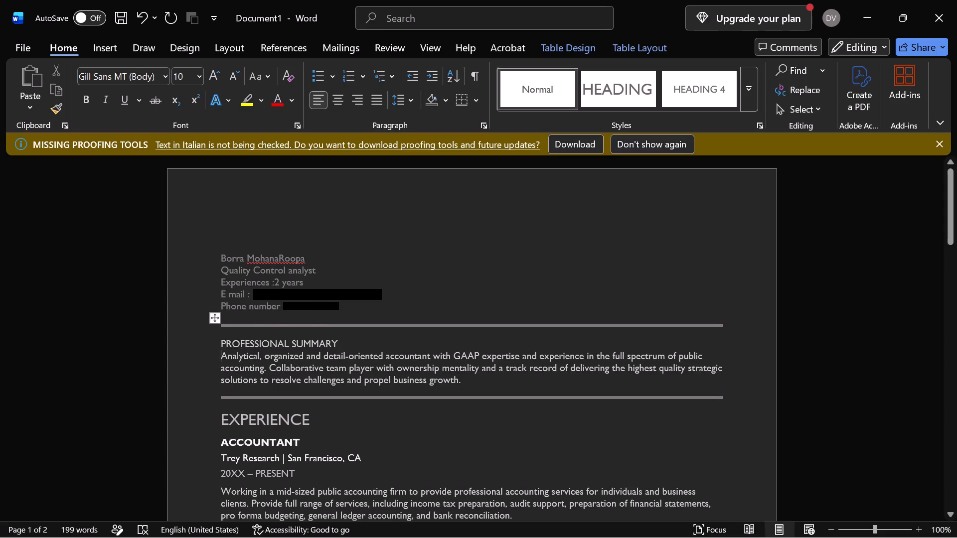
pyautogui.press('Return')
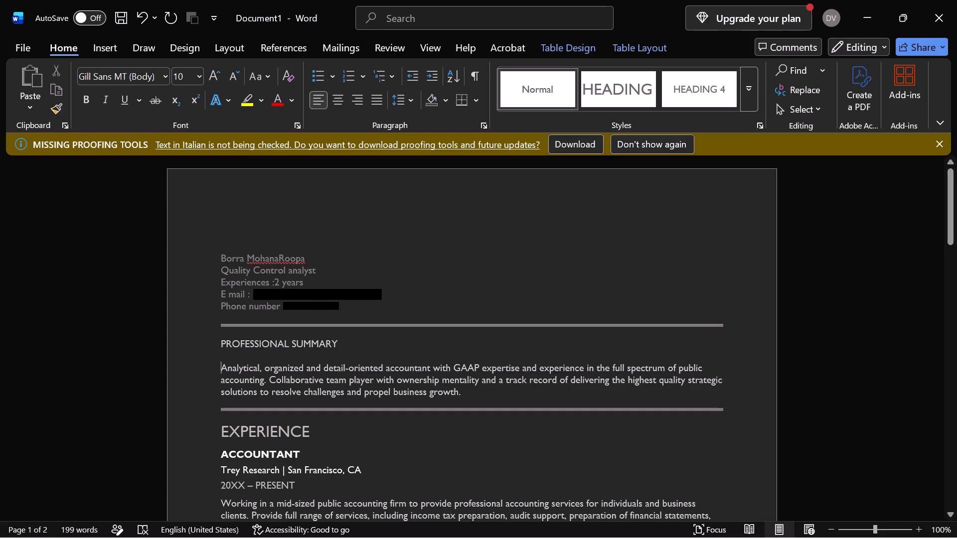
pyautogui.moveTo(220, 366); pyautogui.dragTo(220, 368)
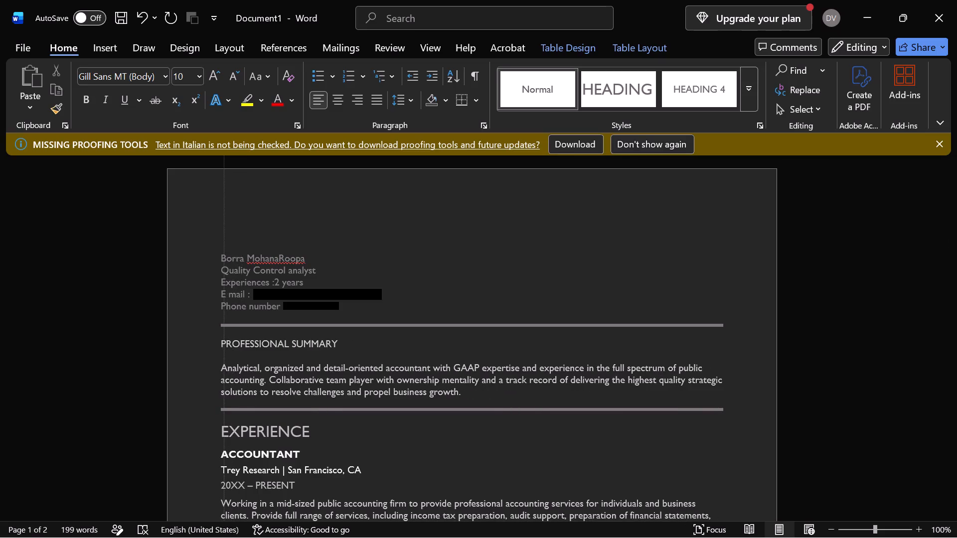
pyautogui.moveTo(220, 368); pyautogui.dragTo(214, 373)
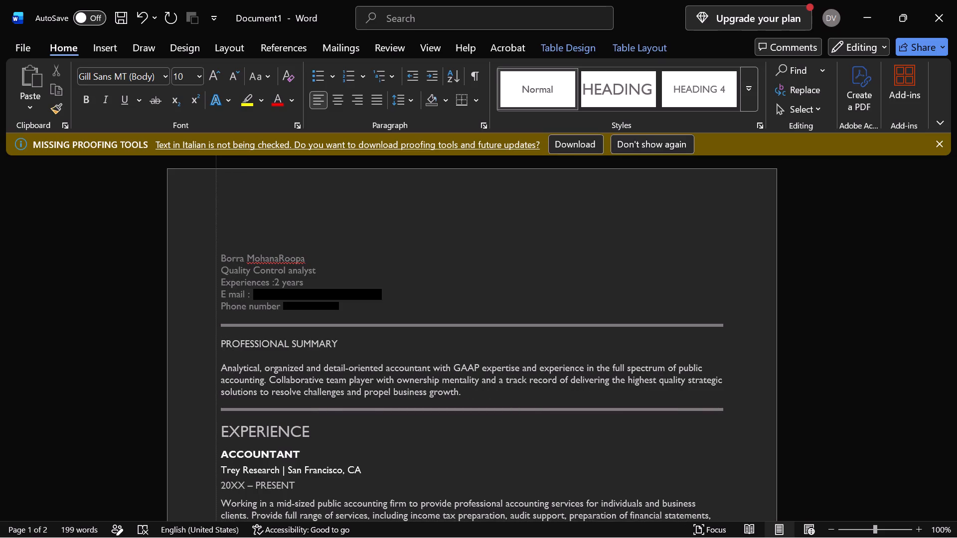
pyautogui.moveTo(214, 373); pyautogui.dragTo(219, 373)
# Replace the summary cell's entire text with "Quality control professional with 2 years of experience".
pyautogui.click(219, 373)
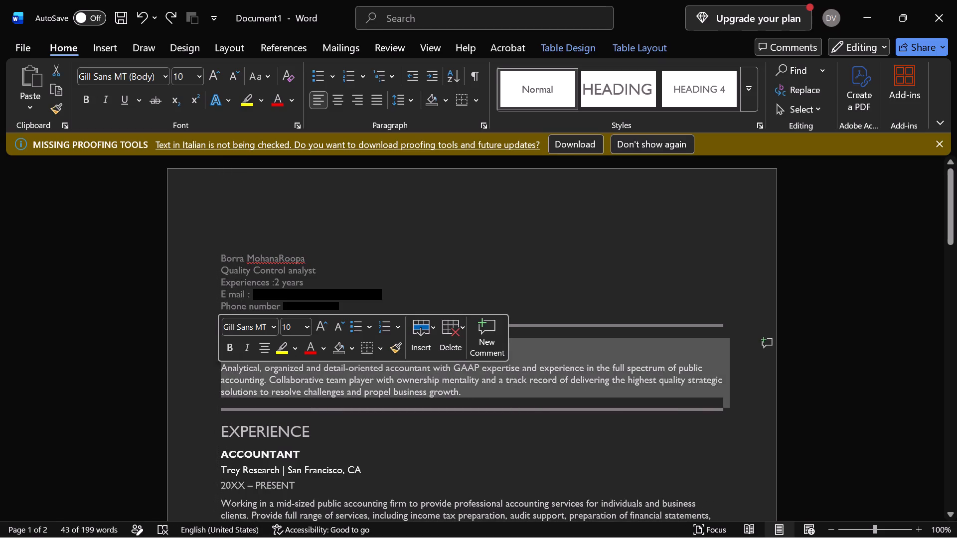
pyautogui.write('Qua')
pyautogui.write('lity cont')
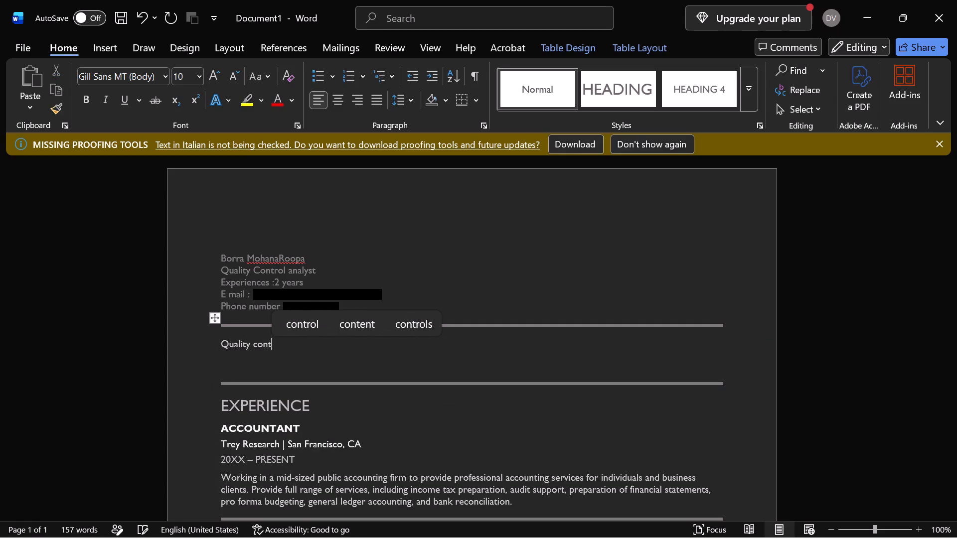
pyautogui.write('rol p')
pyautogui.write('rofessional')
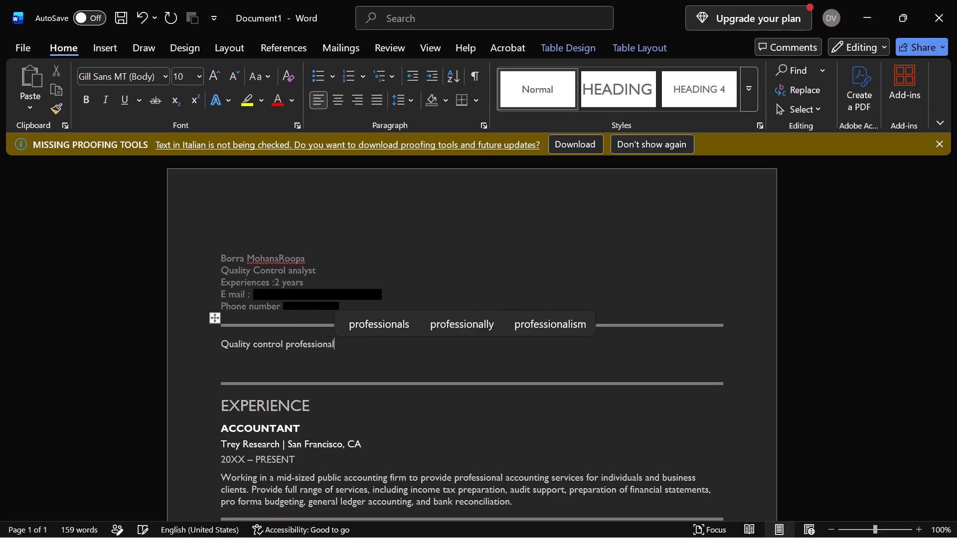
pyautogui.press('space')
pyautogui.write('with')
pyautogui.press('space')
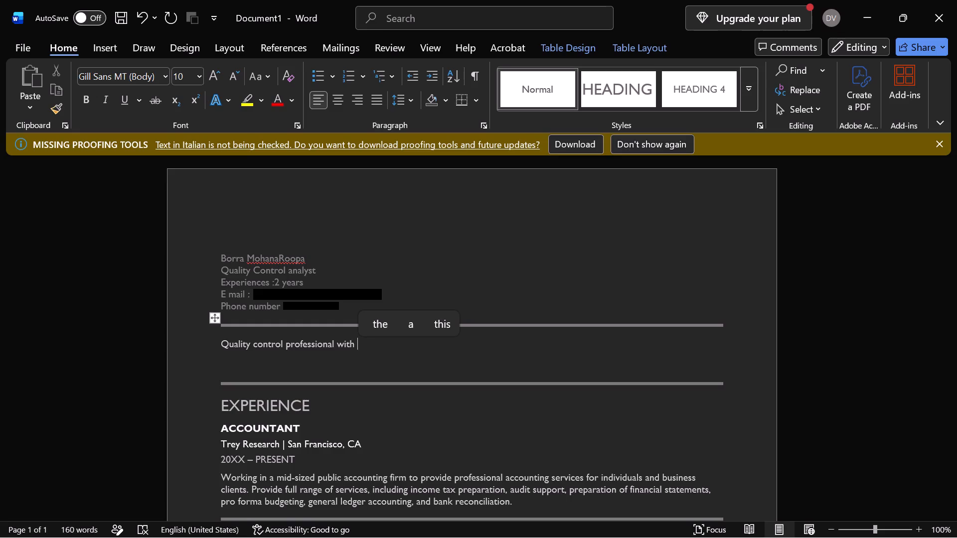
pyautogui.write('2 years')
pyautogui.press('space')
pyautogui.write('of experiw')
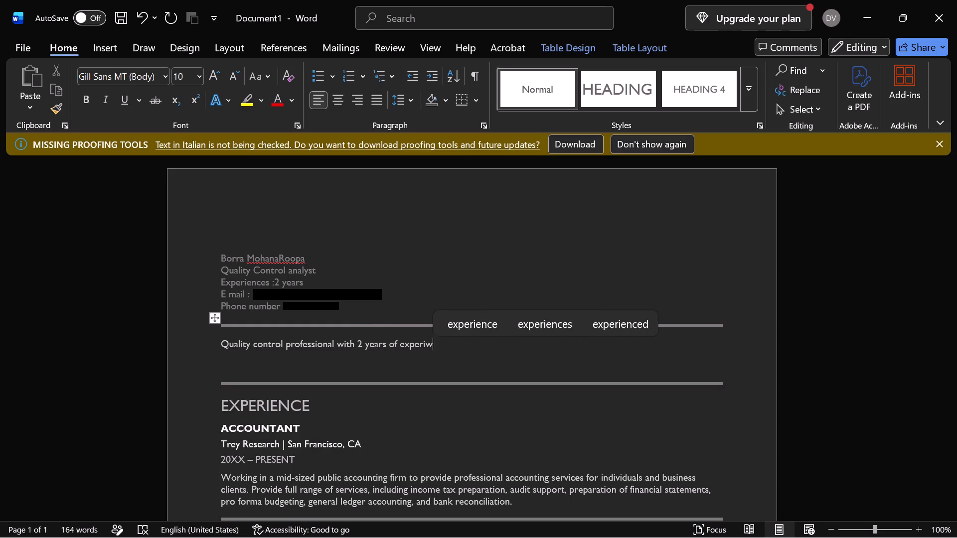
pyautogui.click(451, 327)
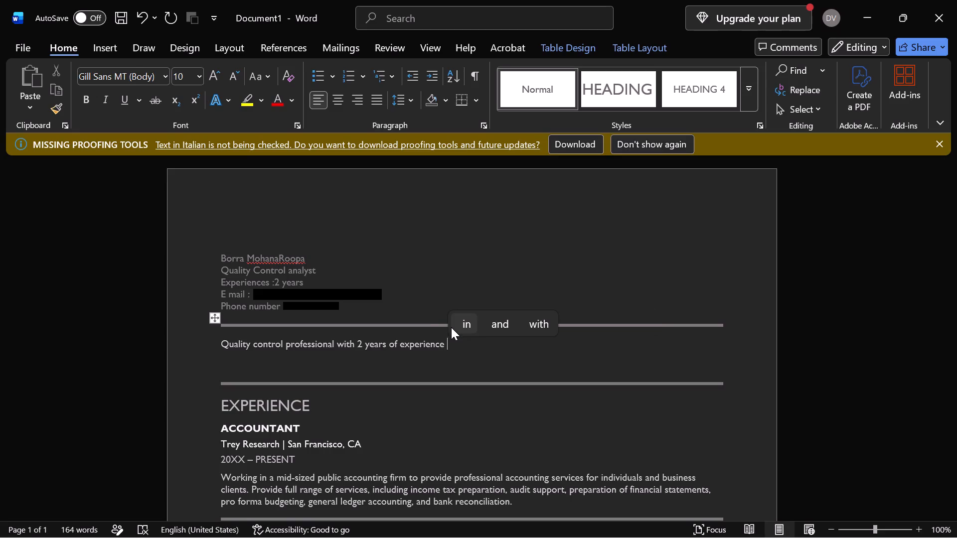
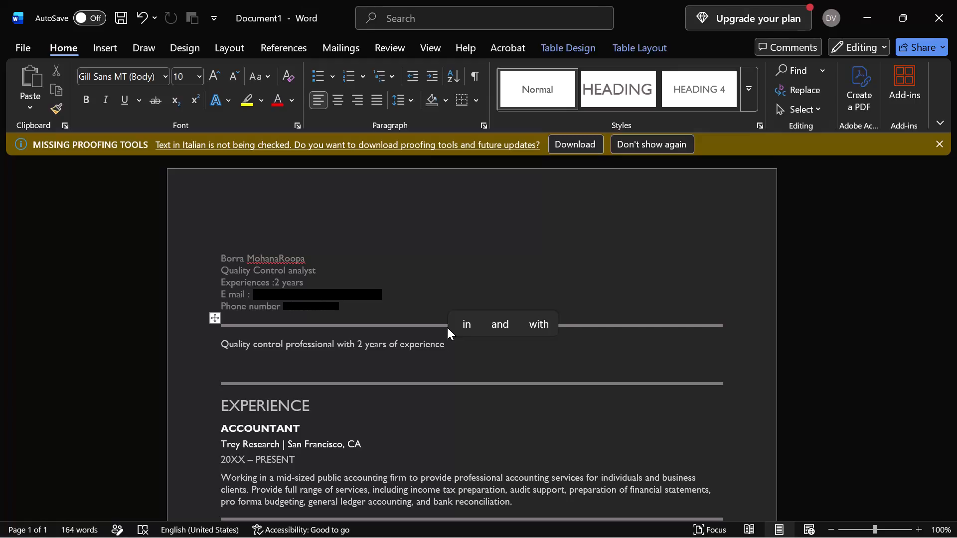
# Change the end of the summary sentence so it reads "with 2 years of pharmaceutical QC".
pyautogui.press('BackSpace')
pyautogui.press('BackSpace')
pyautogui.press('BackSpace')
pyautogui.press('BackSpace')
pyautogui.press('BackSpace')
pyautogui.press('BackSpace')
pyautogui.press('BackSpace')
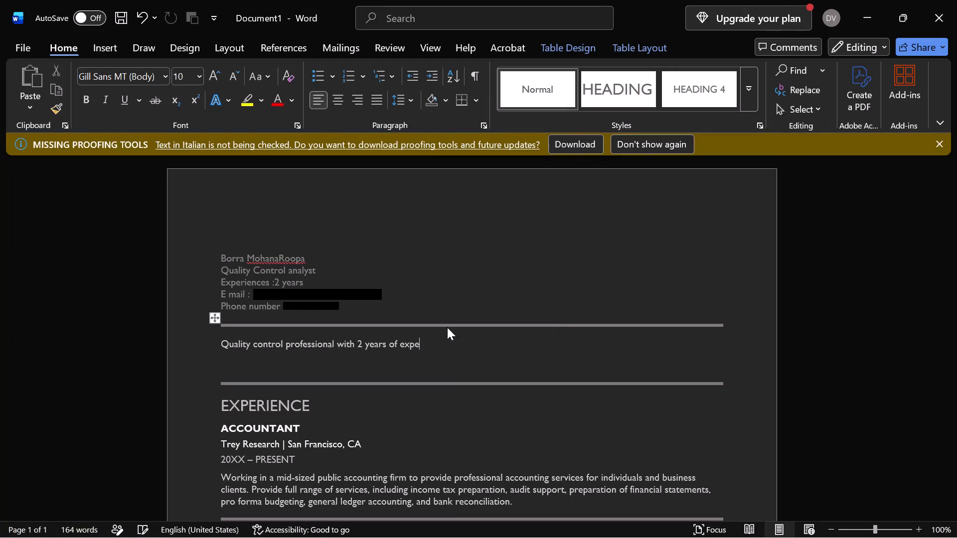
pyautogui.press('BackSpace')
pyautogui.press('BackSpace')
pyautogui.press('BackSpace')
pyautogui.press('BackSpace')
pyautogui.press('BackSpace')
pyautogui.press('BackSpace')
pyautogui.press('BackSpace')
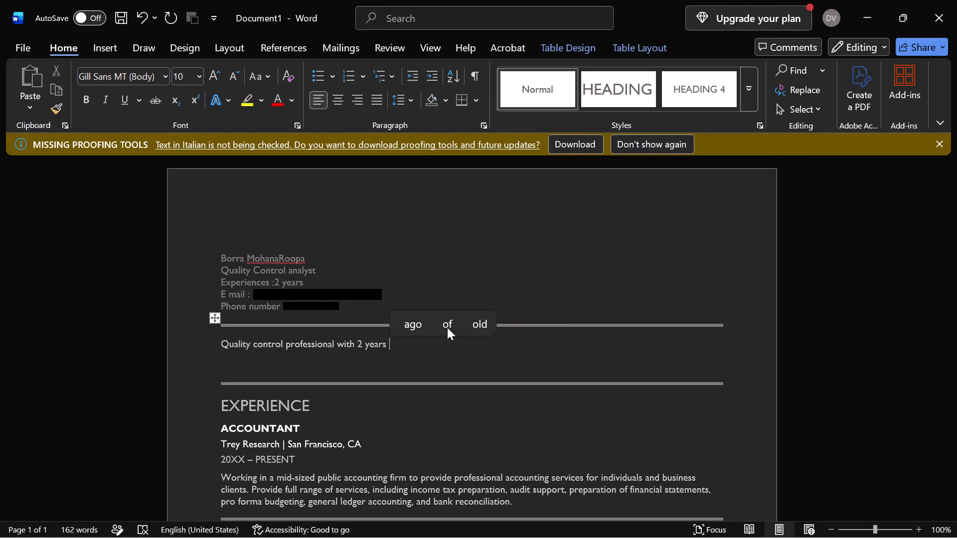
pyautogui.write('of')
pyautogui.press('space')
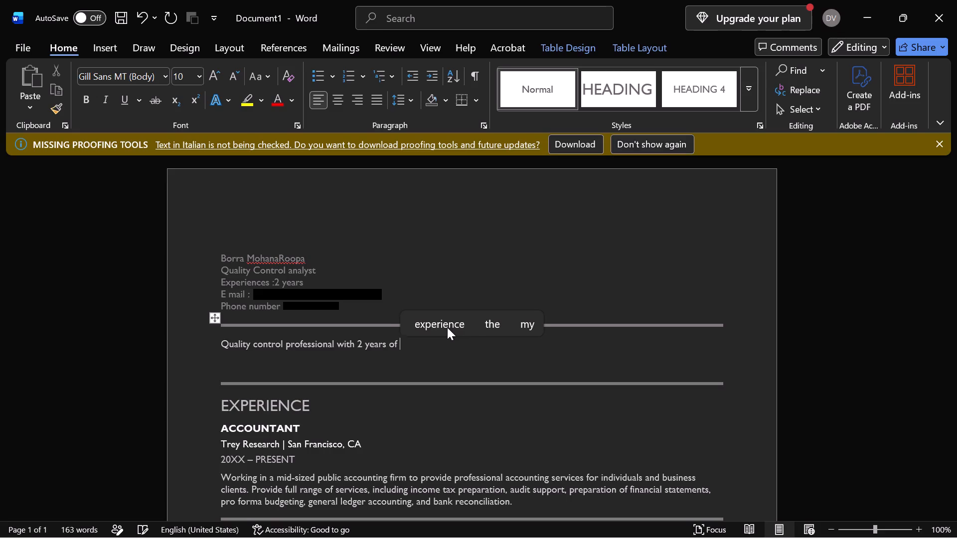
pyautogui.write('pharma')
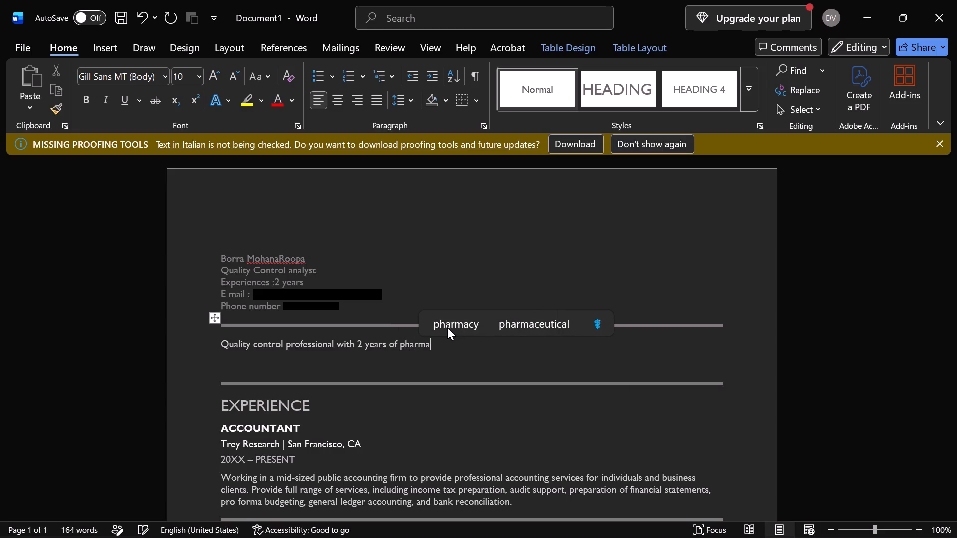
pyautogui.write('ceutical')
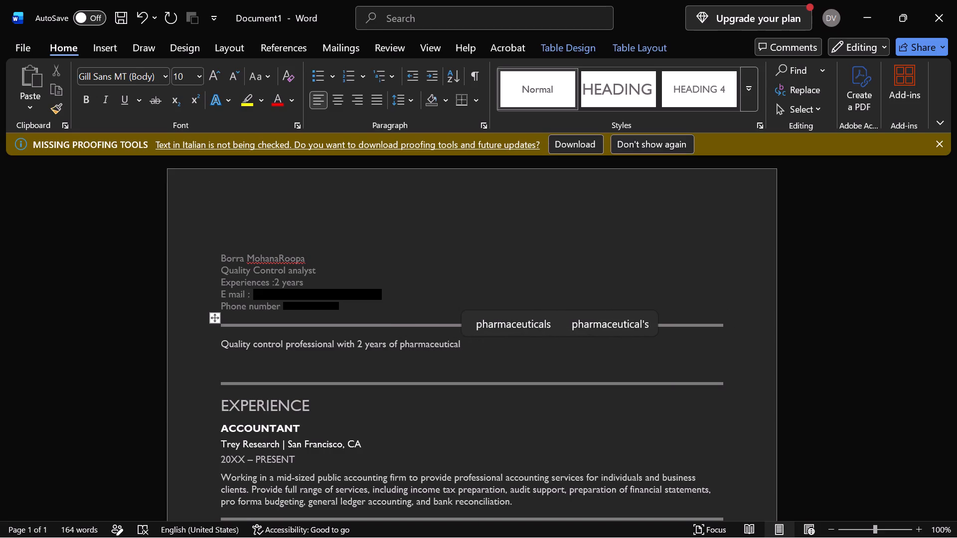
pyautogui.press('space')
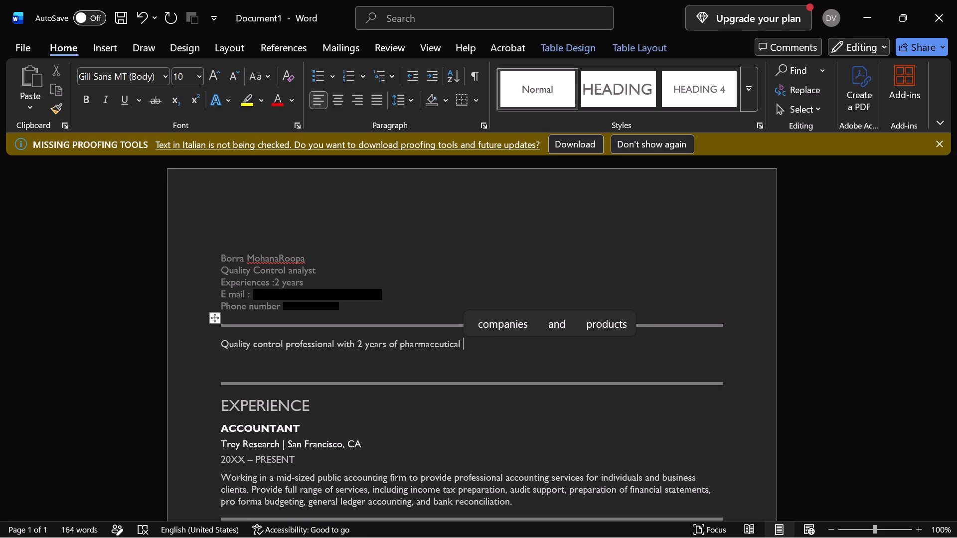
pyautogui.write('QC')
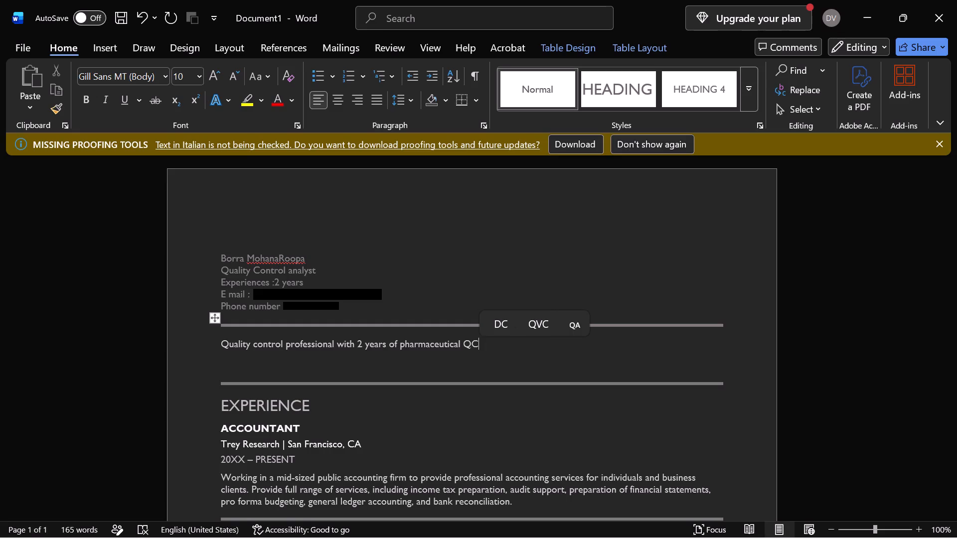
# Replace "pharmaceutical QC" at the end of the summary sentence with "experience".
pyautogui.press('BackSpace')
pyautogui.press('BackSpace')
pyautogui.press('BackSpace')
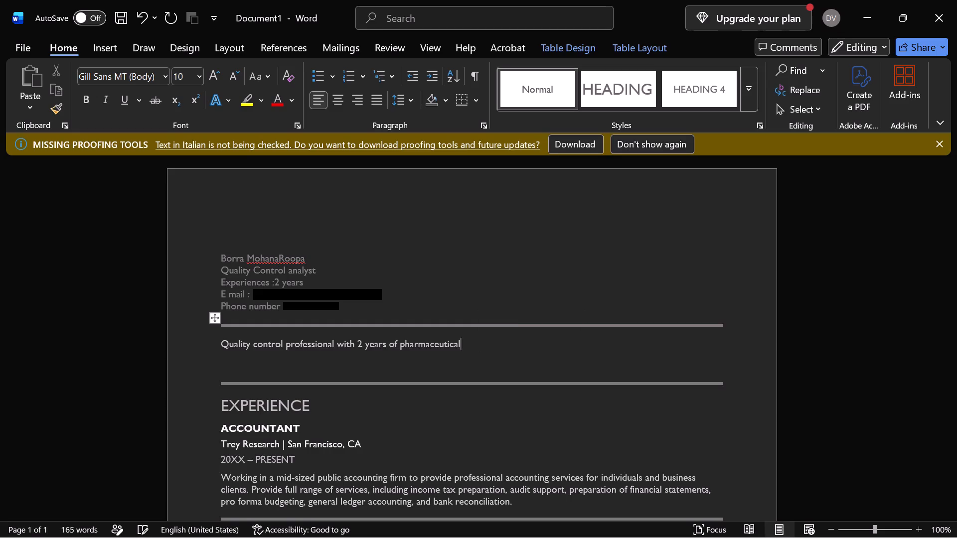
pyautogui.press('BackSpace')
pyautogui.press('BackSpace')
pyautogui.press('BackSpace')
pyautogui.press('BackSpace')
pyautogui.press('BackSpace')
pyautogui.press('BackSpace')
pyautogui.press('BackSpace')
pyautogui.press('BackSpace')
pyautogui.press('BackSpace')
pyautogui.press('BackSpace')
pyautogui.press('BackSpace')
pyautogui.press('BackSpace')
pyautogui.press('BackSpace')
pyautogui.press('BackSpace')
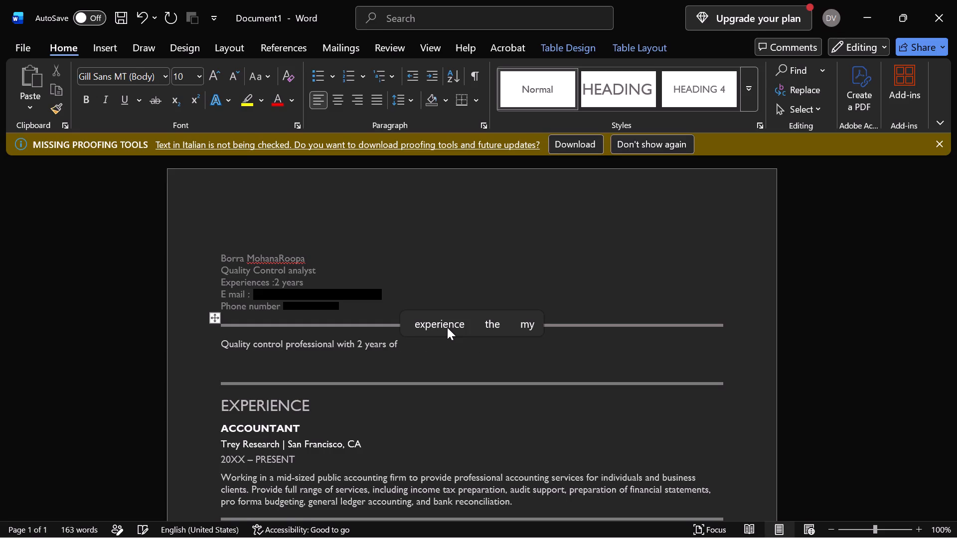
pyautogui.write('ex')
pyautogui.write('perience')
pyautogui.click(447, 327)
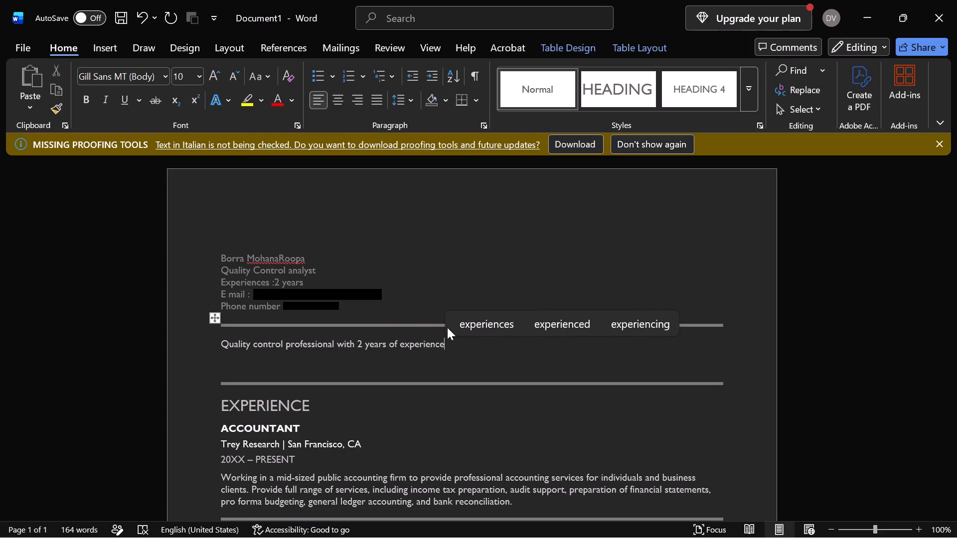
# Continue the summary sentence after "2 years of experience" with "in water testing,".
pyautogui.press('space')
pyautogui.write('in')
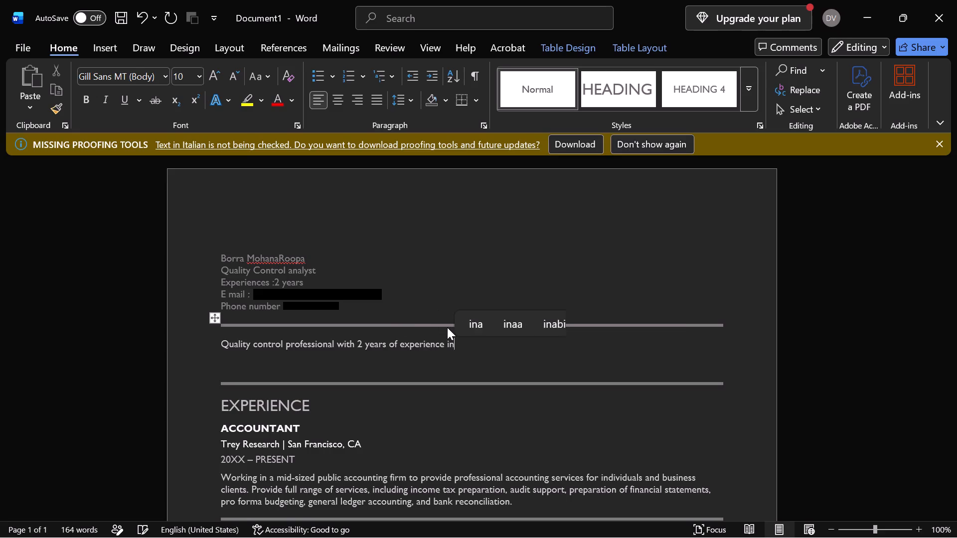
pyautogui.press('space')
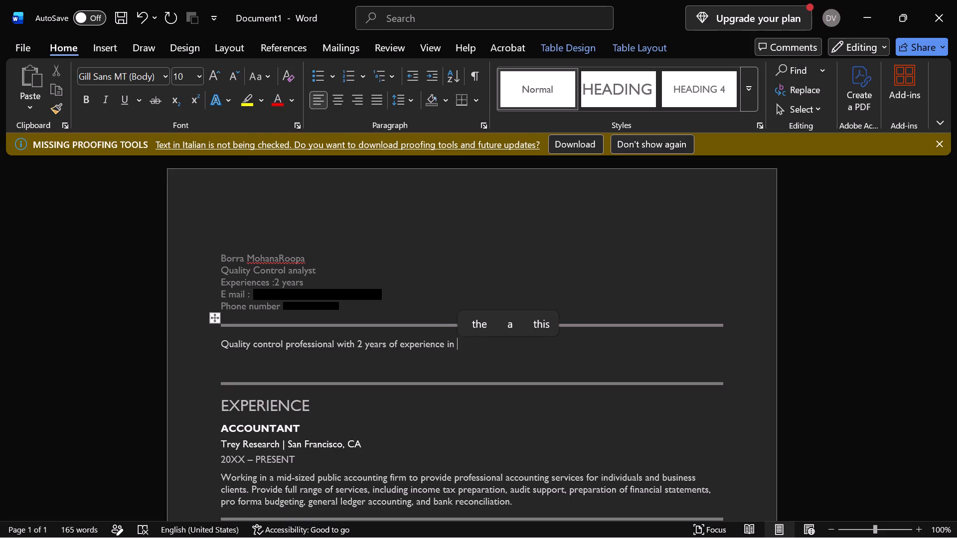
pyautogui.write('raw')
pyautogui.press('space')
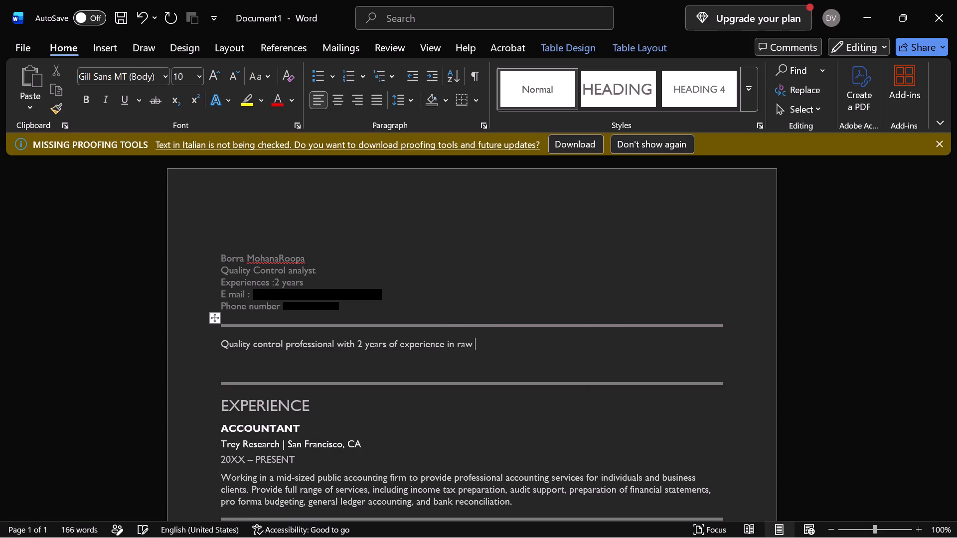
pyautogui.press('BackSpace')
pyautogui.press('BackSpace')
pyautogui.press('BackSpace')
pyautogui.press('BackSpace')
pyautogui.write('water testing')
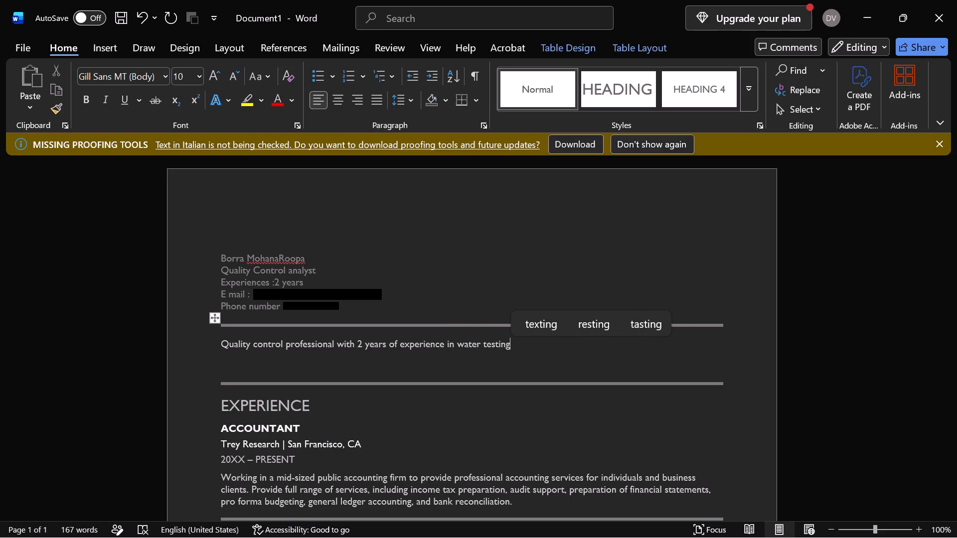
pyautogui.press(',')
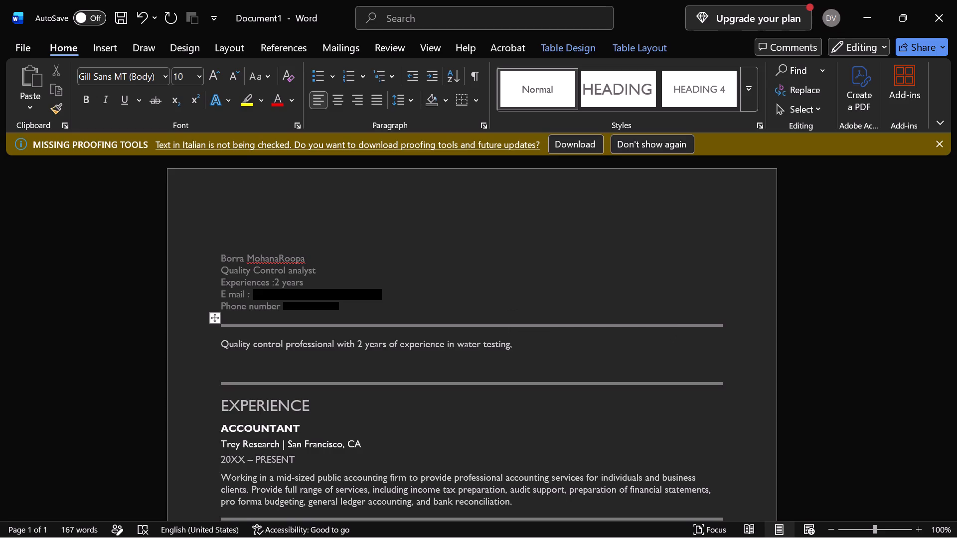
pyautogui.press('space')
pyautogui.press('BackSpace')
# Extend the summary's list of skills with "raw material testing ,packing material testing ,".
pyautogui.write('raw mae')
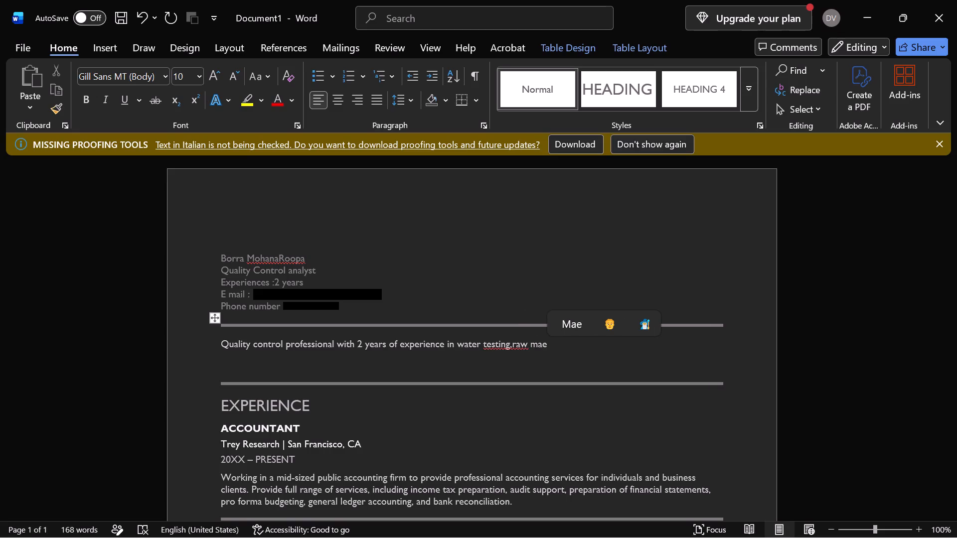
pyautogui.press('BackSpace')
pyautogui.write('terial testing')
pyautogui.press('space')
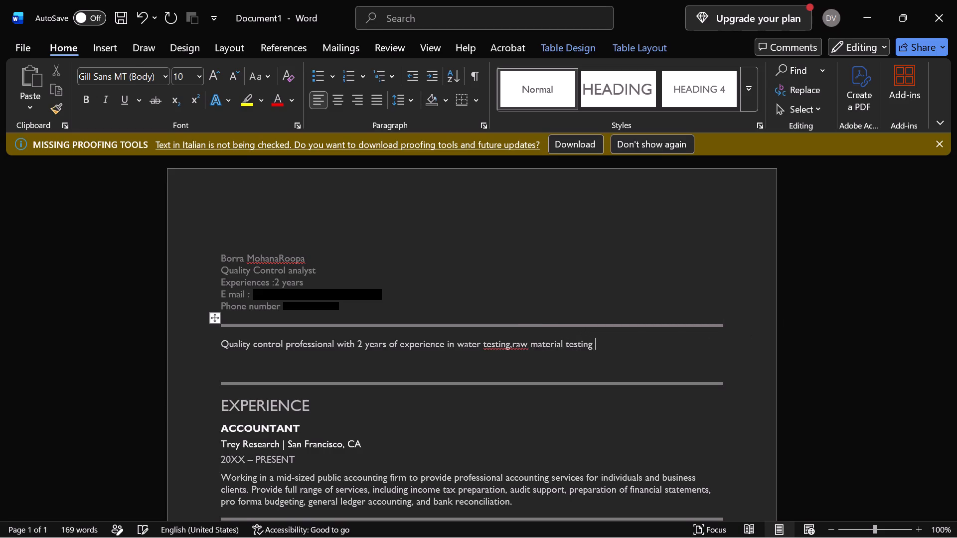
pyautogui.press(',')
pyautogui.write('packing material testing')
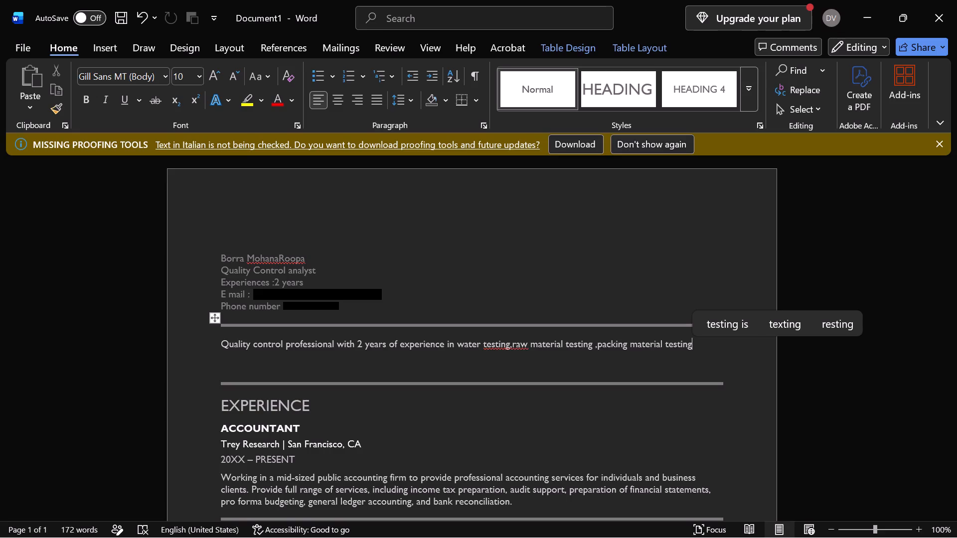
pyautogui.press('space')
pyautogui.press(',')
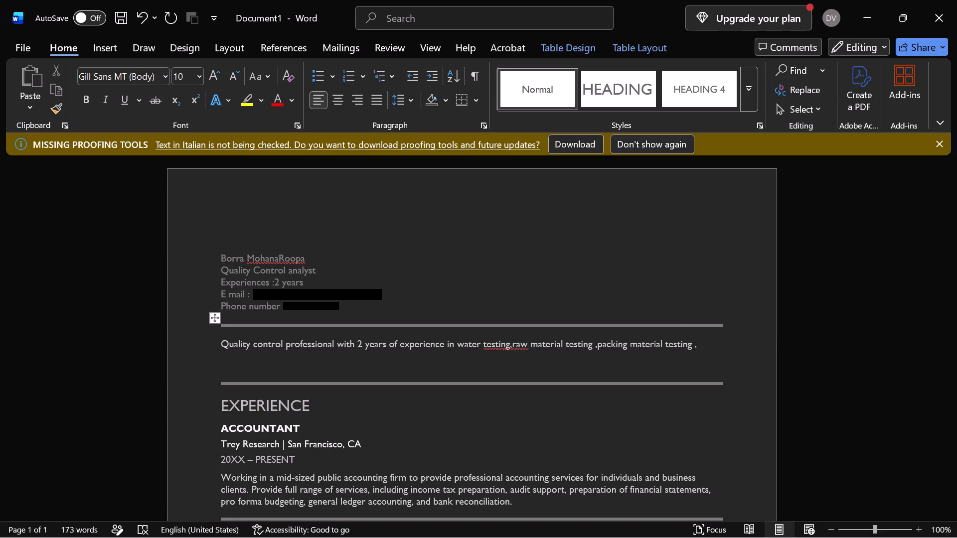
# Add "handling of TOC analyser," to the end of the summary's list of skills.
pyautogui.write('toc,')
pyautogui.press('BackSpace')
pyautogui.press('BackSpace')
pyautogui.press('BackSpace')
pyautogui.press('BackSpace')
pyautogui.press('space')
pyautogui.write('handling')
pyautogui.press('space')
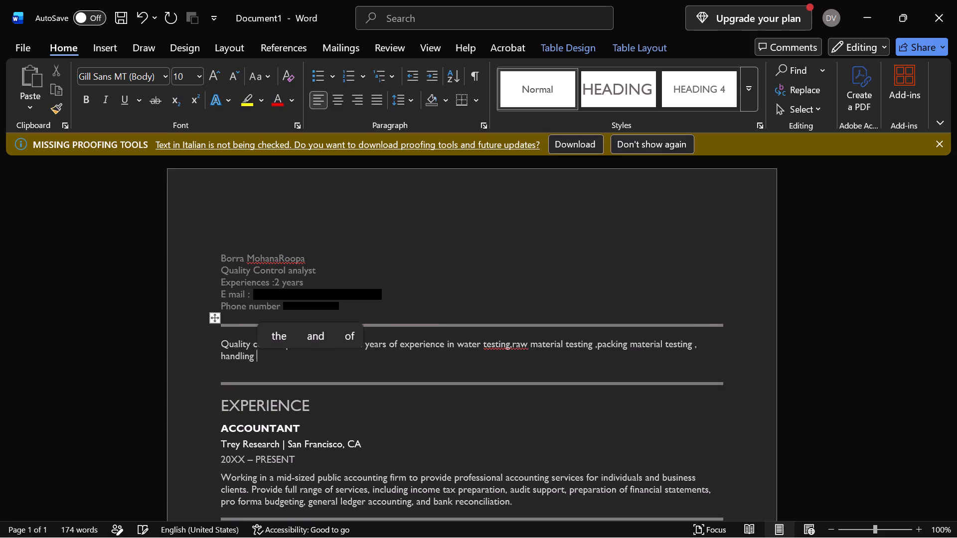
pyautogui.write('of')
pyautogui.press('space')
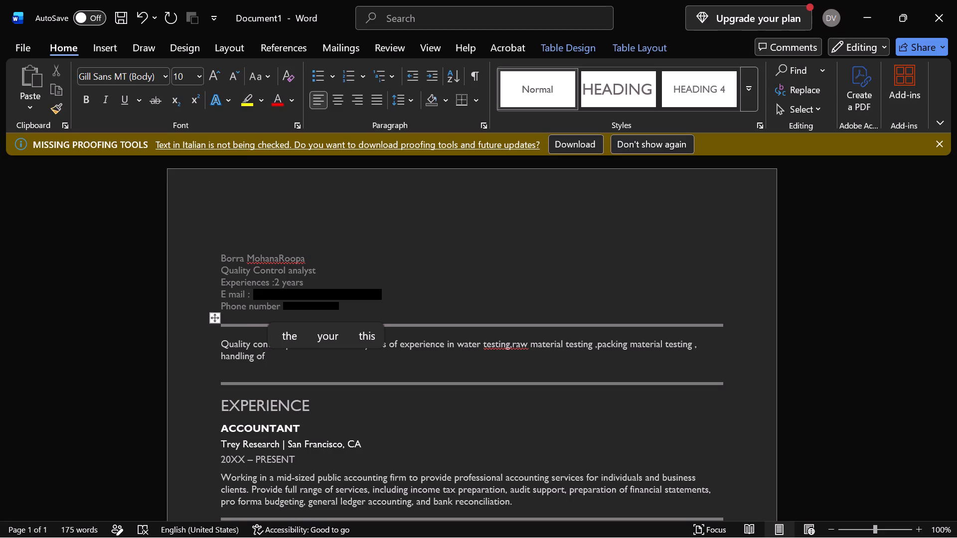
pyautogui.write('TOC analyser')
pyautogui.press(',')
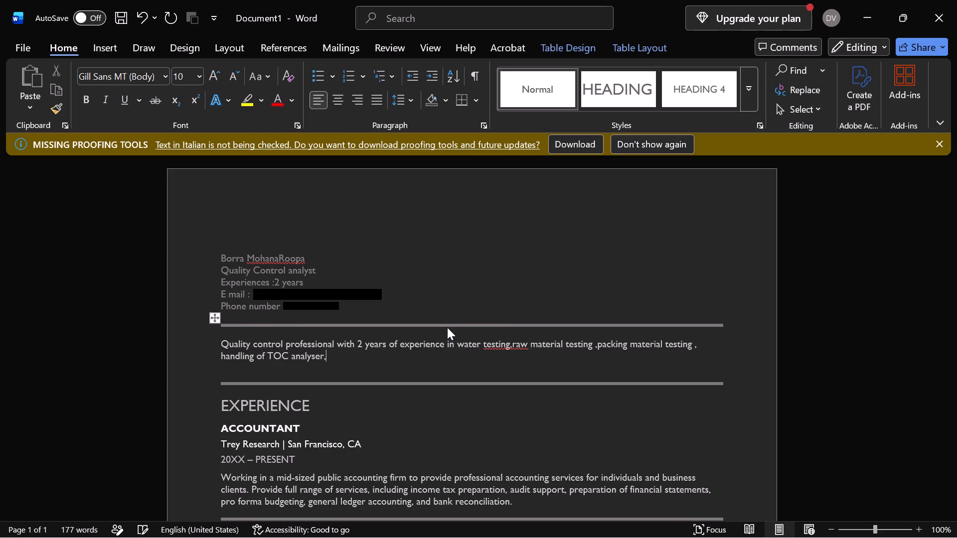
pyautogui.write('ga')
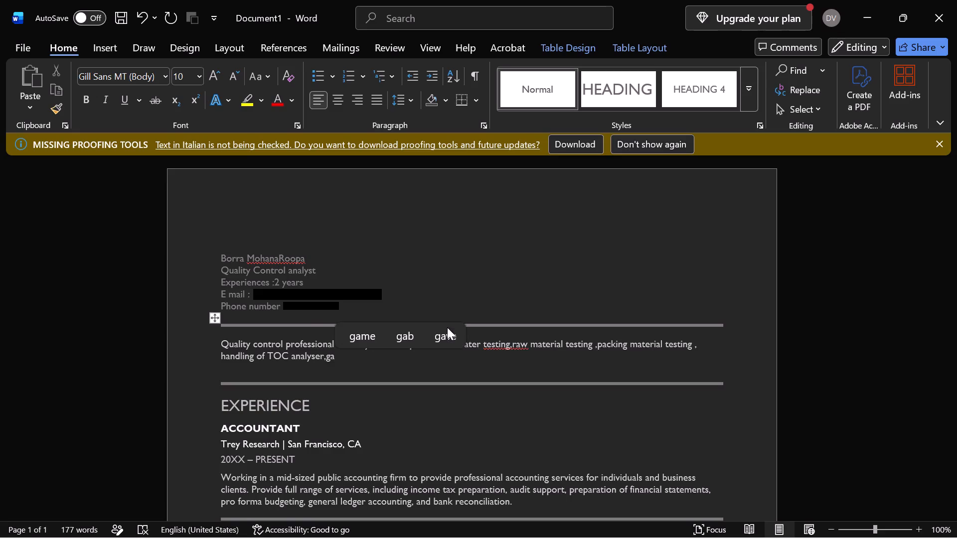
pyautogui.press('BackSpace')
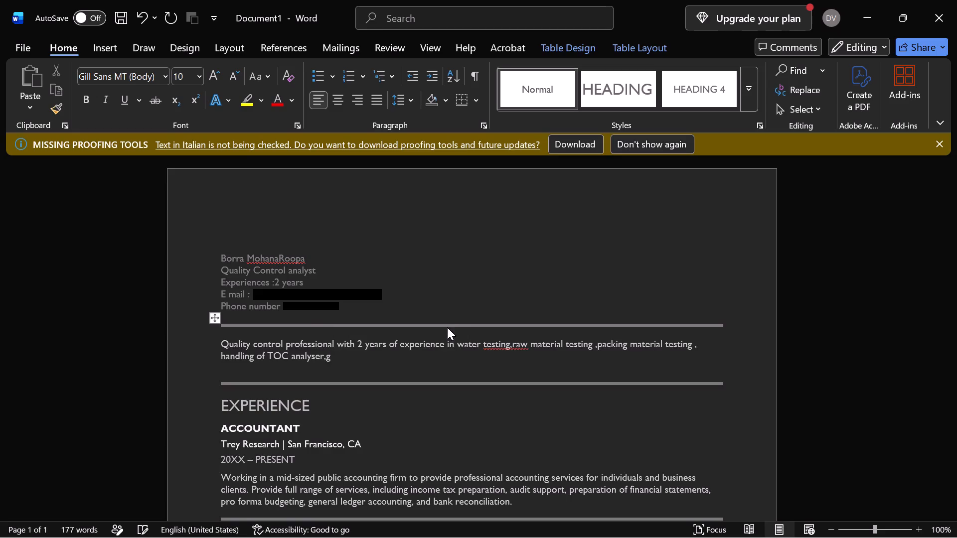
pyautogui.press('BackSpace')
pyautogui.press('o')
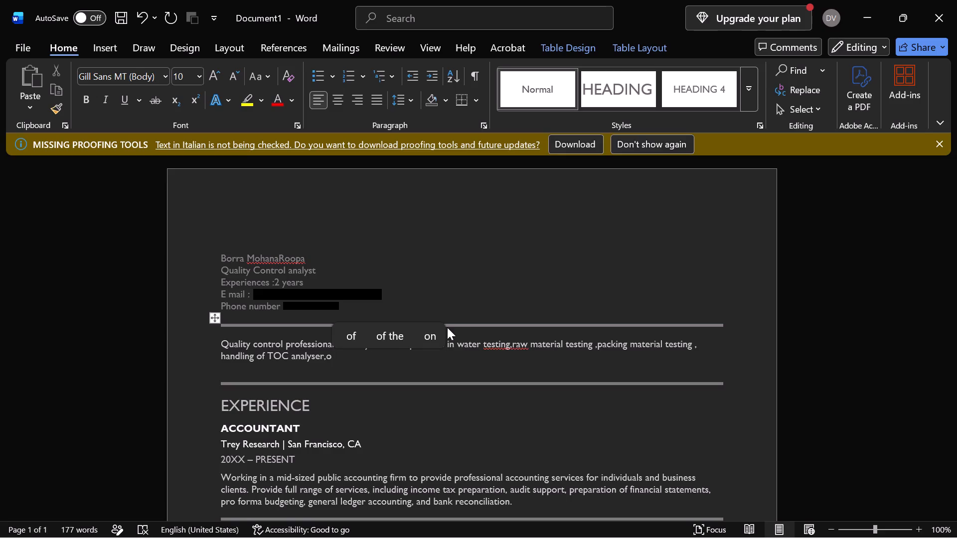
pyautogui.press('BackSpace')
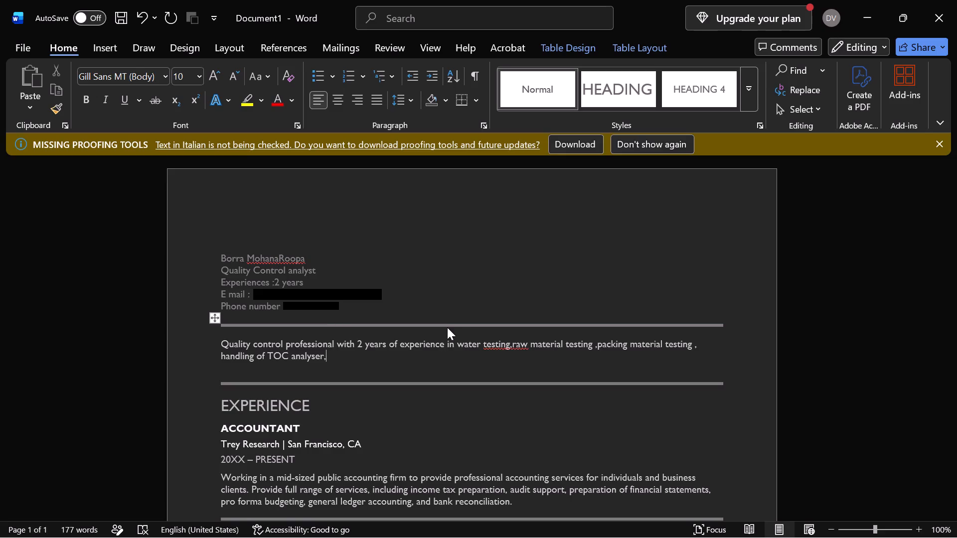
# Correct the spelling of "analyser" to "analyzer," at the end of the summary's skills list.
pyautogui.press('BackSpace')
pyautogui.press('BackSpace')
pyautogui.press('BackSpace')
pyautogui.press('BackSpace')
pyautogui.write('zer')
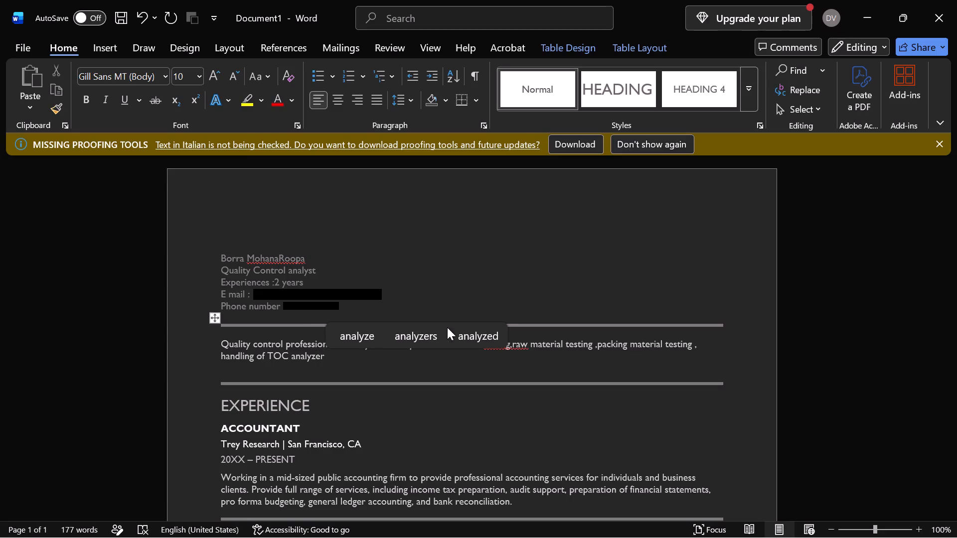
pyautogui.press(',')
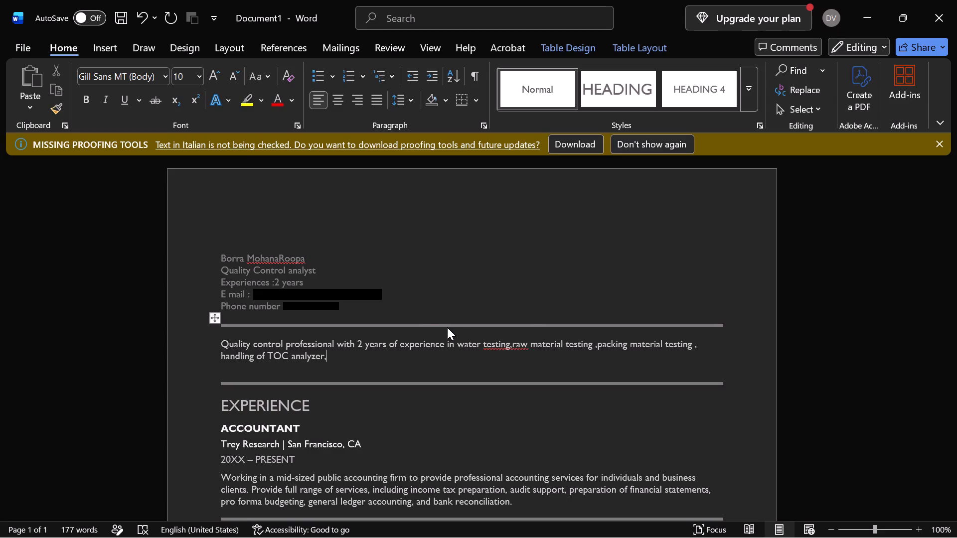
# Continue the summary's skills list after "handling of TOC analyzer," with "external laboratory".
pyautogui.write('exter')
pyautogui.write('nal')
pyautogui.press('space')
pyautogui.write('lan')
pyautogui.press('BackSpace')
pyautogui.press('BackSpace')
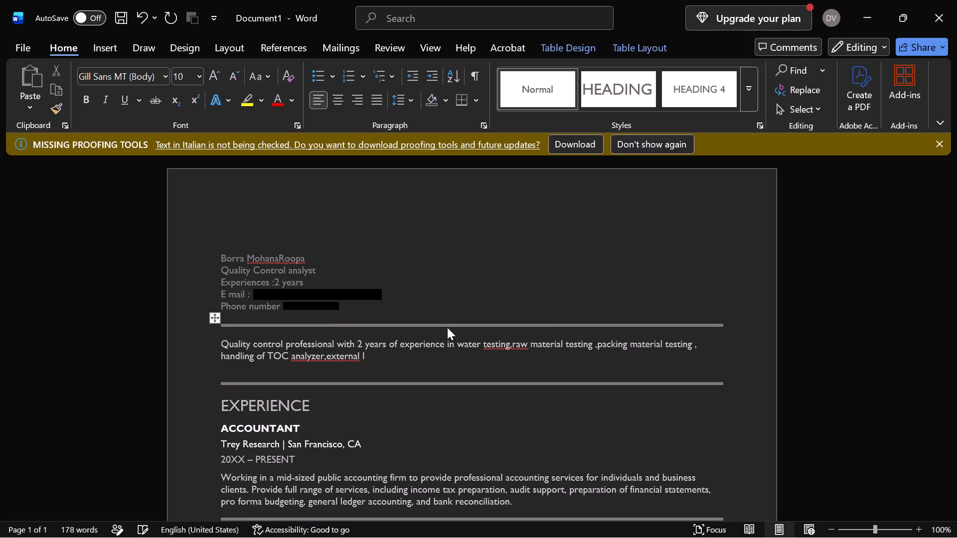
pyautogui.write('aborat')
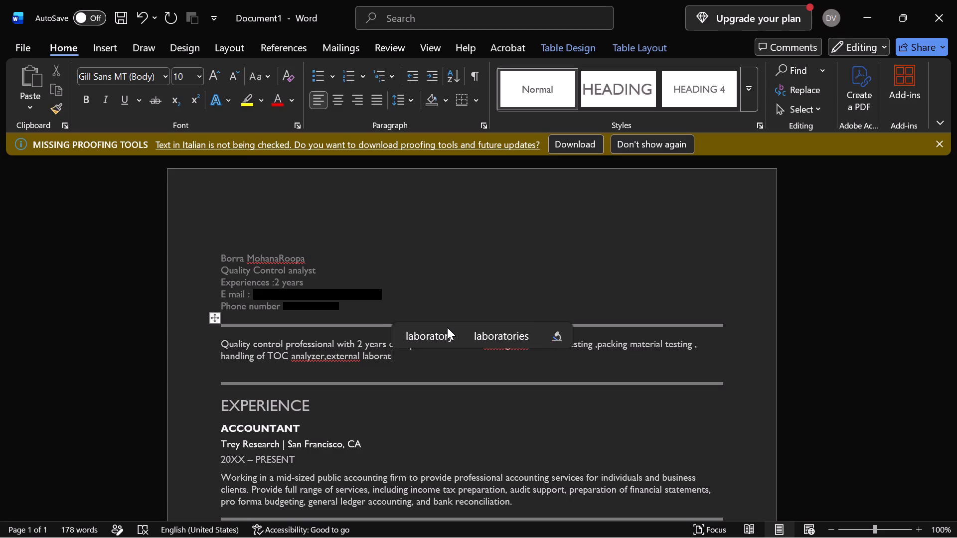
pyautogui.click(447, 327)
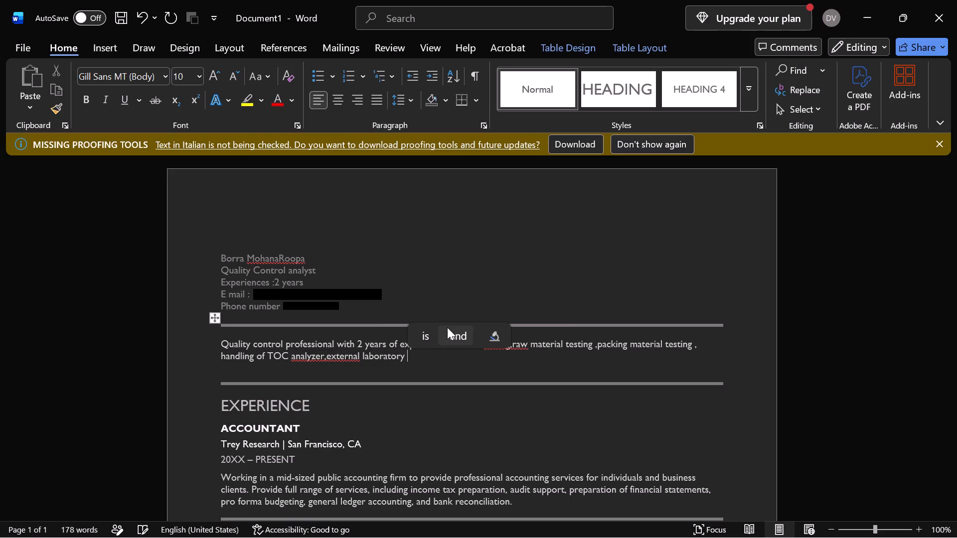
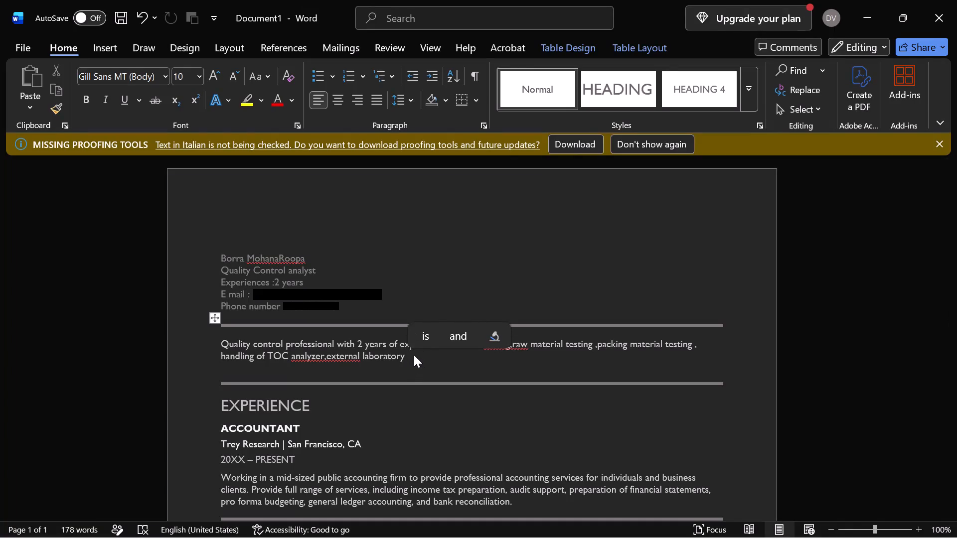
# Continue the summary's skills list after "external laboratory" with "sample dispatch,".
pyautogui.press('BackSpace')
pyautogui.click(414, 355)
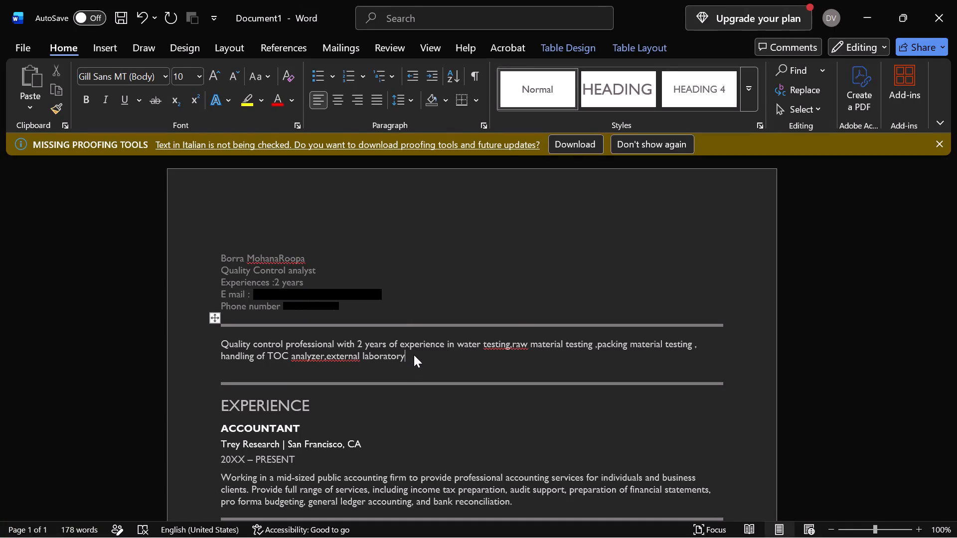
pyautogui.click(418, 356)
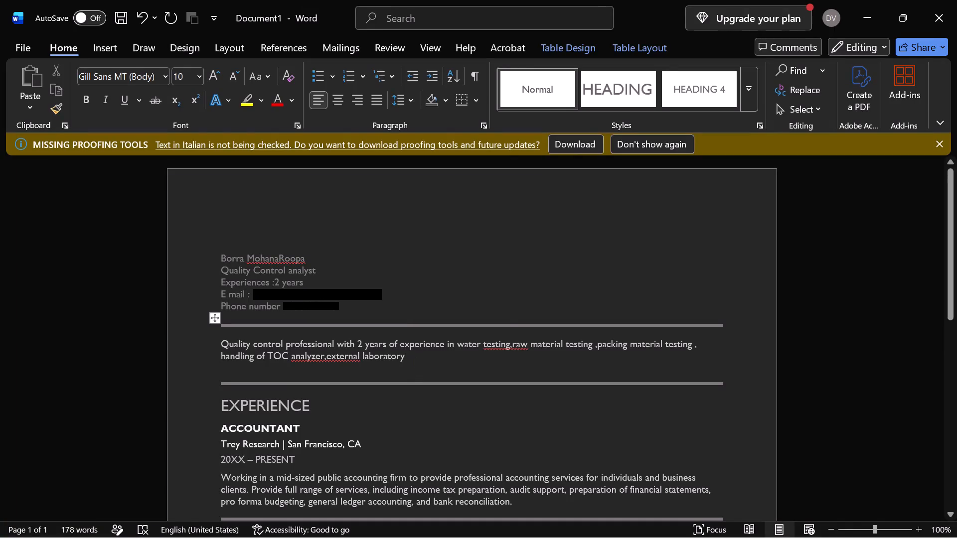
pyautogui.press('space')
pyautogui.write('sample dispatv')
pyautogui.press('BackSpace')
pyautogui.write('ch')
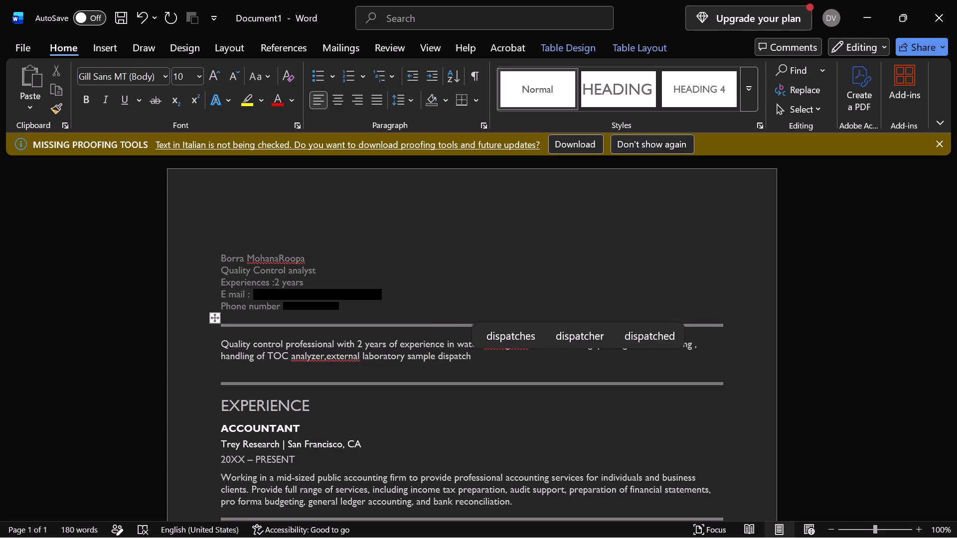
pyautogui.write(',')
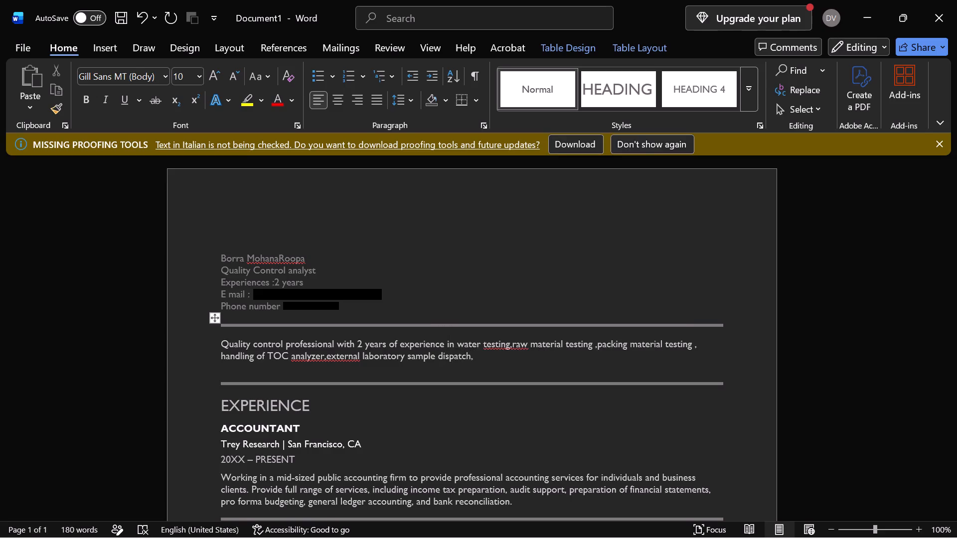
pyautogui.press('space')
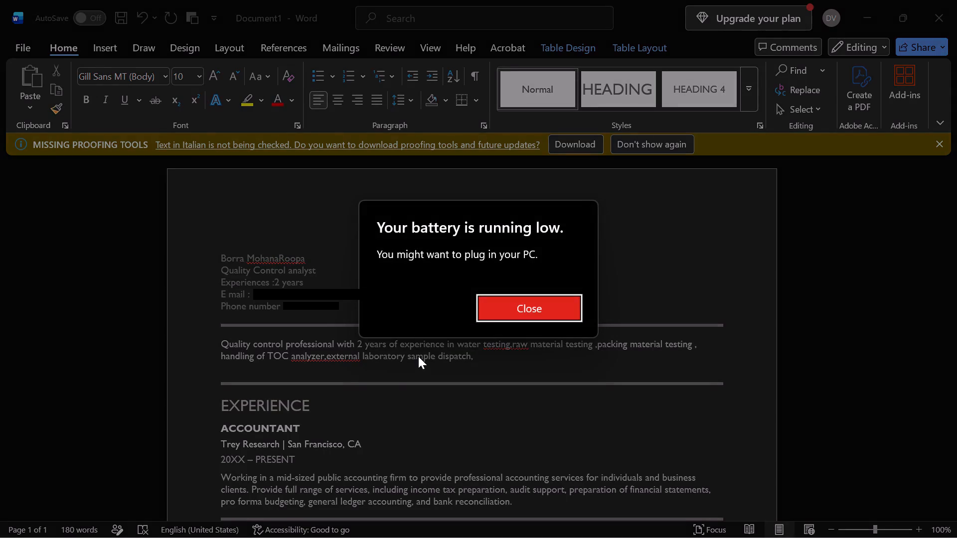
# Dismiss the low-battery notice and return to the resume document.
pyautogui.click(488, 306)
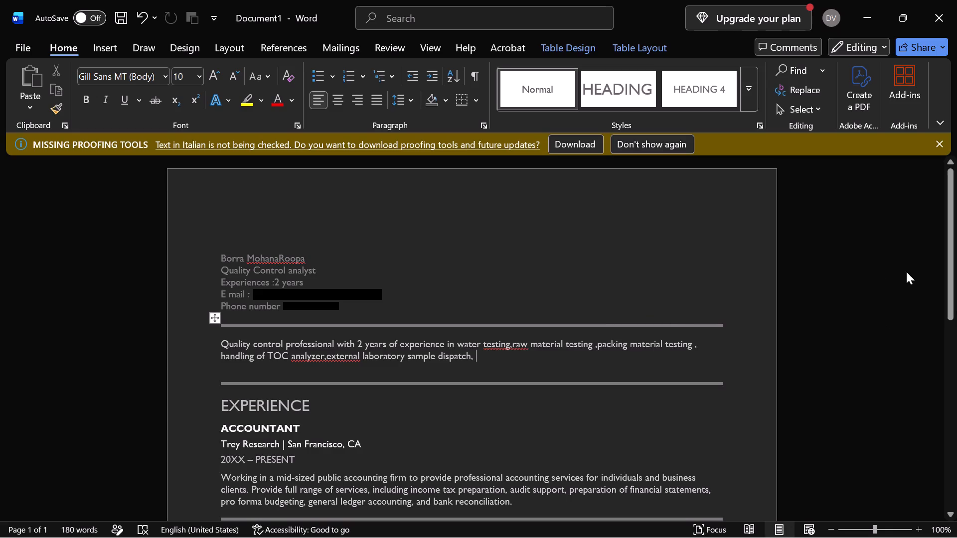
pyautogui.click(956, 297)
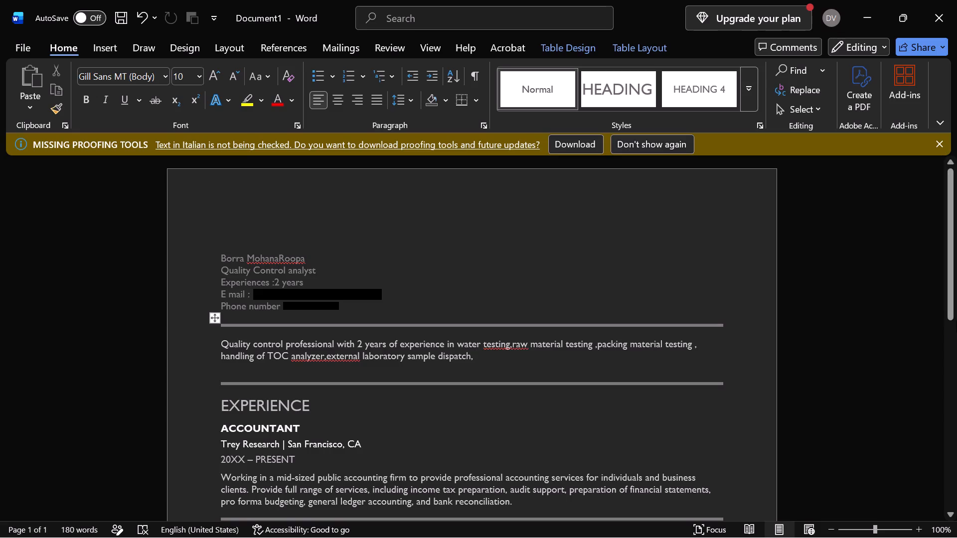
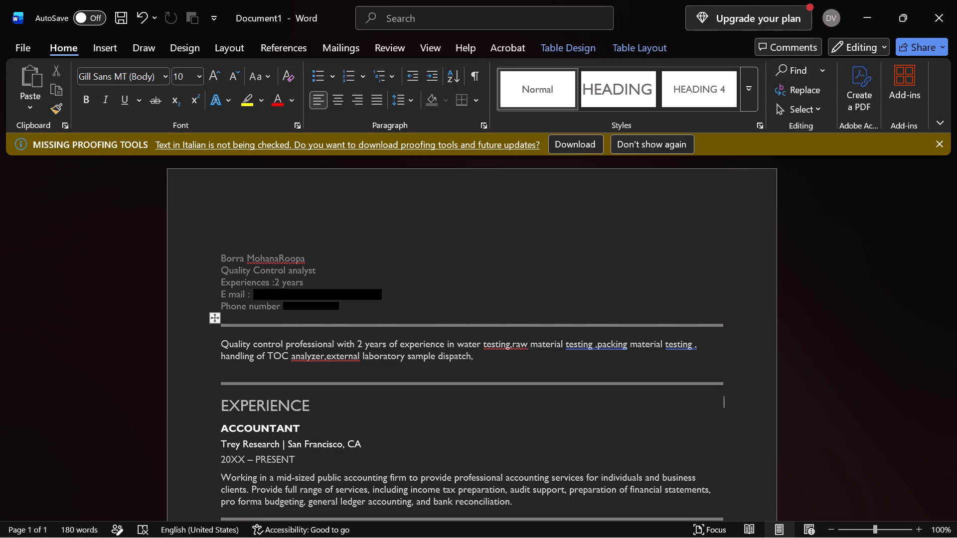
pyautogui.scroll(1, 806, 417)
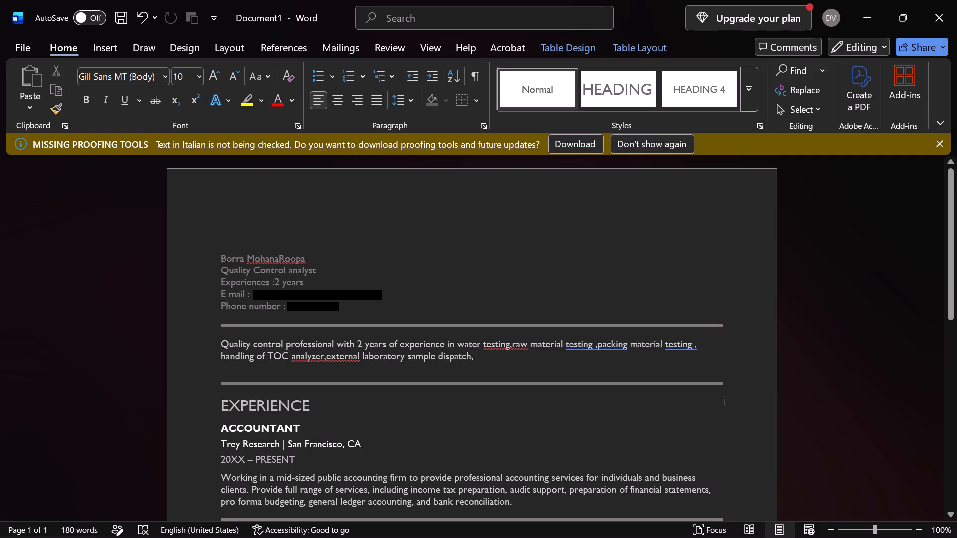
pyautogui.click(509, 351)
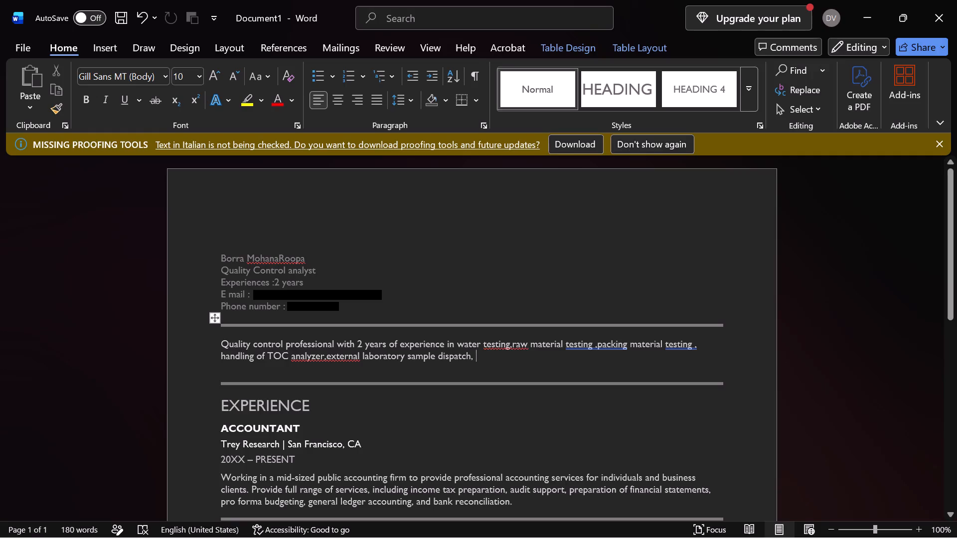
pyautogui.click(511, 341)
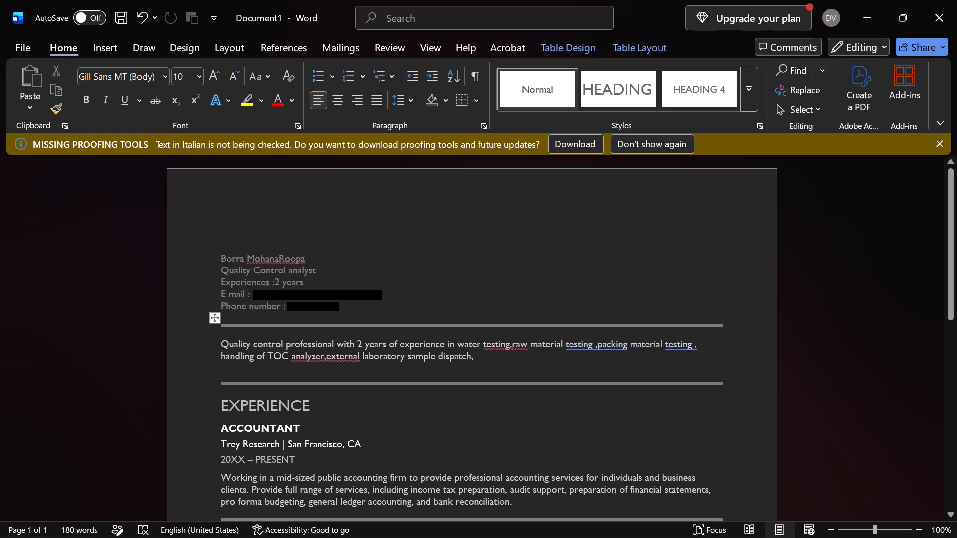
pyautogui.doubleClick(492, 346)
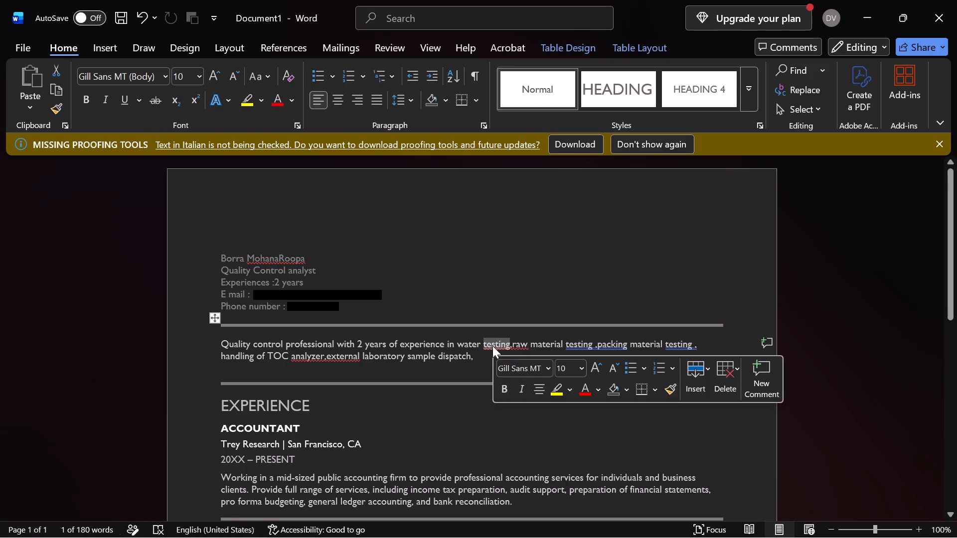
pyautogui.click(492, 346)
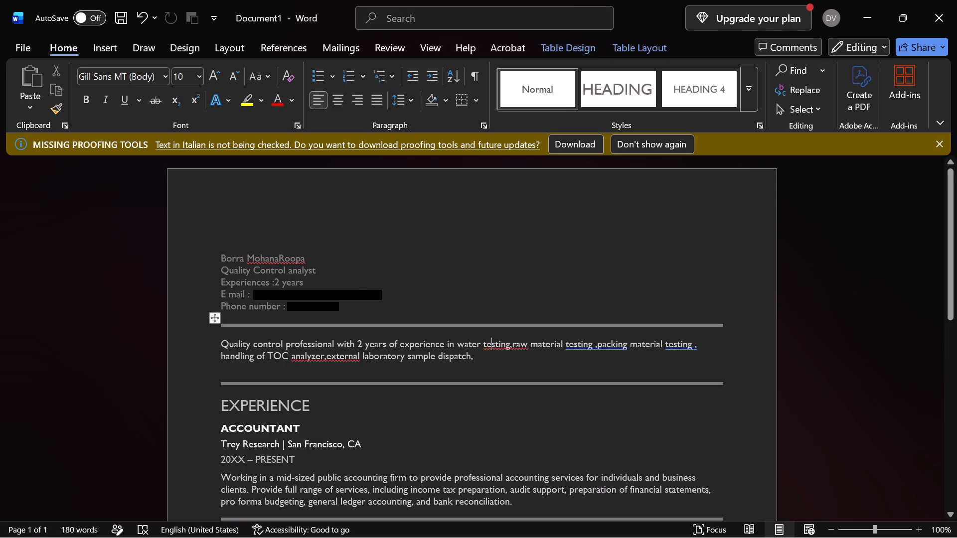
# Delete the ACCOUNTANT job title under Experience and enter "Quality Control analyst" in place of "Trey" on the employer line.
pyautogui.doubleClick(230, 425)
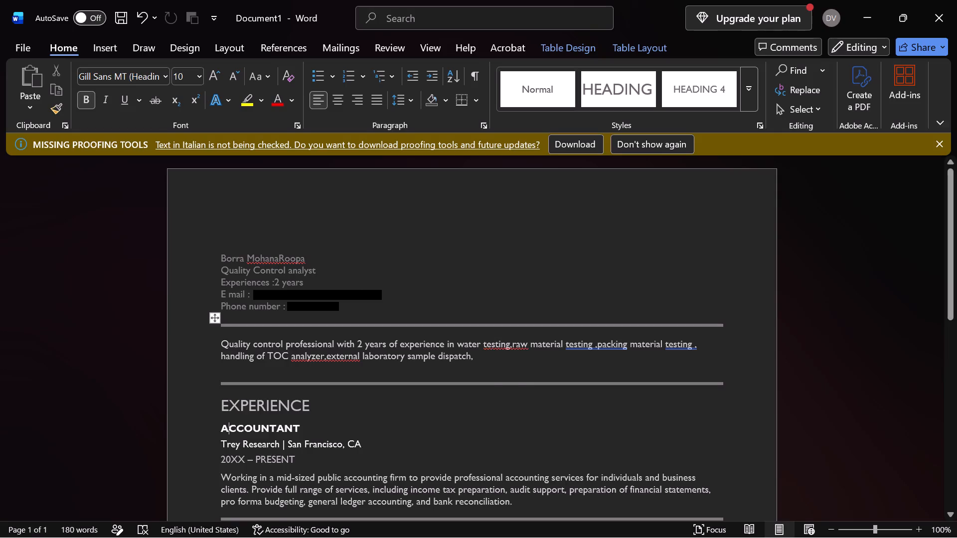
pyautogui.press('BackSpace')
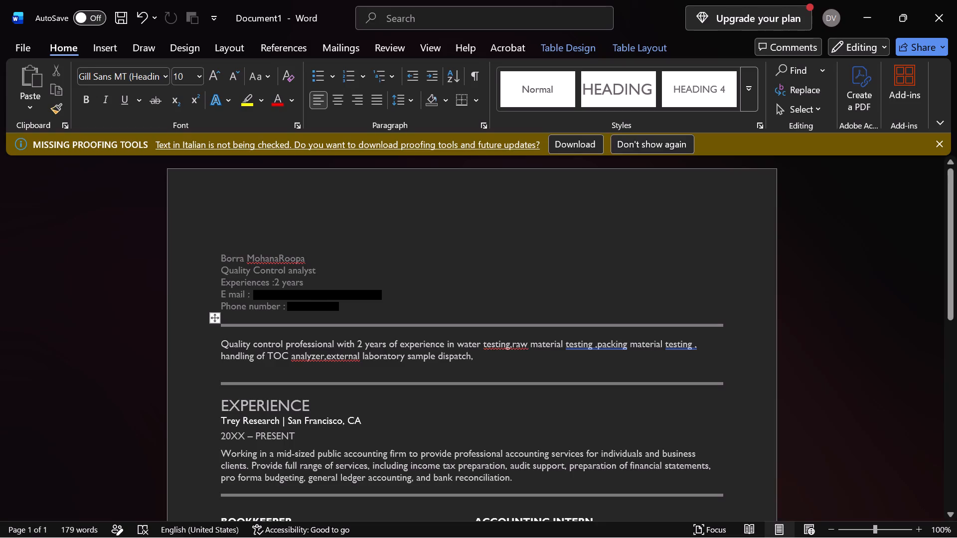
pyautogui.write('Quality')
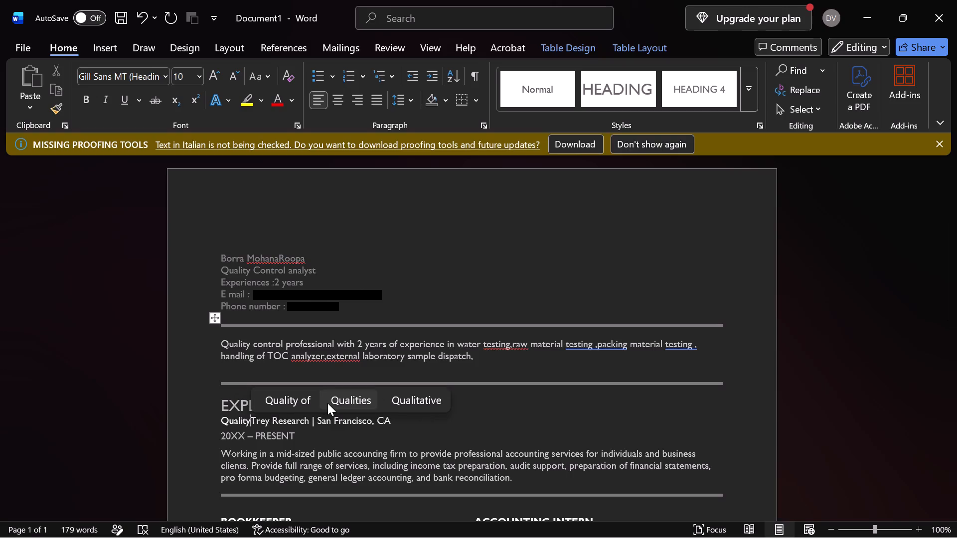
pyautogui.click(278, 405)
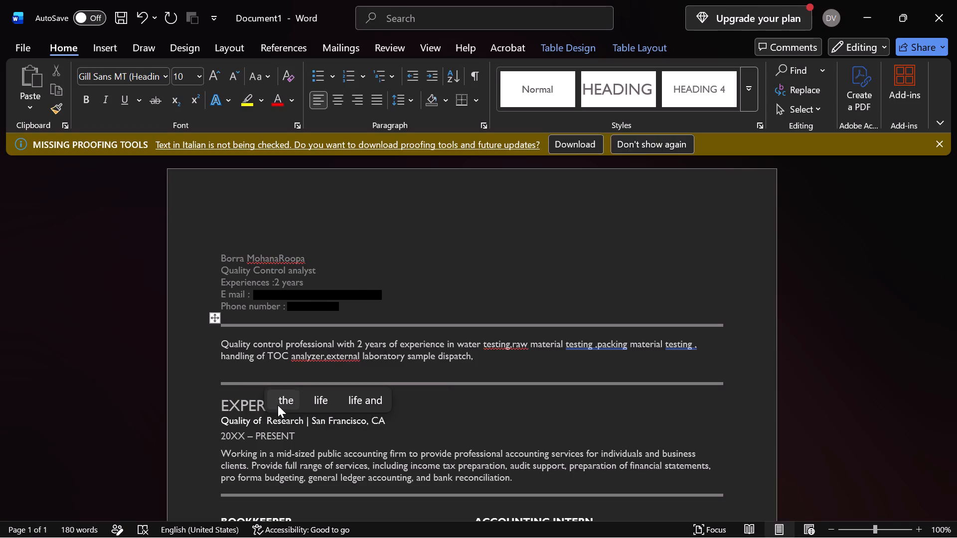
pyautogui.press('BackSpace')
pyautogui.press('BackSpace')
pyautogui.press('BackSpace')
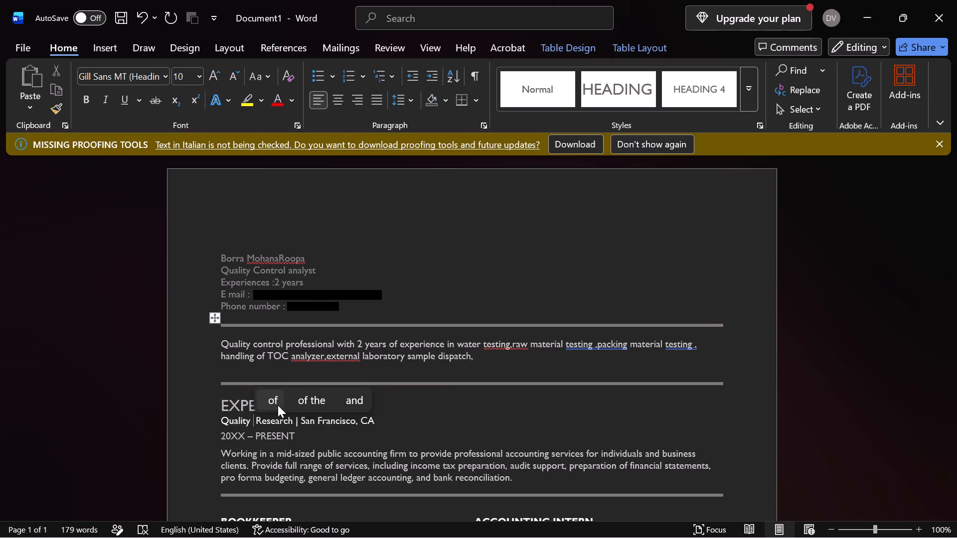
pyautogui.write('Control analyst')
# Retype the last word of the new job title with a capital letter, as "Analyst".
pyautogui.press('BackSpace')
pyautogui.press('BackSpace')
pyautogui.press('BackSpace')
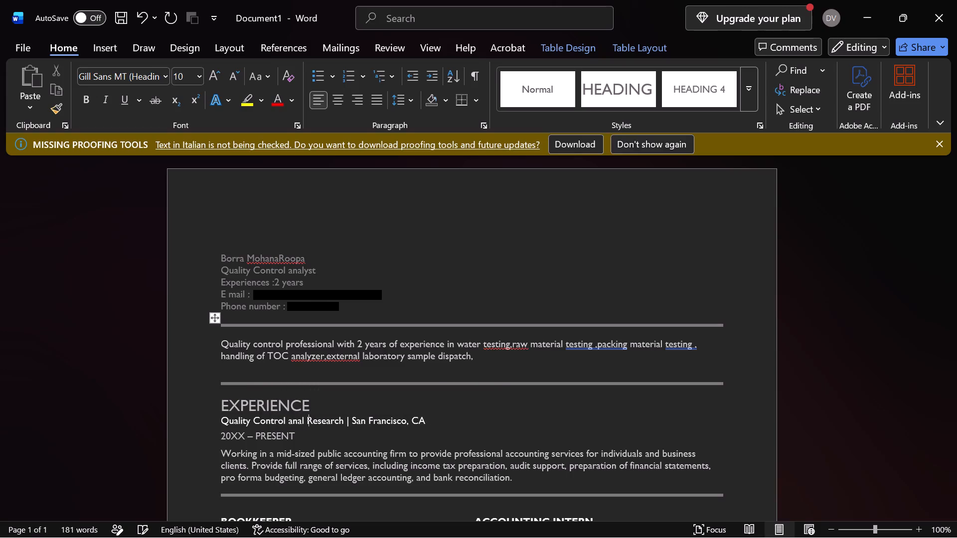
pyautogui.press('BackSpace')
pyautogui.press('BackSpace')
pyautogui.press('BackSpace')
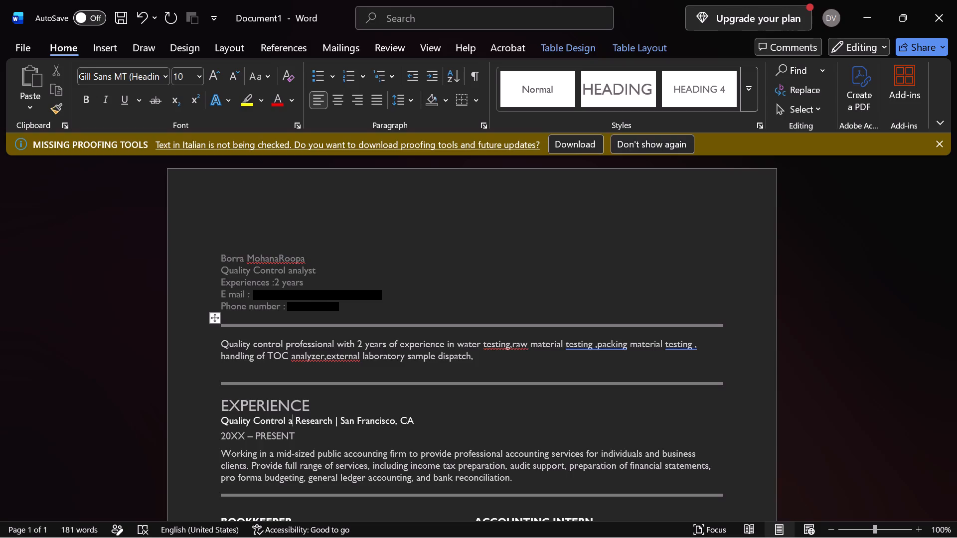
pyautogui.press('BackSpace')
pyautogui.write('Analu')
pyautogui.press('BackSpace')
pyautogui.write('yst')
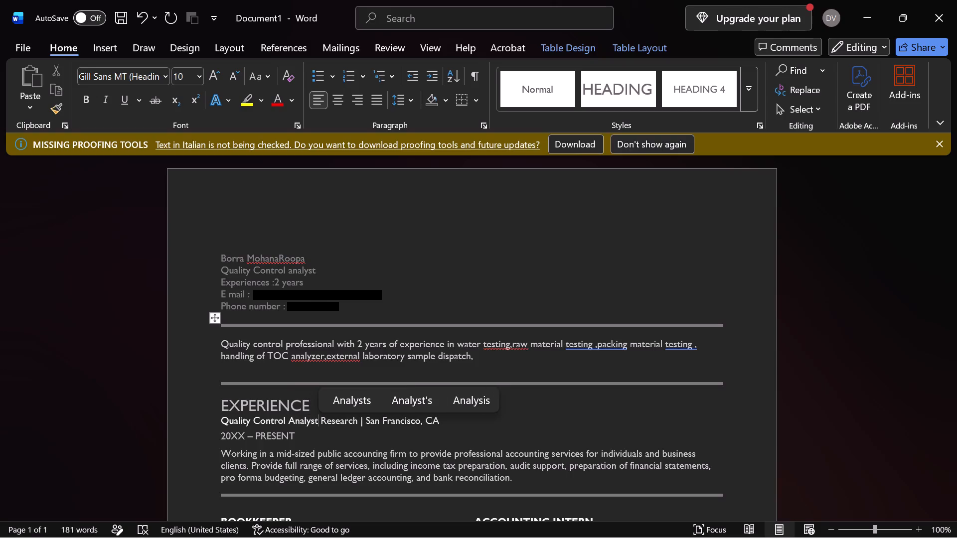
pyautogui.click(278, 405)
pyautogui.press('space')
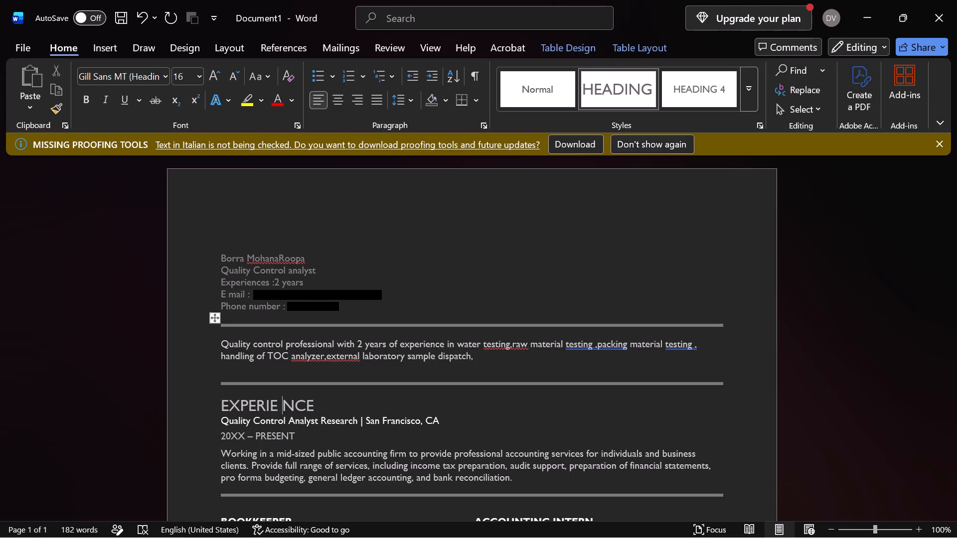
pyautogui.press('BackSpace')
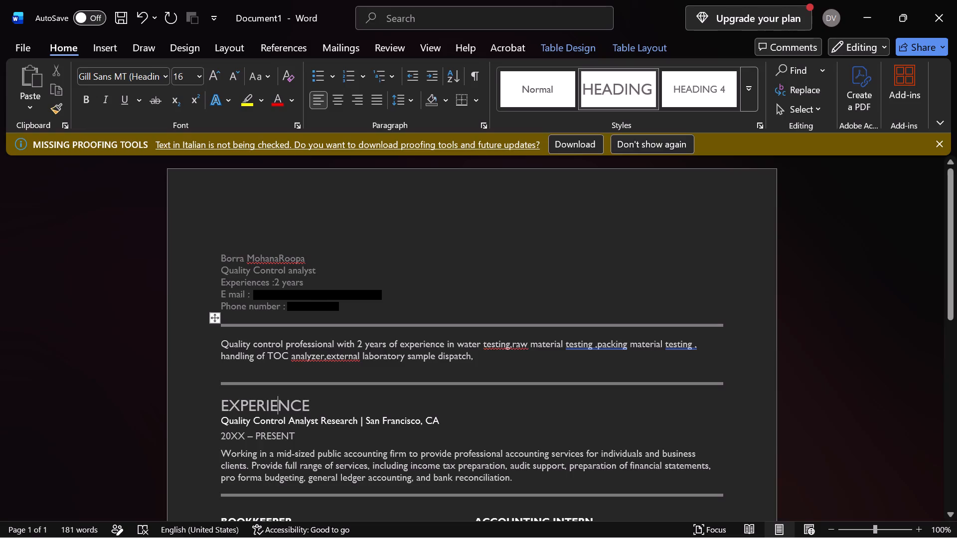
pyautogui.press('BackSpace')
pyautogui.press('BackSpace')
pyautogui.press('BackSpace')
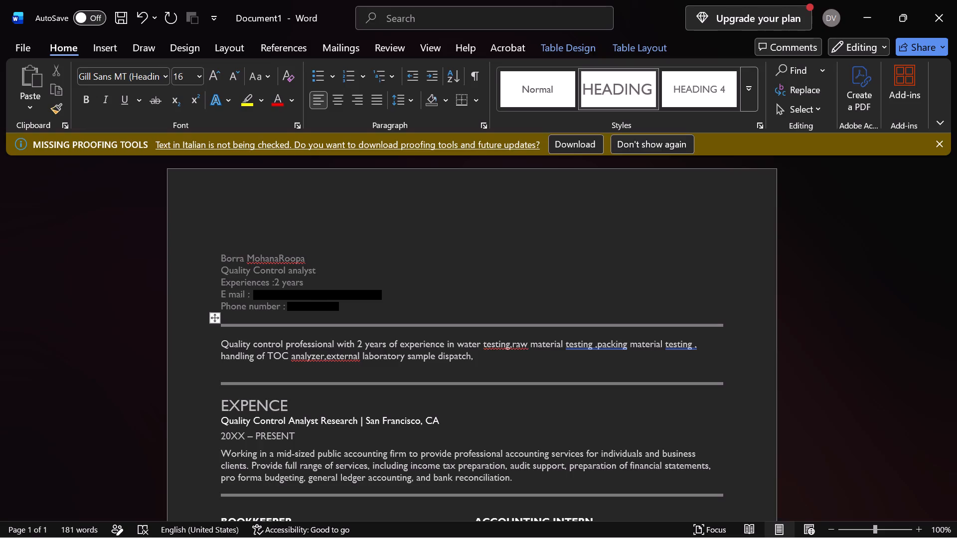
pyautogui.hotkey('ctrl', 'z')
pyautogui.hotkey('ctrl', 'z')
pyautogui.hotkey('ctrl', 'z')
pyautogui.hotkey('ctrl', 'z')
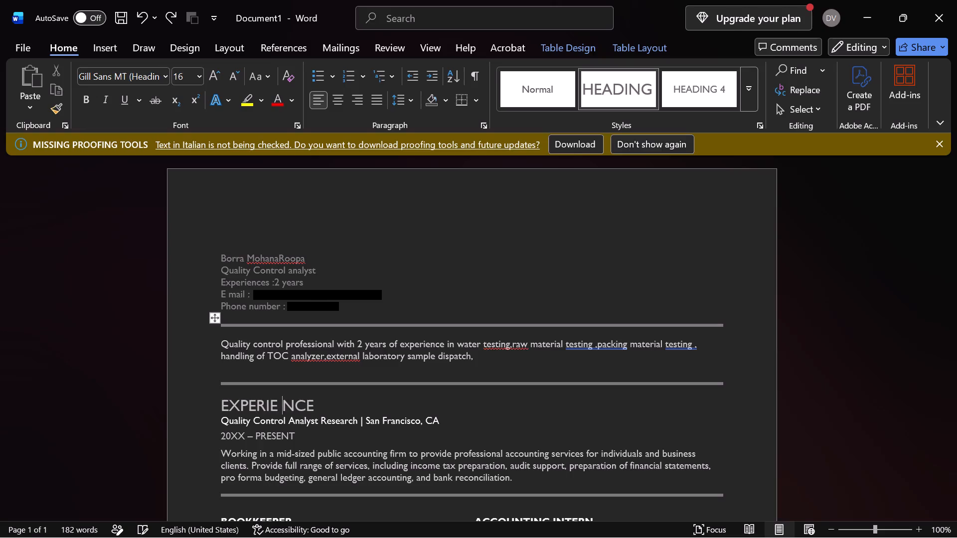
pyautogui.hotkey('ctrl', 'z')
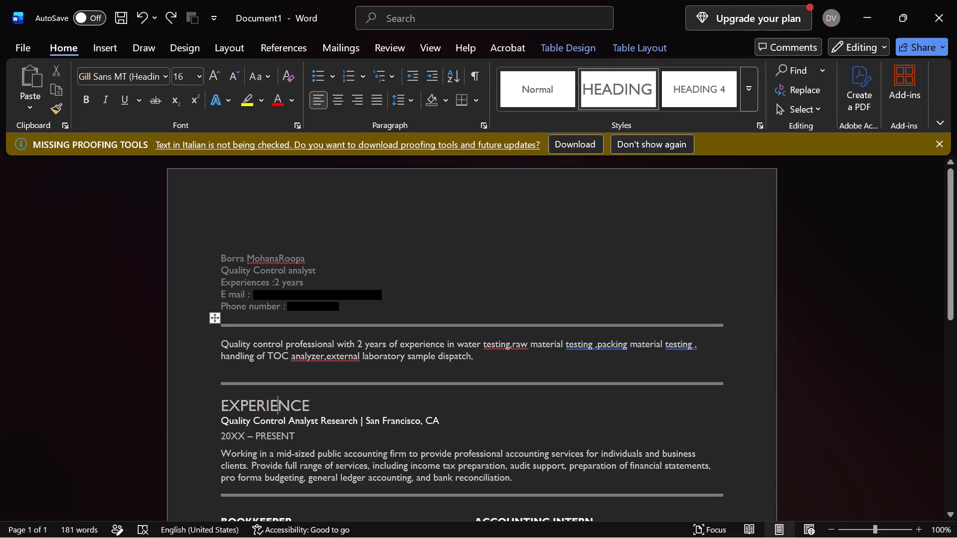
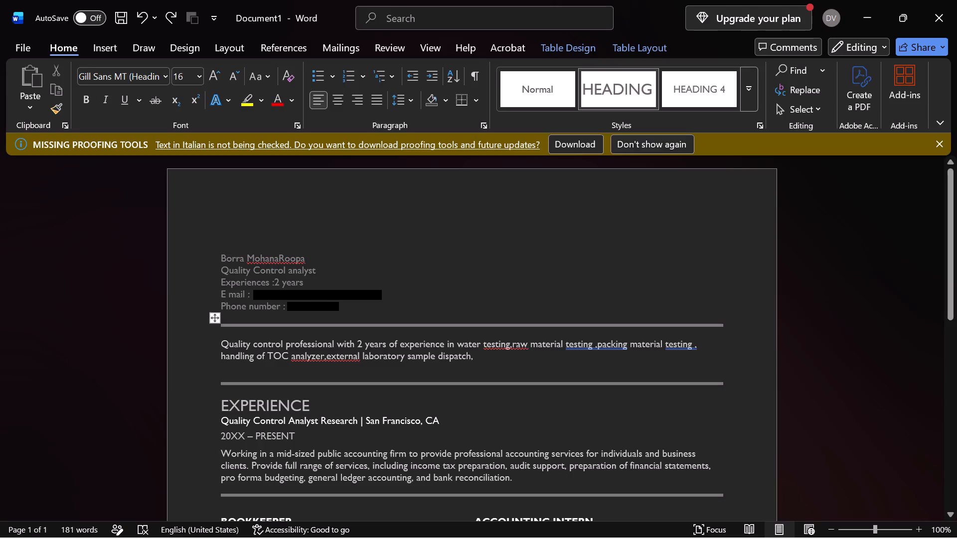
# Select the word "Quality" at the start of the employer line under the Experience heading.
pyautogui.doubleClick(249, 428)
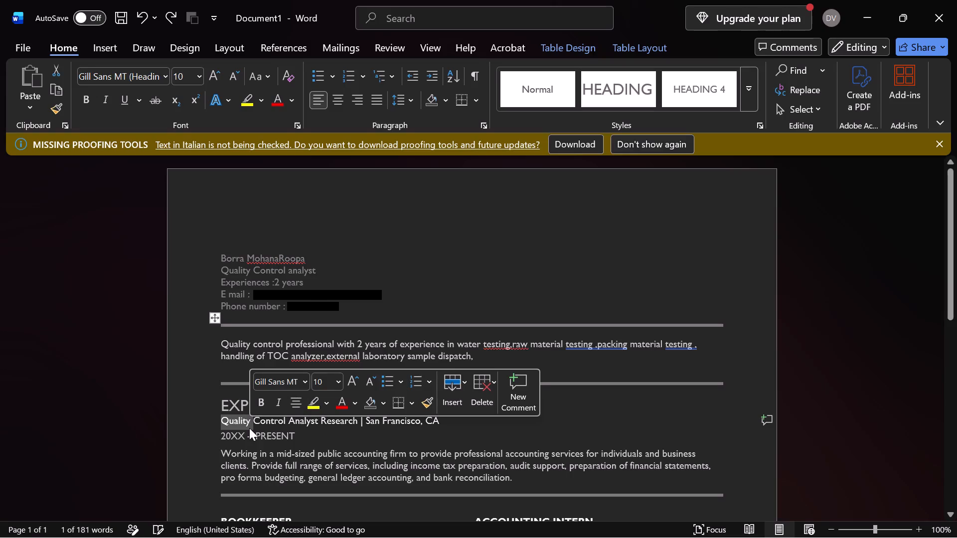
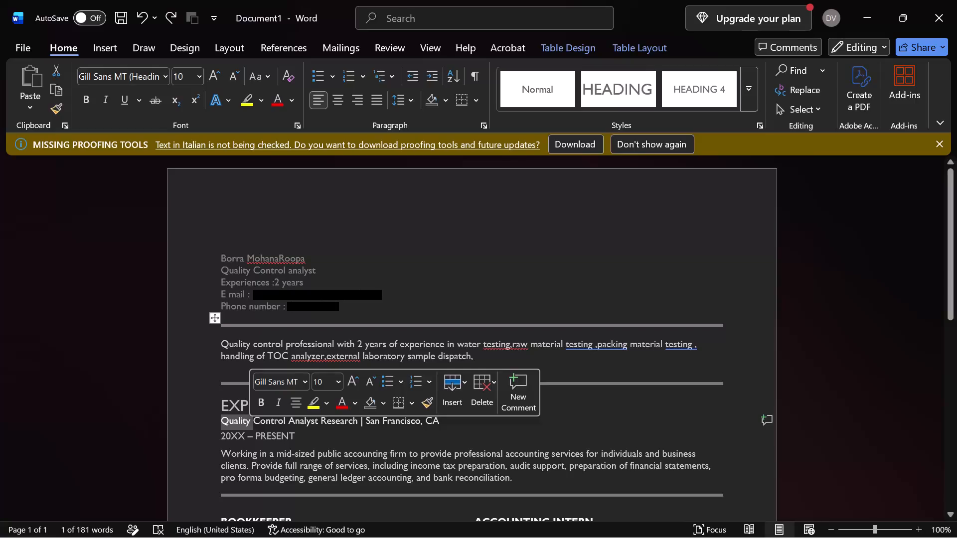
# Delete the employer line, the date line and the accounting description up to "general" under the Experience heading, keeping the heading separate.
pyautogui.click(260, 430)
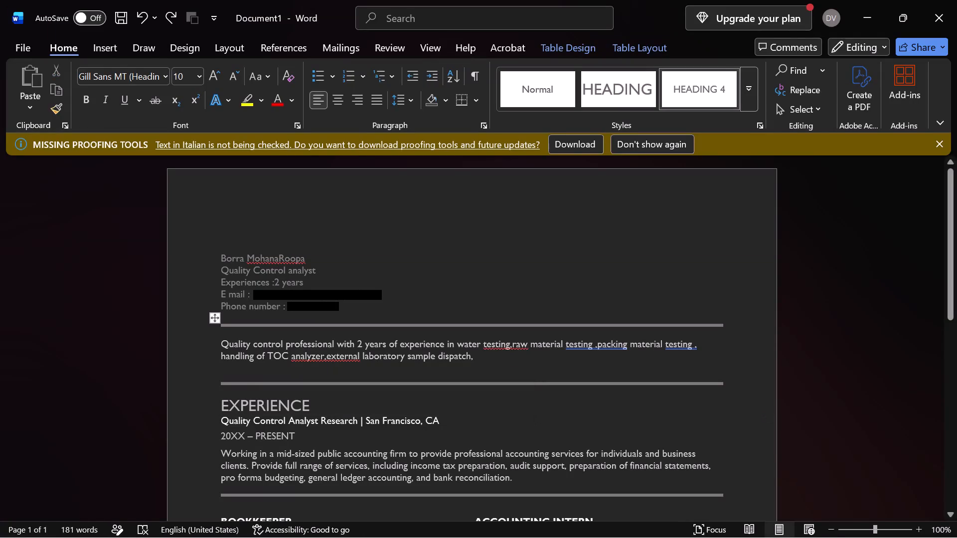
pyautogui.doubleClick(230, 424)
pyautogui.click(227, 424)
pyautogui.click(339, 438)
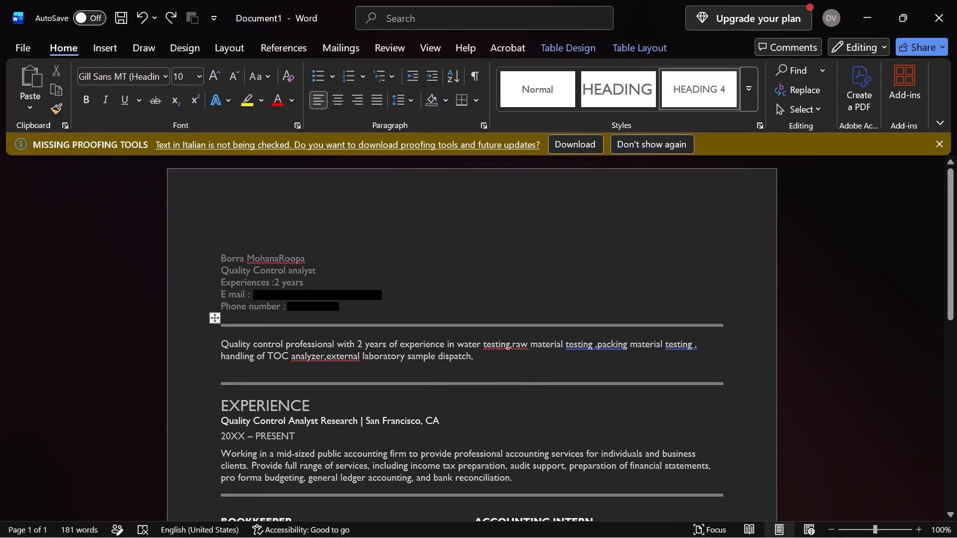
pyautogui.doubleClick(228, 424)
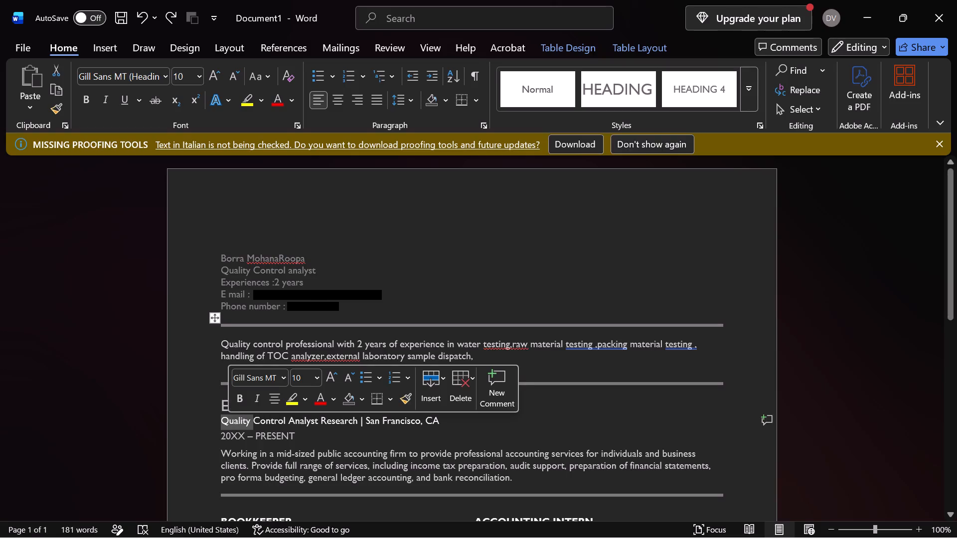
pyautogui.moveTo(307, 437); pyautogui.dragTo(223, 426)
pyautogui.moveTo(320, 477); pyautogui.dragTo(257, 419)
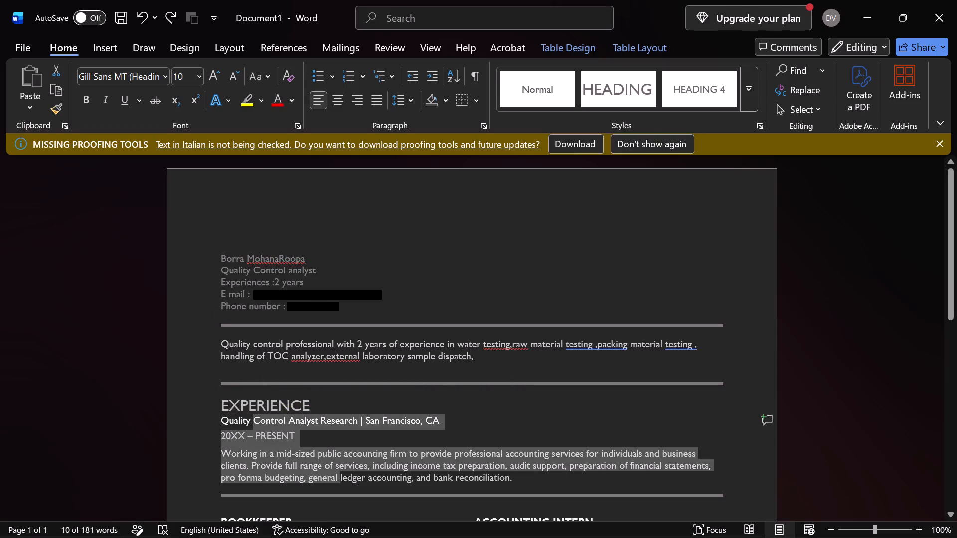
pyautogui.moveTo(257, 419); pyautogui.dragTo(227, 425)
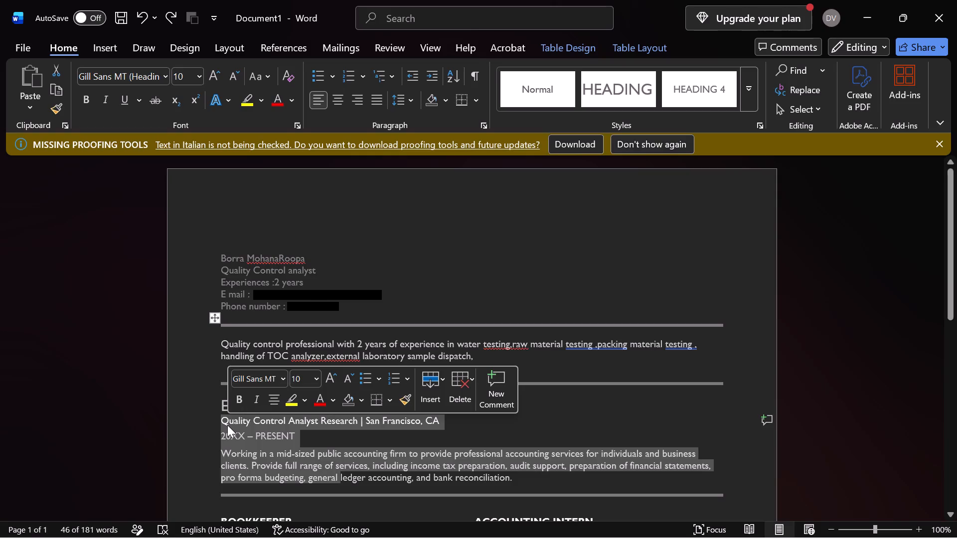
pyautogui.write('wo')
pyautogui.press('BackSpace')
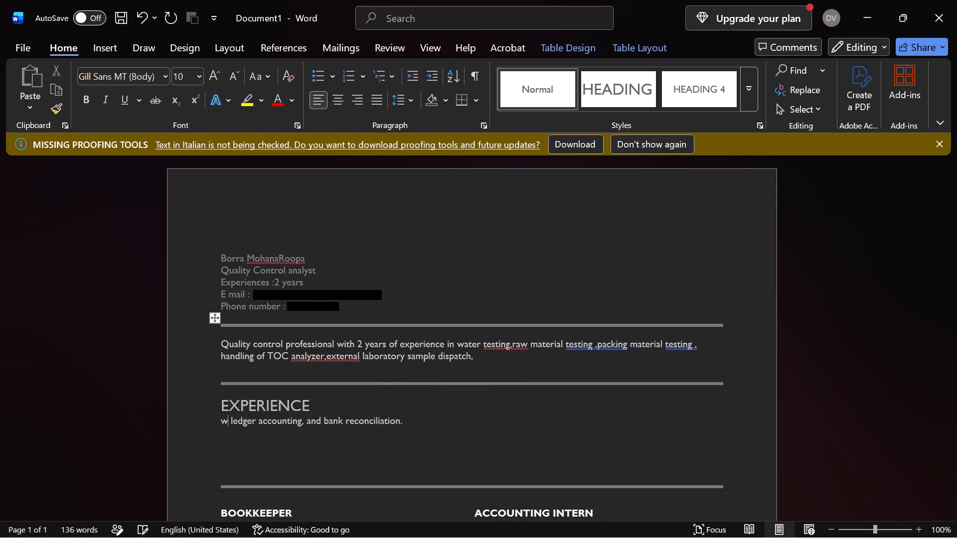
pyautogui.press('BackSpace')
pyautogui.press('BackSpace')
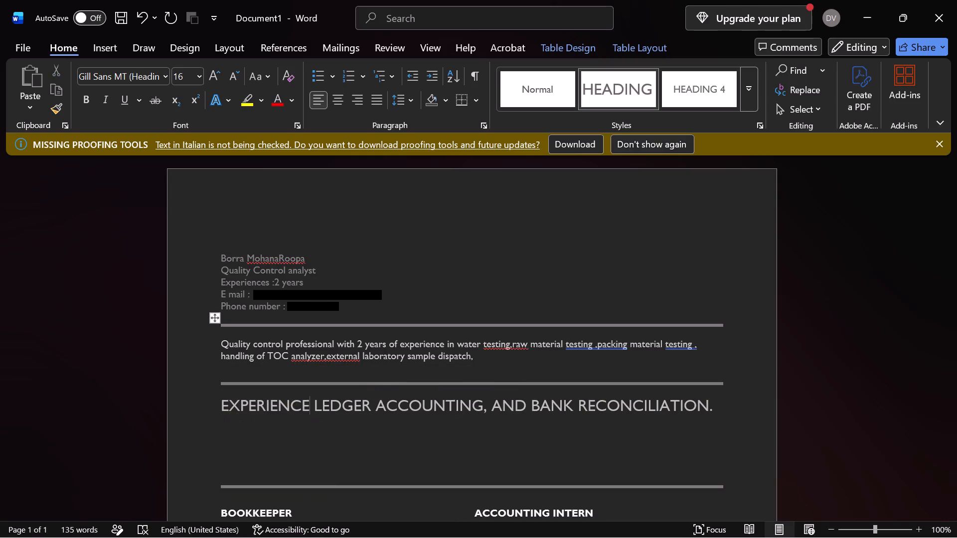
pyautogui.hotkey('ctrl', 'z')
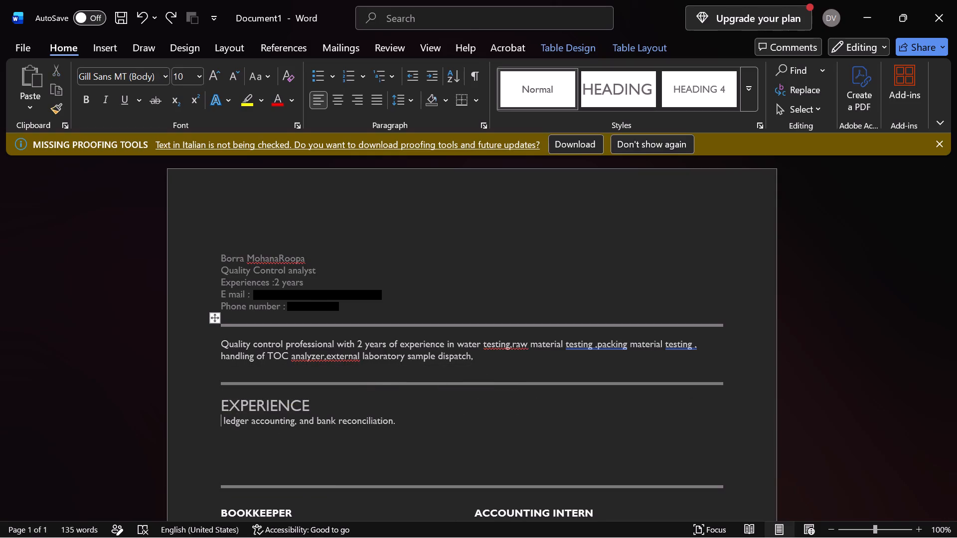
# Delete the leftover text "ledger accounting, and bank reconciliation." under the Experience heading.
pyautogui.moveTo(236, 423); pyautogui.dragTo(243, 422)
pyautogui.doubleClick(243, 422)
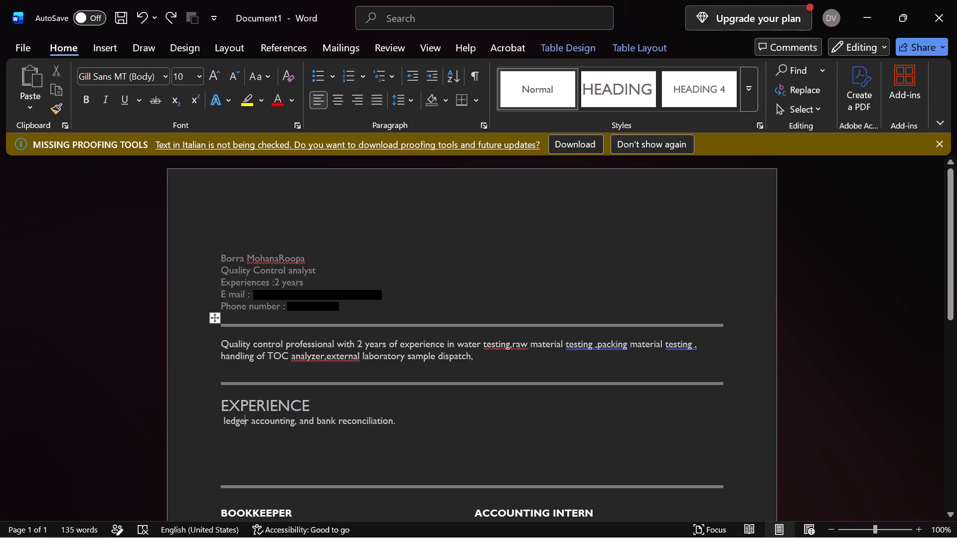
pyautogui.moveTo(222, 442); pyautogui.dragTo(239, 433)
pyautogui.press('BackSpace')
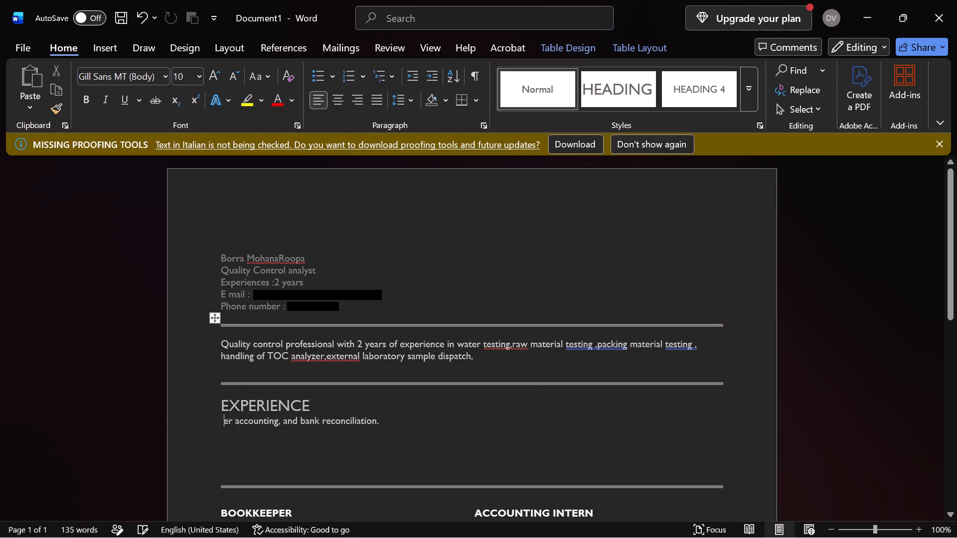
pyautogui.doubleClick(370, 423)
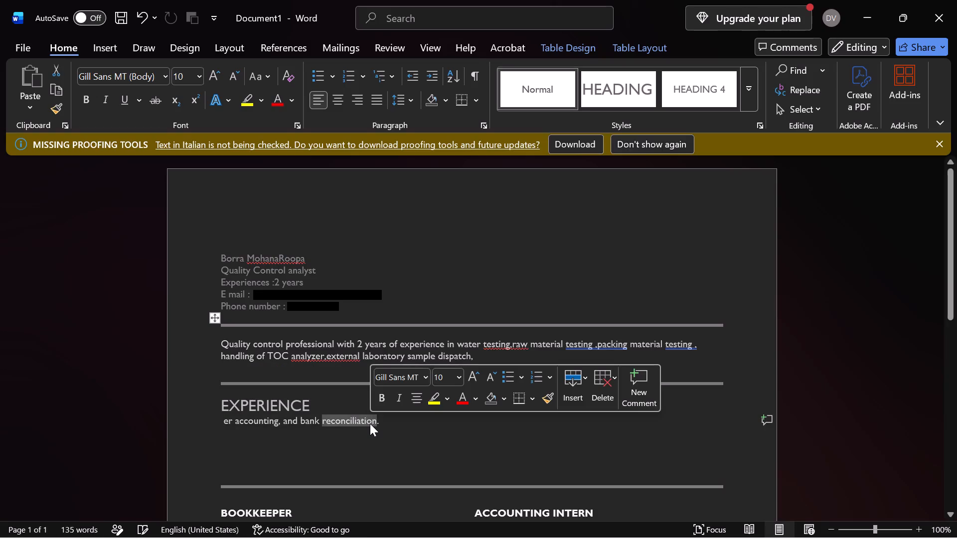
pyautogui.press('BackSpace')
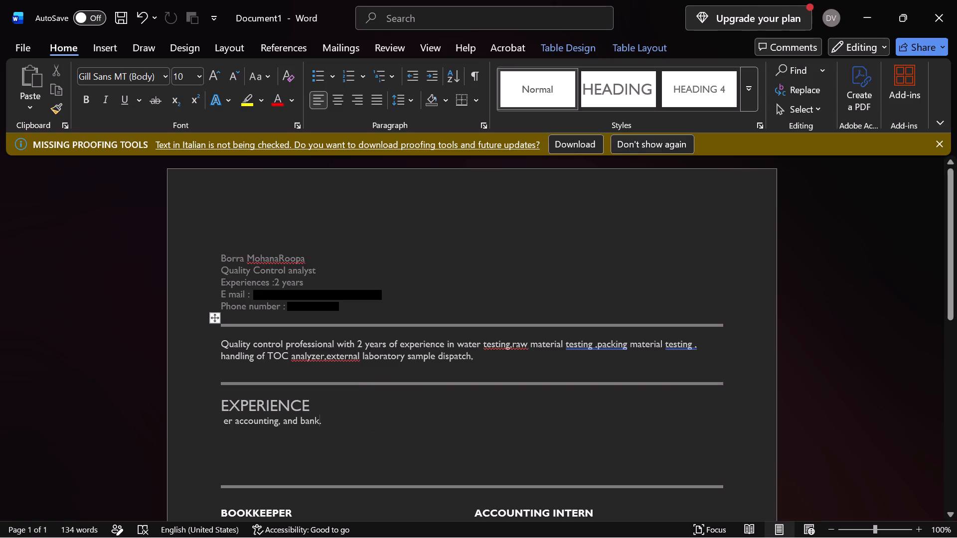
pyautogui.moveTo(323, 426); pyautogui.dragTo(235, 446)
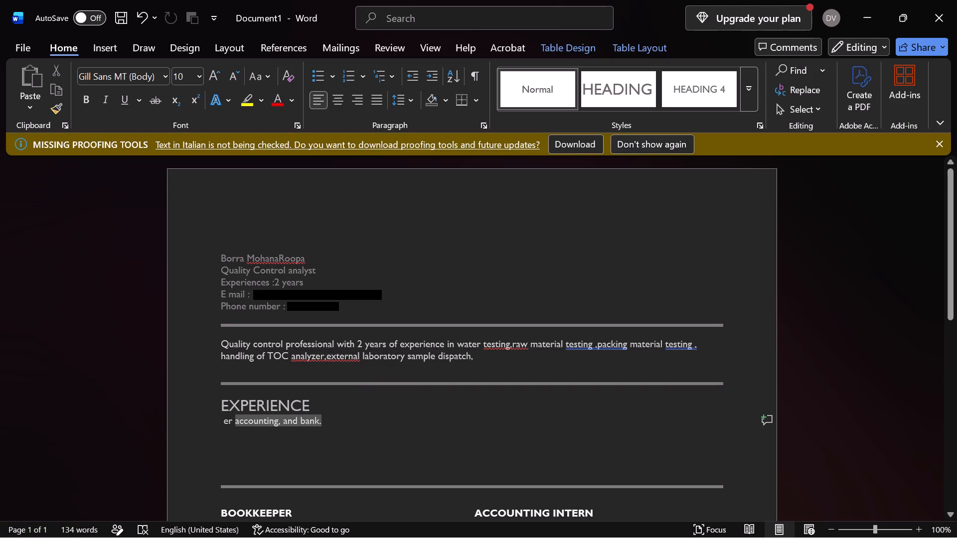
pyautogui.moveTo(235, 446); pyautogui.dragTo(225, 446)
pyautogui.press('BackSpace')
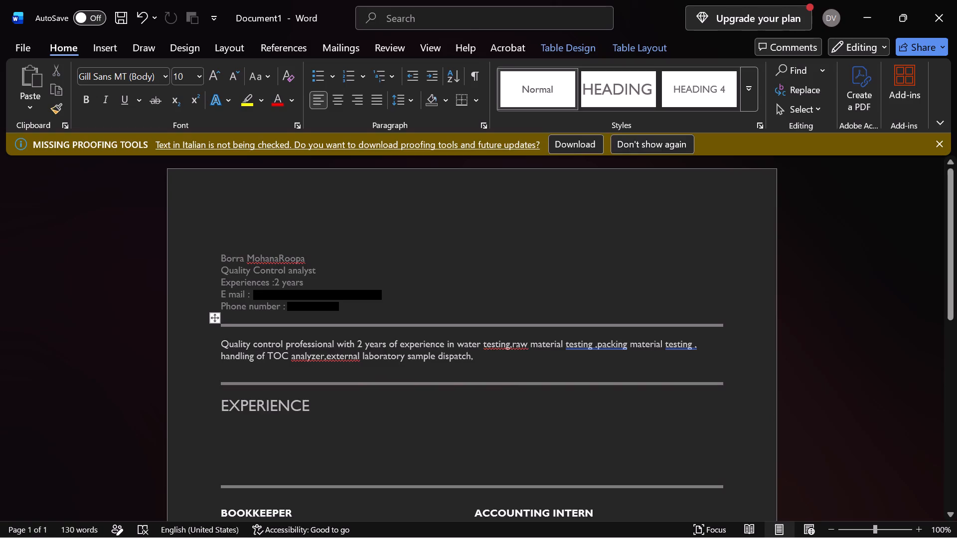
# Write "Working as Jr. Officer in quality control depaatment" under the Experience heading.
pyautogui.write('Working as')
pyautogui.press('space')
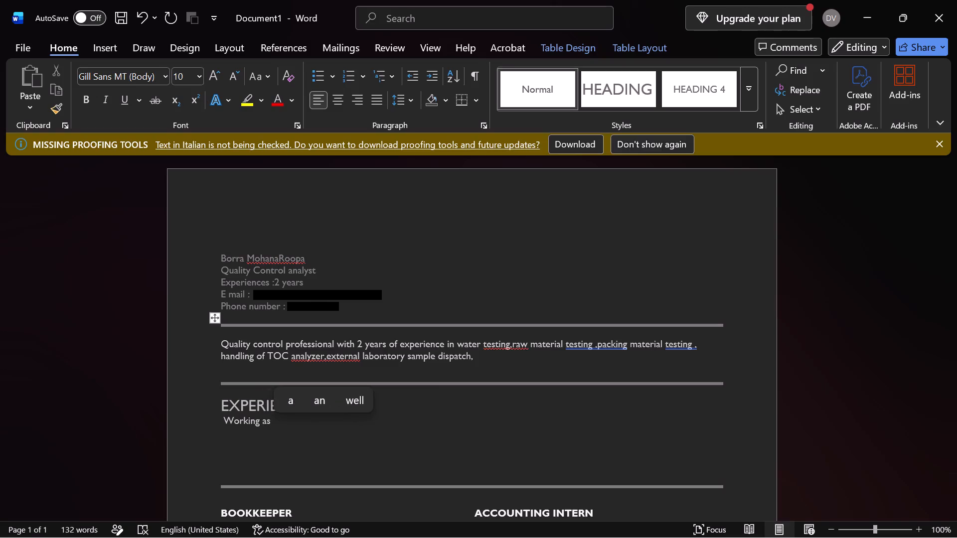
pyautogui.write('Jr')
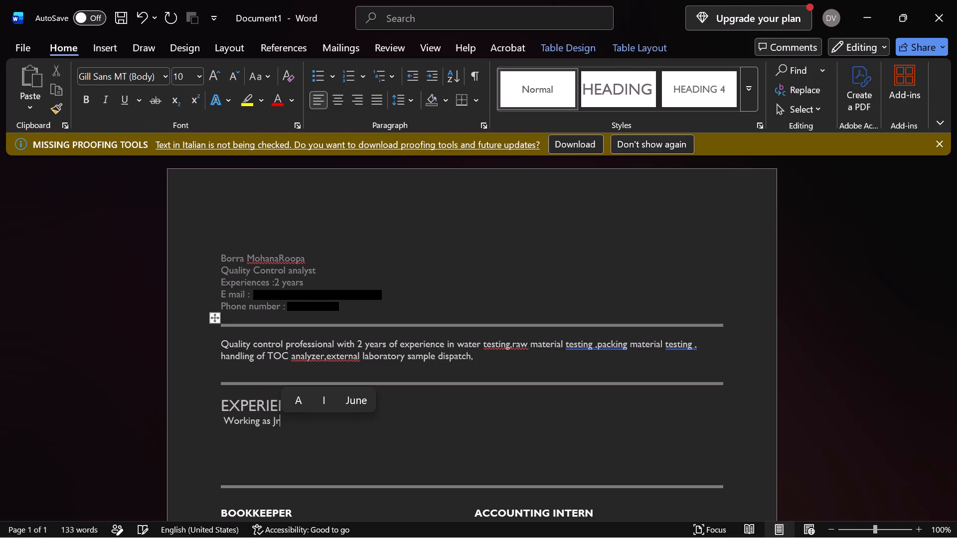
pyautogui.write('.')
pyautogui.press('space')
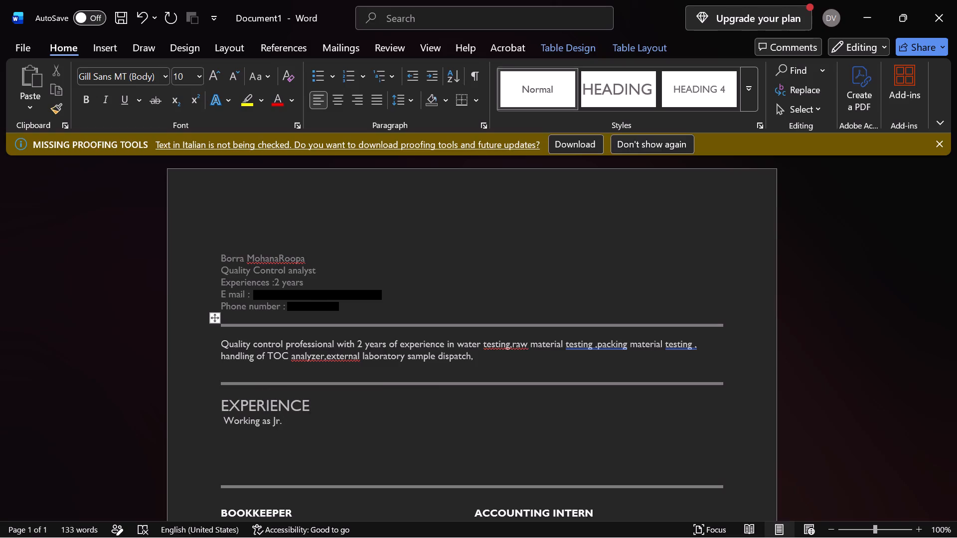
pyautogui.write('Officer')
pyautogui.press('space')
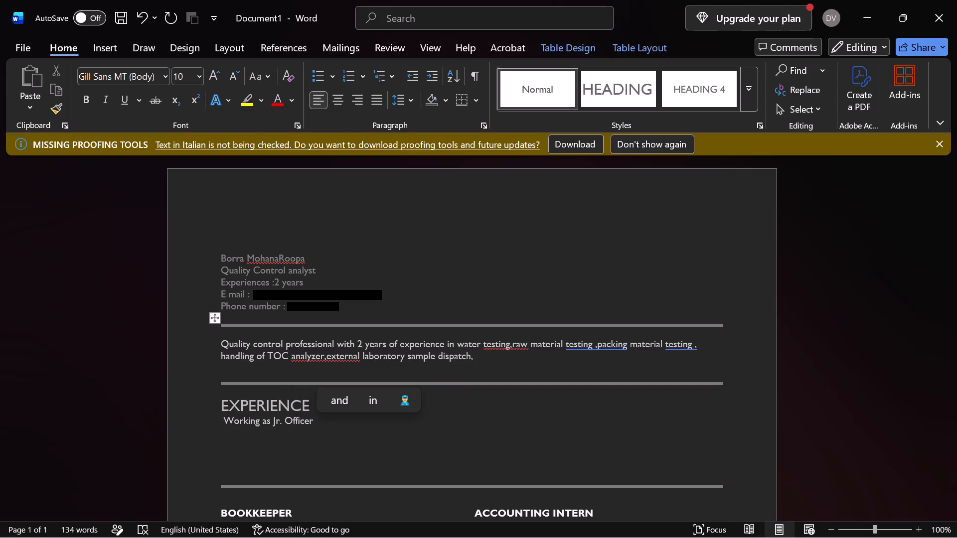
pyautogui.write('in quality control de')
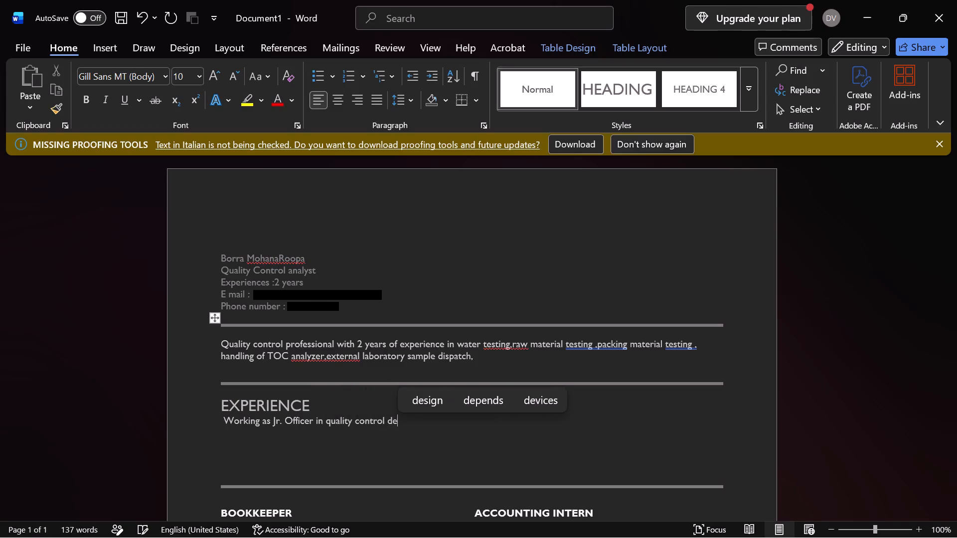
pyautogui.write('paatment')
pyautogui.press('space')
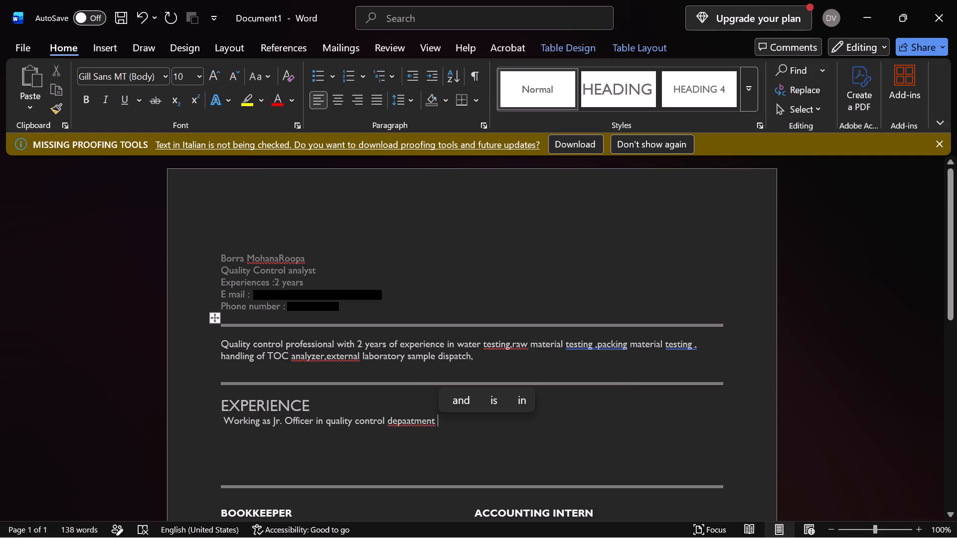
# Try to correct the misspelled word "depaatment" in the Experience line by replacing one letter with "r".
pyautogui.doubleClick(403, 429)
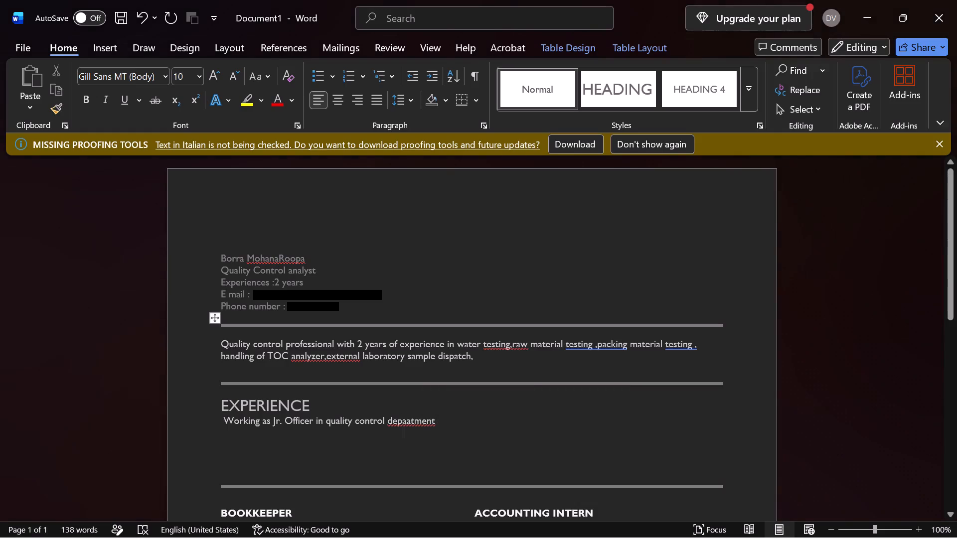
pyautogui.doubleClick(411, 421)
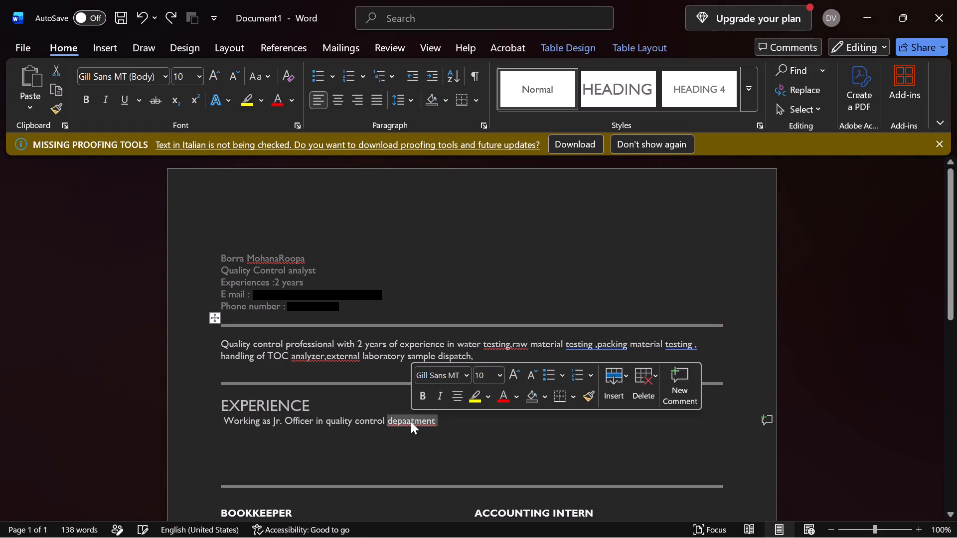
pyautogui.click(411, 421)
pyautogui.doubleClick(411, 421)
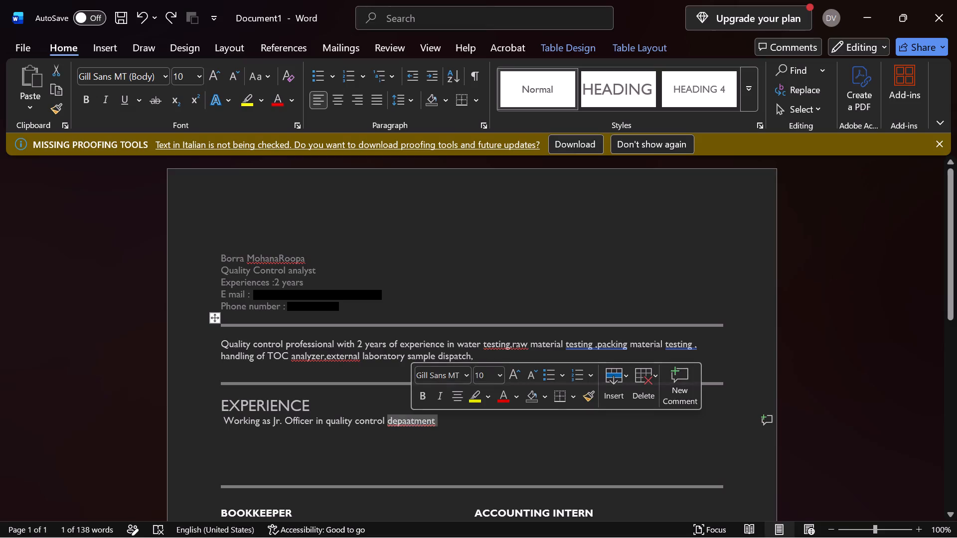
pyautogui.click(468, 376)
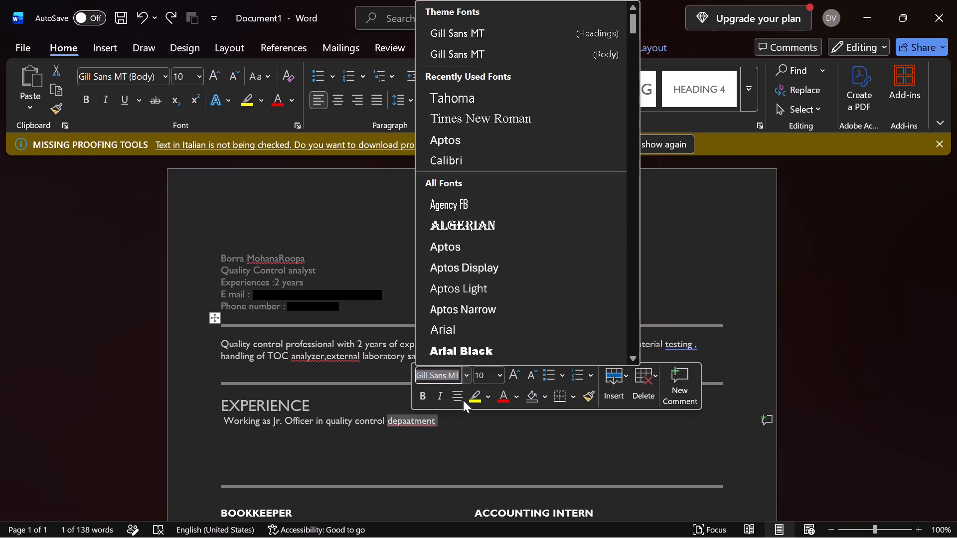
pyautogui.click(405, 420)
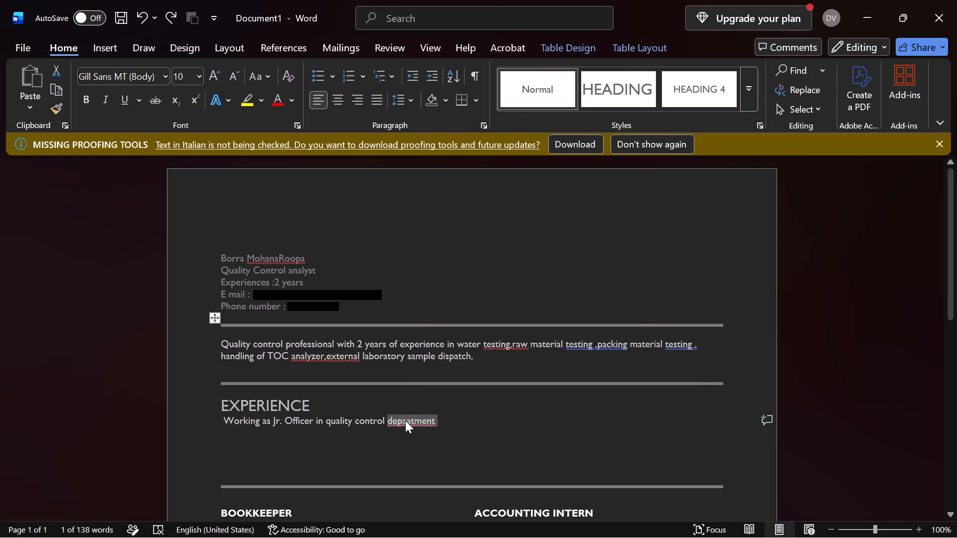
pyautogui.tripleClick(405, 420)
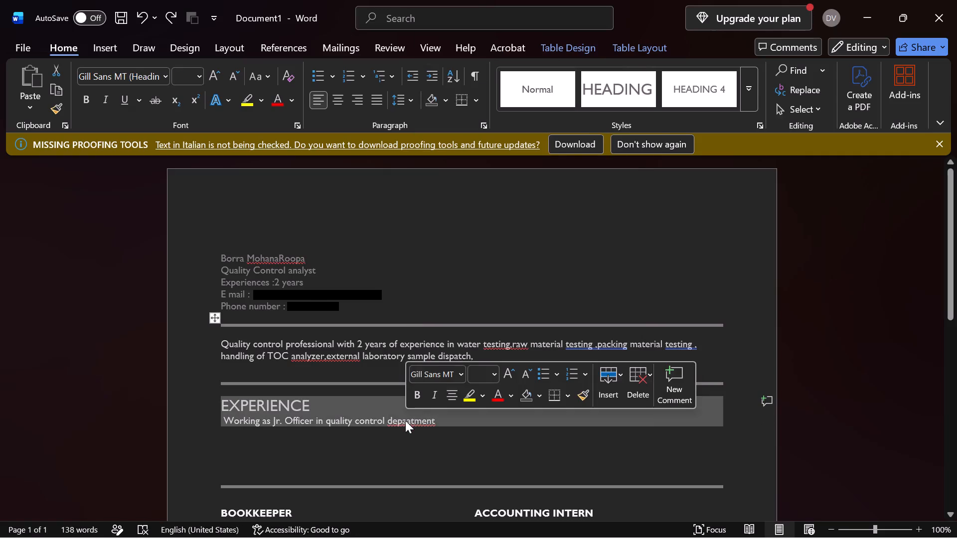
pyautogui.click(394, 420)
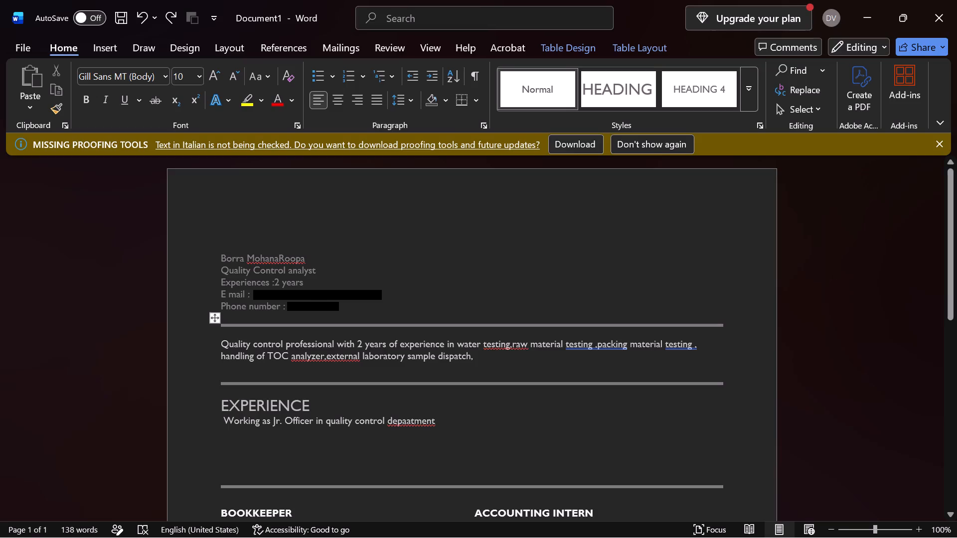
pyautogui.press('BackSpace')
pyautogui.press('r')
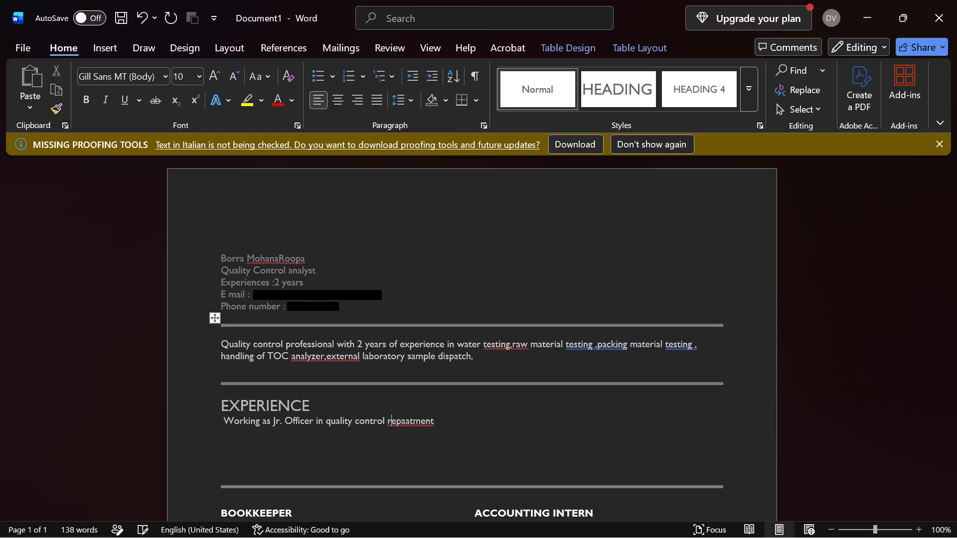
# Replace the misspelled last word of the Experience line with "department".
pyautogui.doubleClick(452, 418)
pyautogui.doubleClick(438, 418)
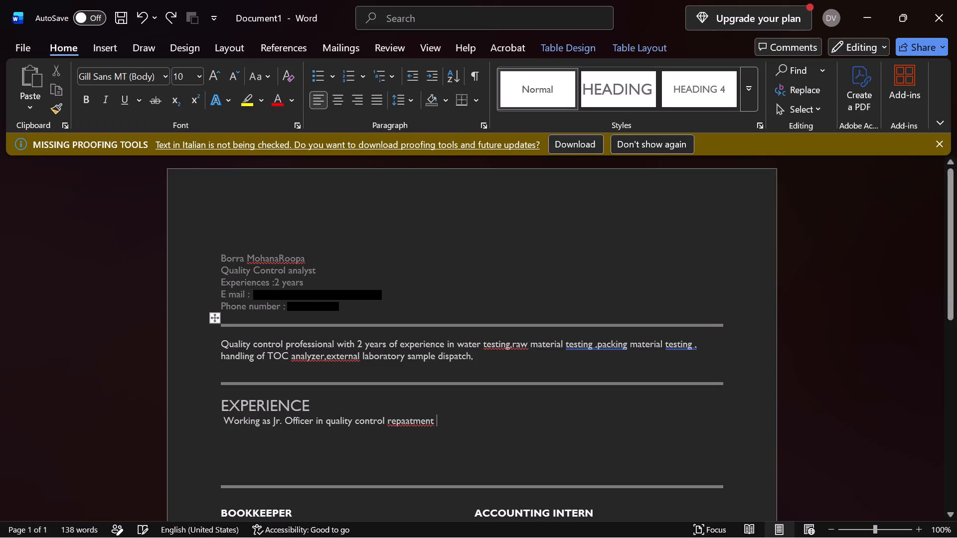
pyautogui.doubleClick(435, 423)
pyautogui.click(435, 423)
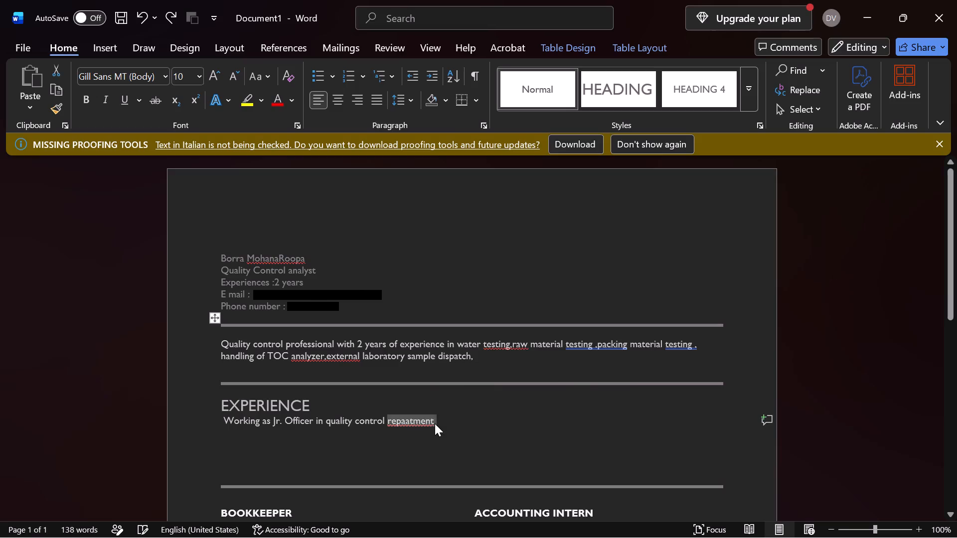
pyautogui.click(435, 423)
pyautogui.doubleClick(435, 423)
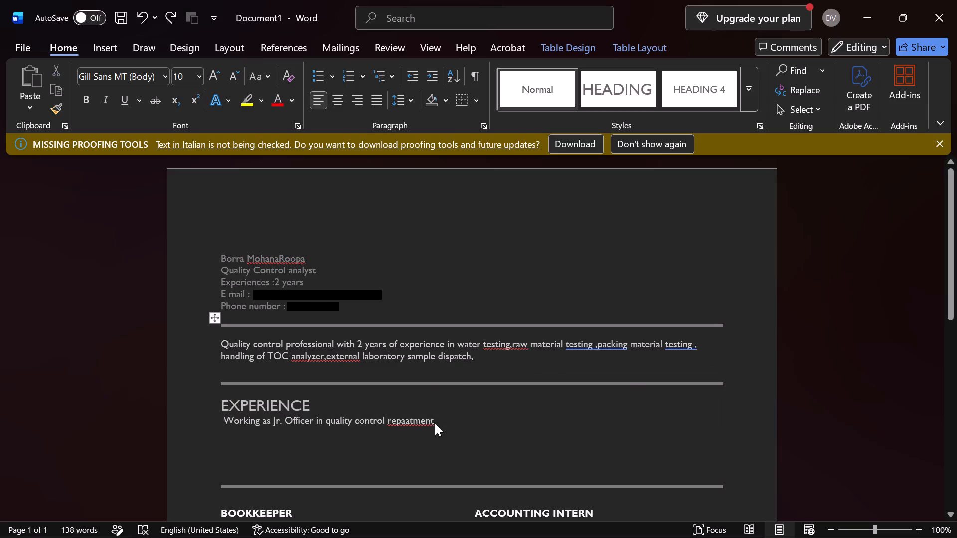
pyautogui.write('depater')
pyautogui.press('BackSpace')
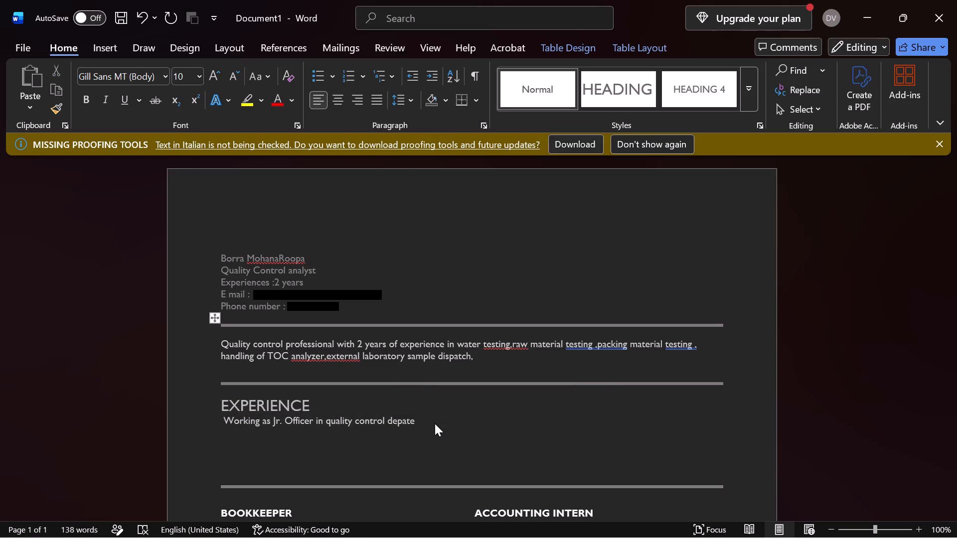
pyautogui.press('BackSpace')
pyautogui.press('BackSpace')
pyautogui.write('rtment')
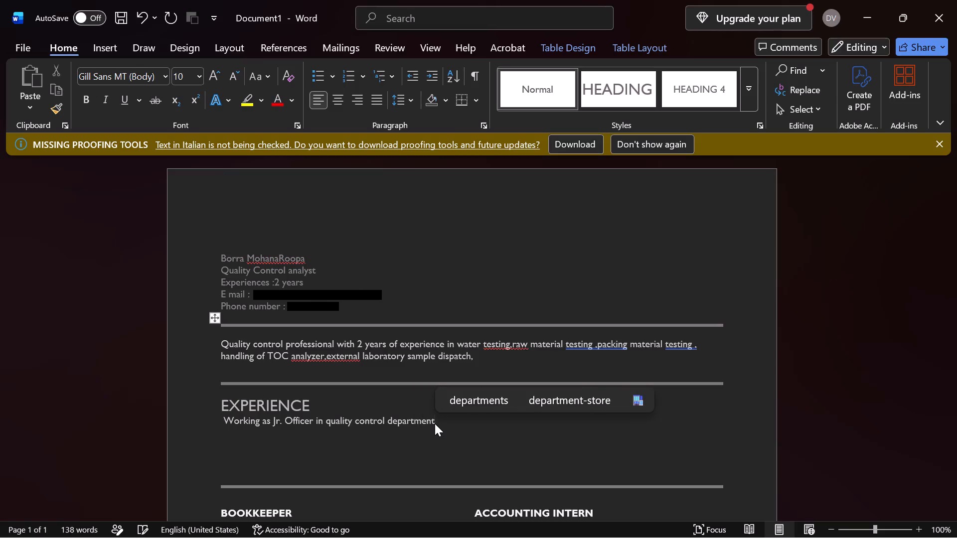
# Add the company name "Hetero plasma Sciences" at the end of the Experience line, after "department".
pyautogui.click(435, 423)
pyautogui.press('space')
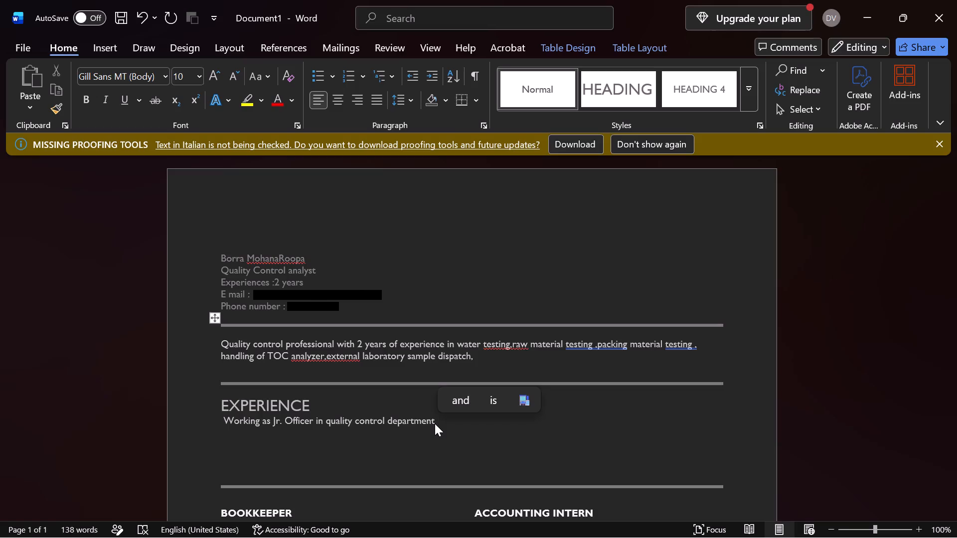
pyautogui.press('space')
pyautogui.write('heter')
pyautogui.press('BackSpace')
pyautogui.press('BackSpace')
pyautogui.press('BackSpace')
pyautogui.press('BackSpace')
pyautogui.press('BackSpace')
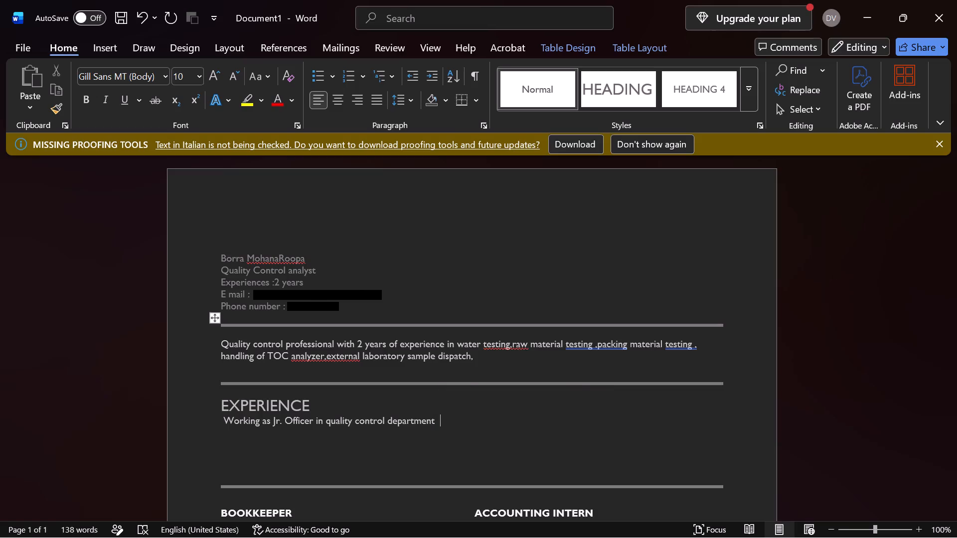
pyautogui.write('Hetero plasma')
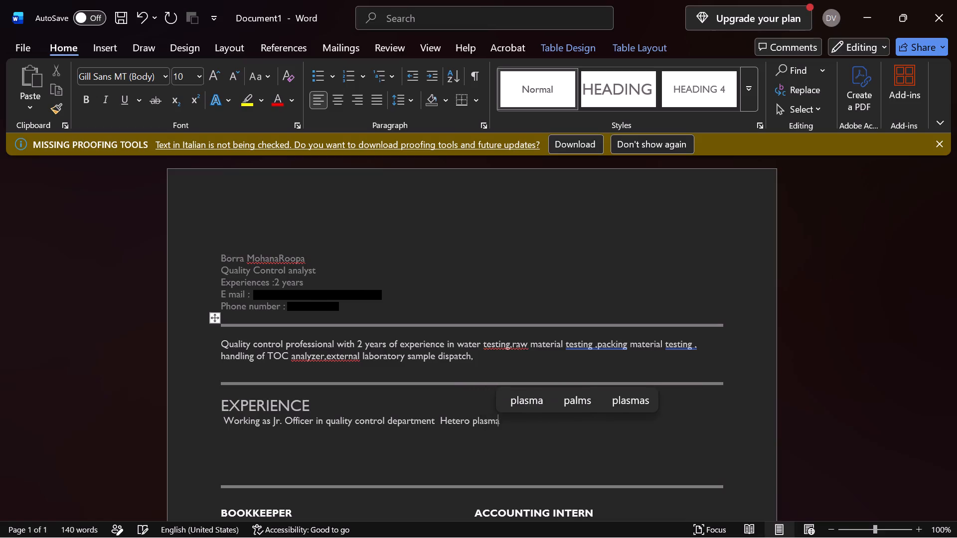
pyautogui.press('space')
pyautogui.write('Sciences')
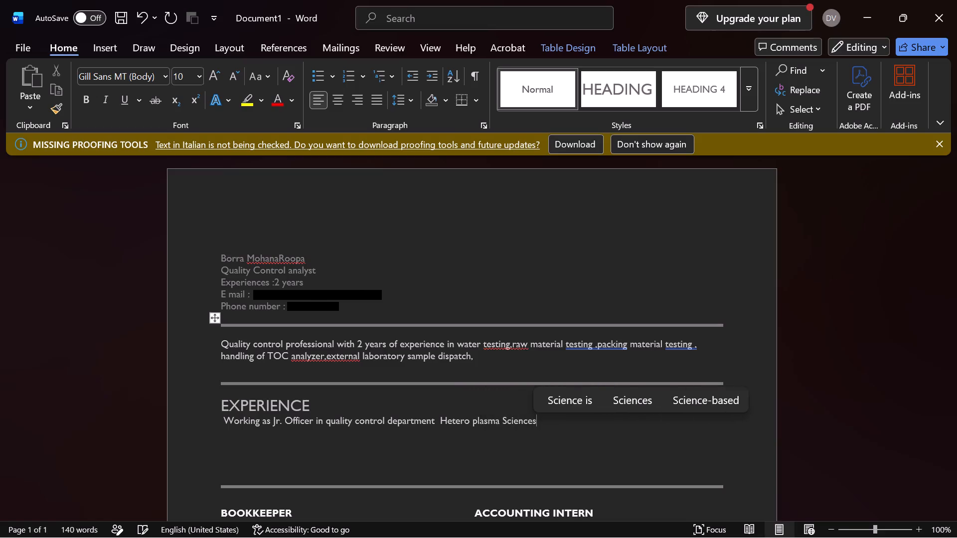
# Complete the company name in the Experience line with the suffix "Pvt.Ltd." in mixed case.
pyautogui.press('space')
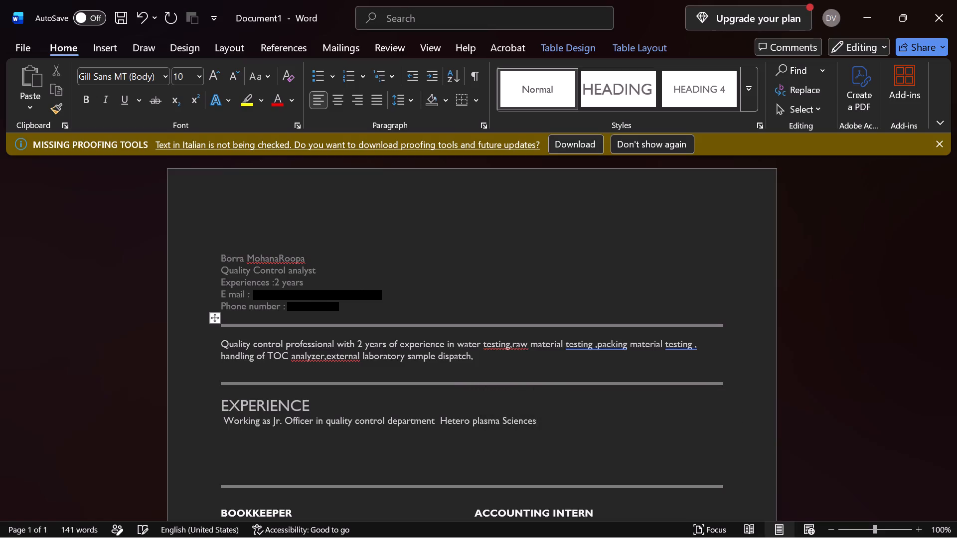
pyautogui.write('p')
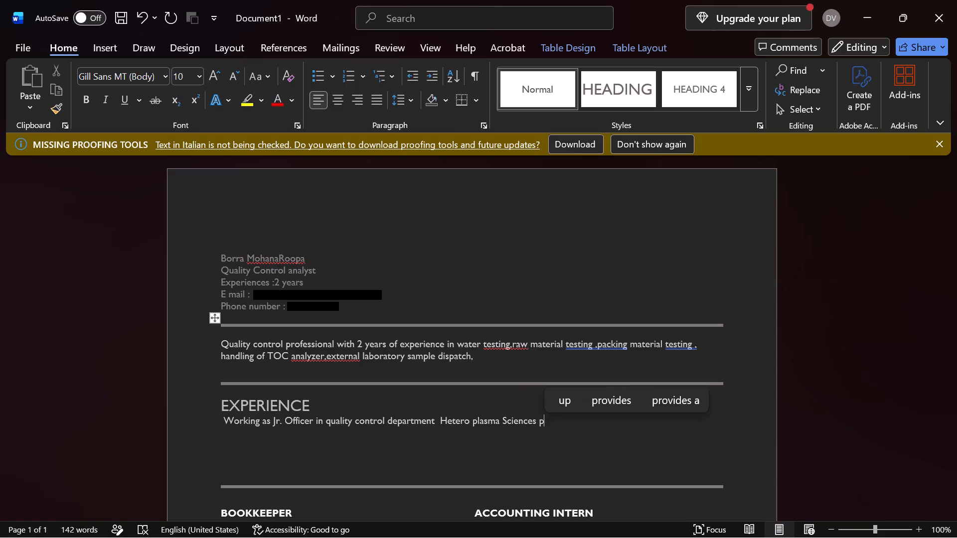
pyautogui.press('BackSpace')
pyautogui.write('PVT .')
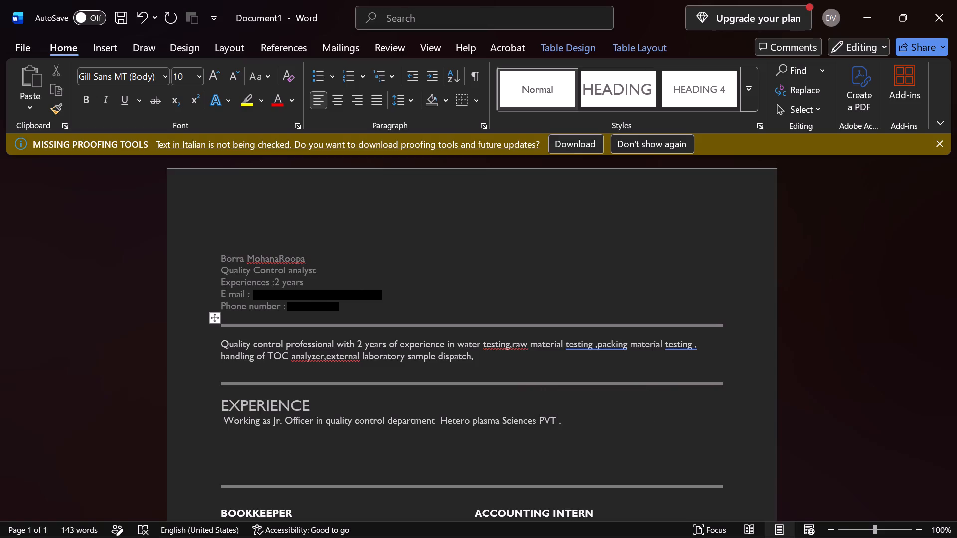
pyautogui.write('LTD')
pyautogui.press('BackSpace')
pyautogui.press('BackSpace')
pyautogui.press('BackSpace')
pyautogui.press('BackSpace')
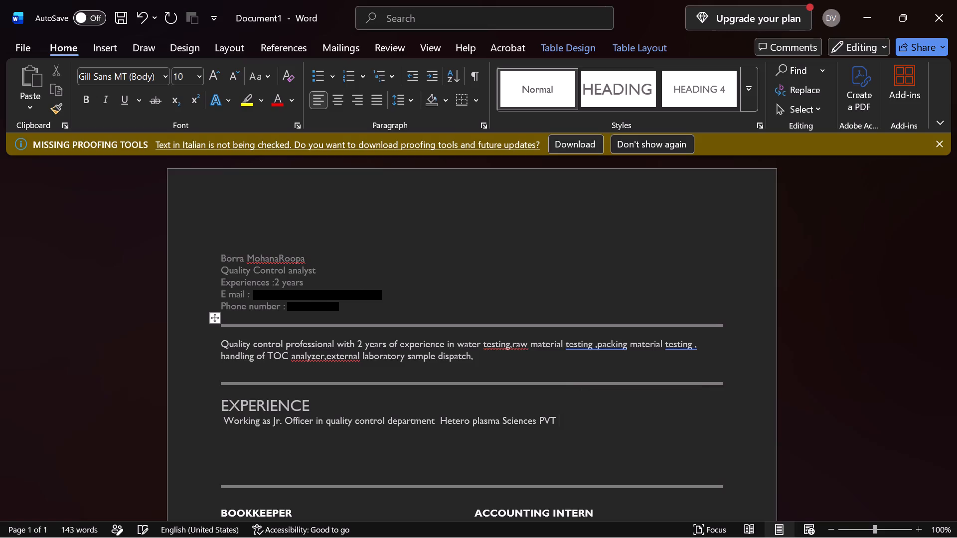
pyautogui.press('BackSpace')
pyautogui.press('BackSpace')
pyautogui.press('BackSpace')
pyautogui.write('vt.')
pyautogui.write('Ltd')
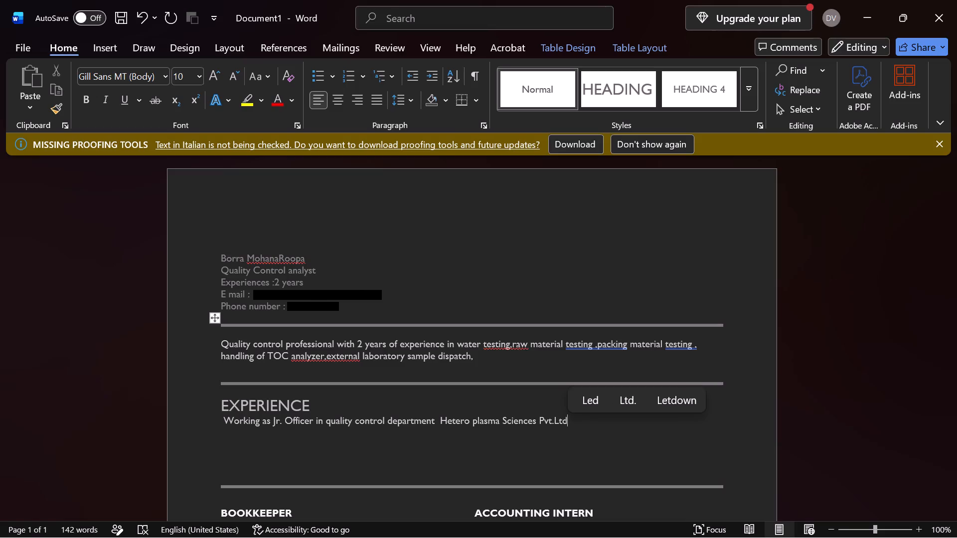
pyautogui.press('.')
pyautogui.press('space')
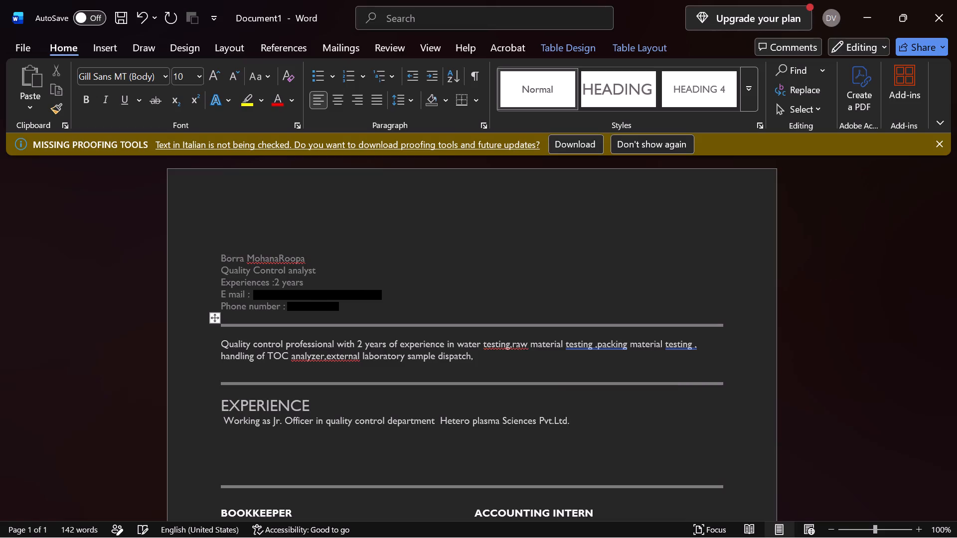
# Add the employment period "from SEP 2024 till date" after the company name in the Experience line.
pyautogui.write('from')
pyautogui.press('space')
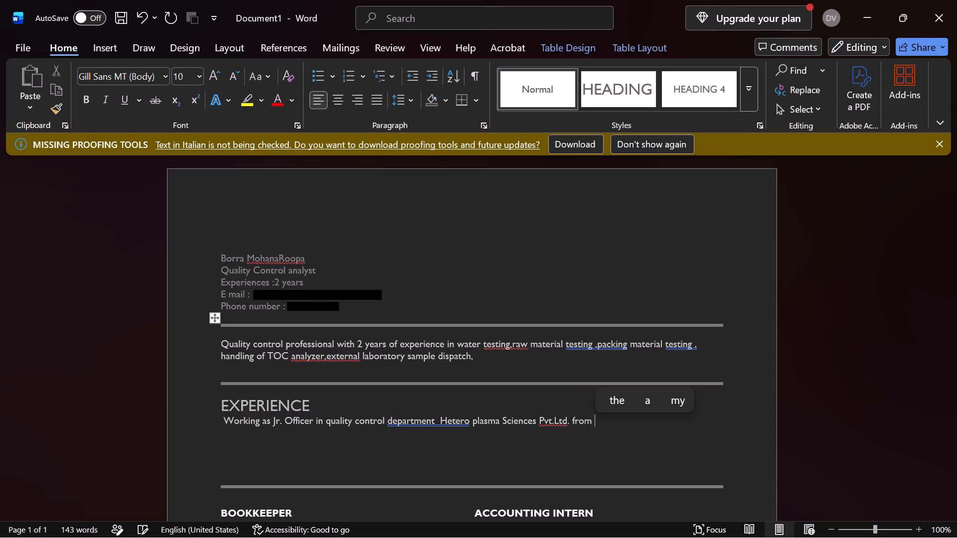
pyautogui.write('sep')
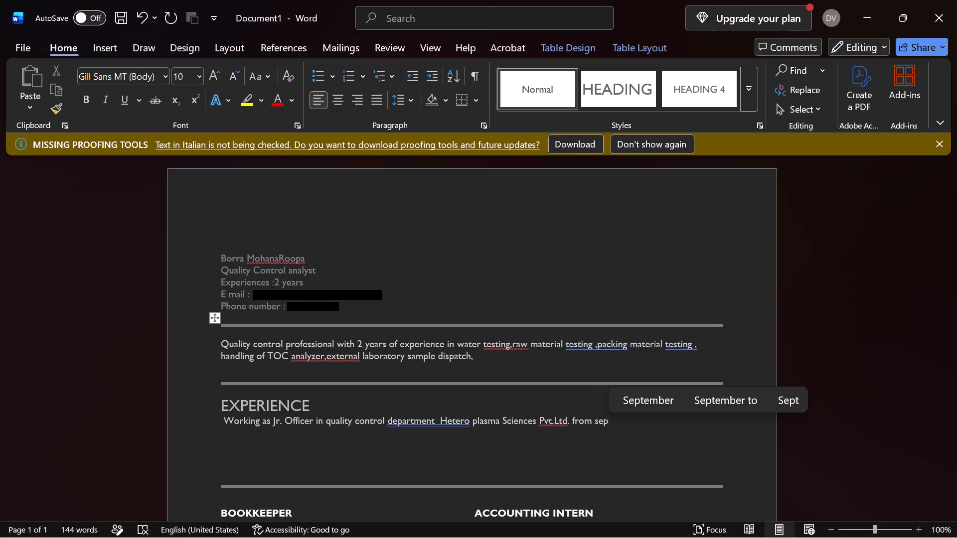
pyautogui.press('BackSpace')
pyautogui.press('BackSpace')
pyautogui.press('BackSpace')
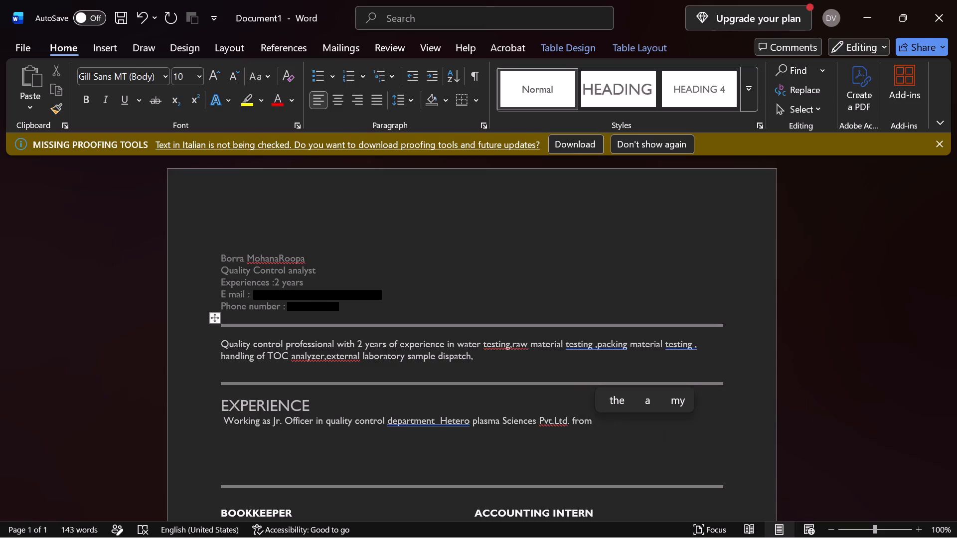
pyautogui.write('SEP')
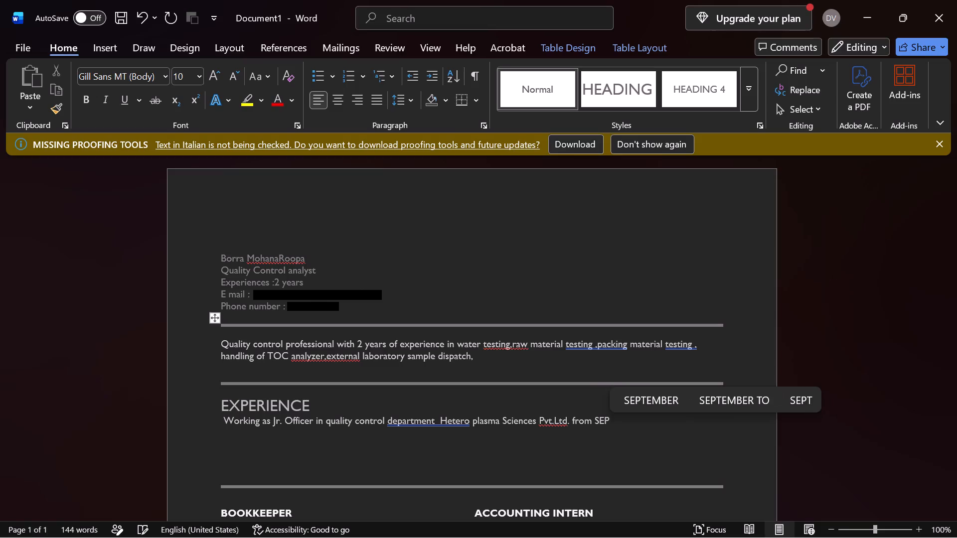
pyautogui.press('space')
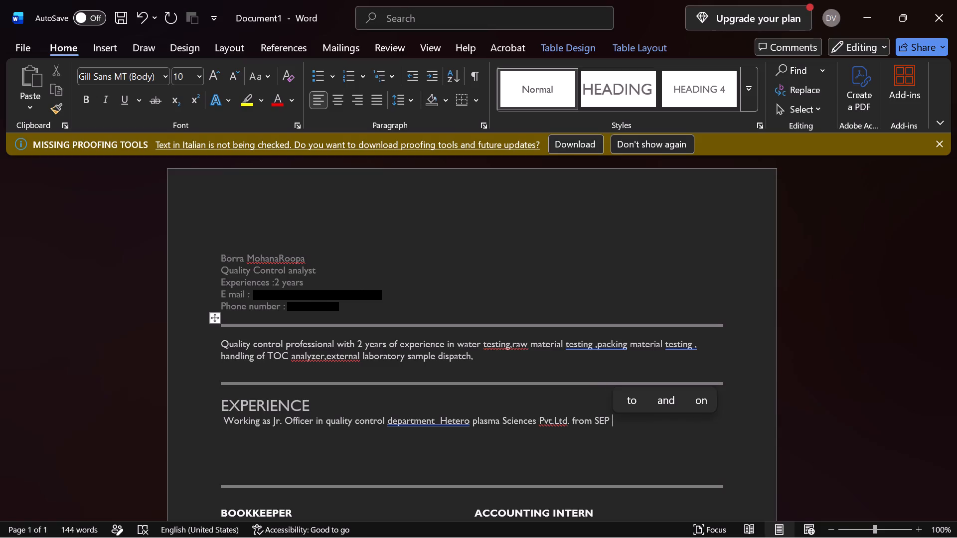
pyautogui.write('2024')
pyautogui.press('space')
pyautogui.write('till date')
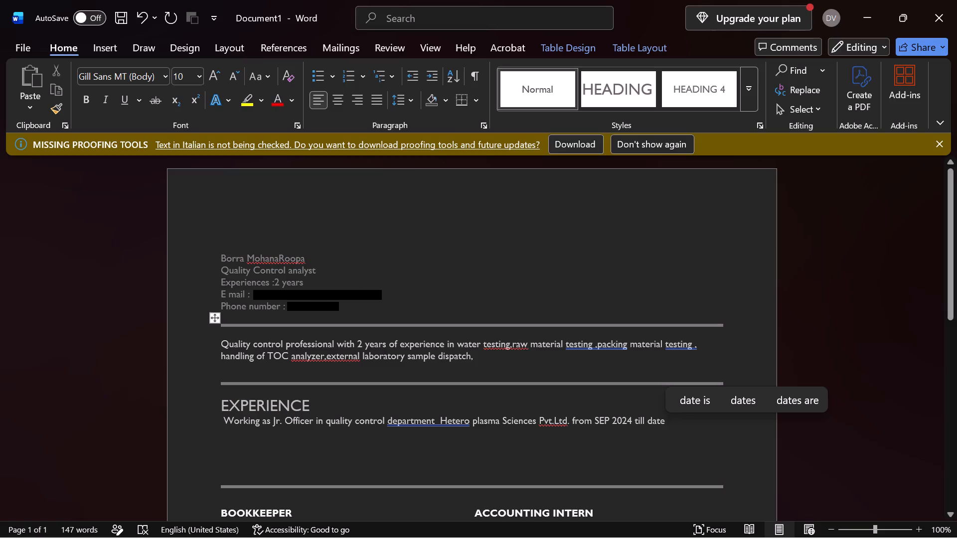
# Insert the word "to" between "2024" and "till date" in the Experience line, separated by spaces.
pyautogui.click(633, 421)
pyautogui.write('to')
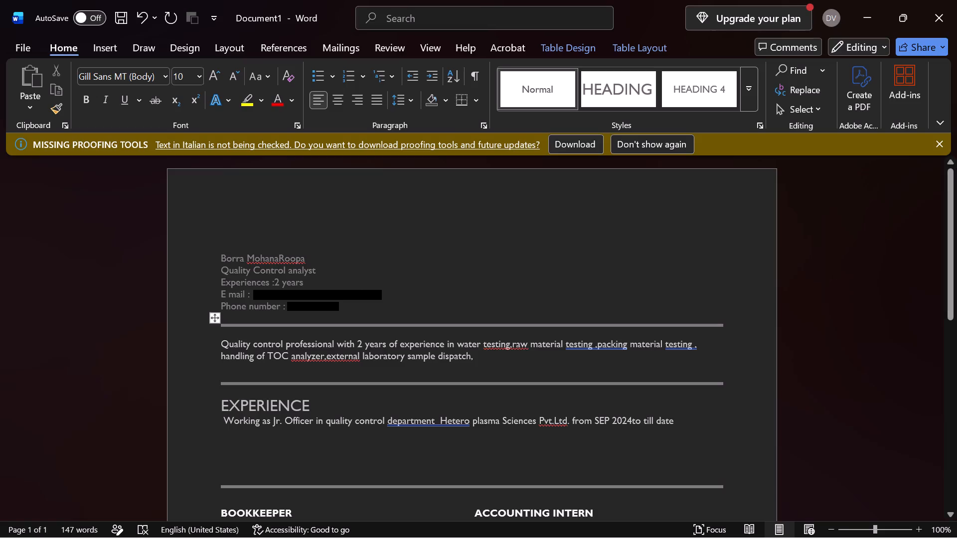
pyautogui.click(632, 420)
pyautogui.press('space')
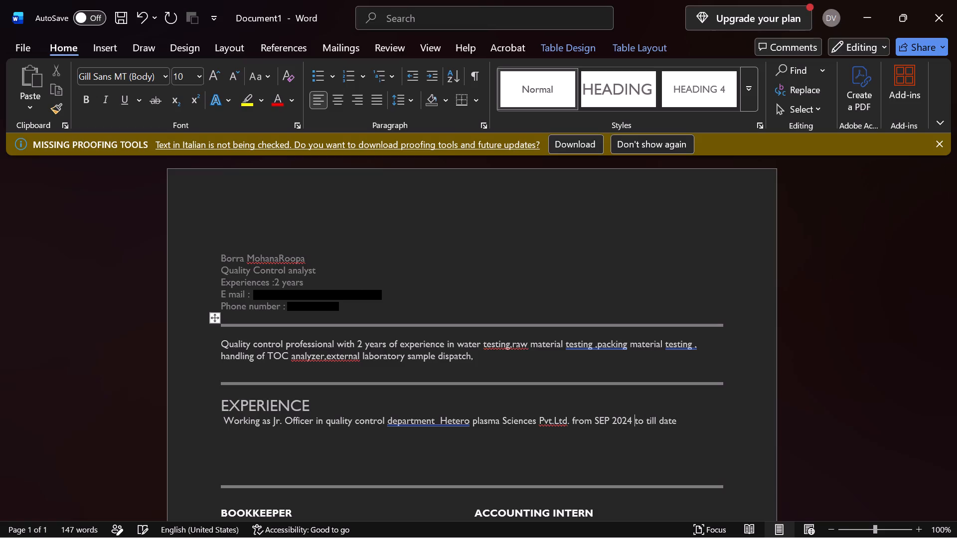
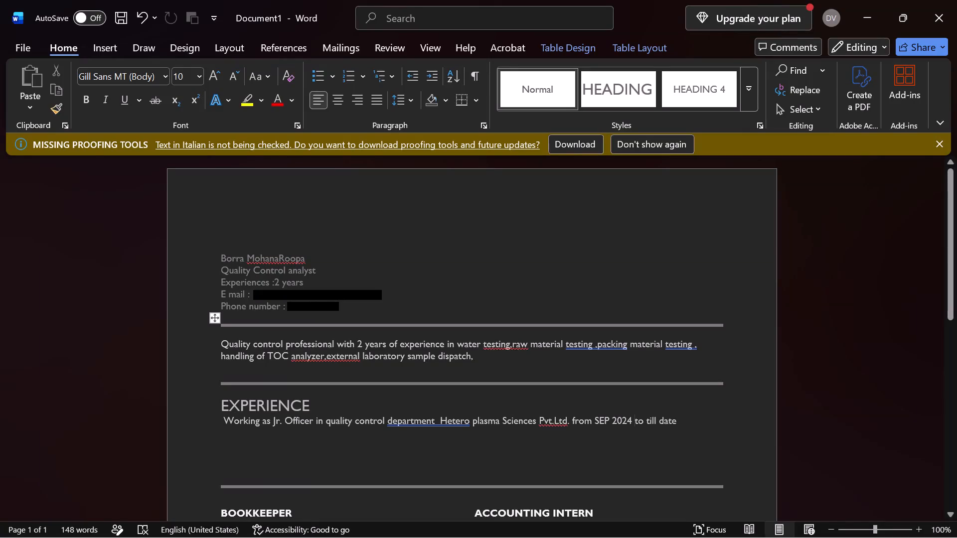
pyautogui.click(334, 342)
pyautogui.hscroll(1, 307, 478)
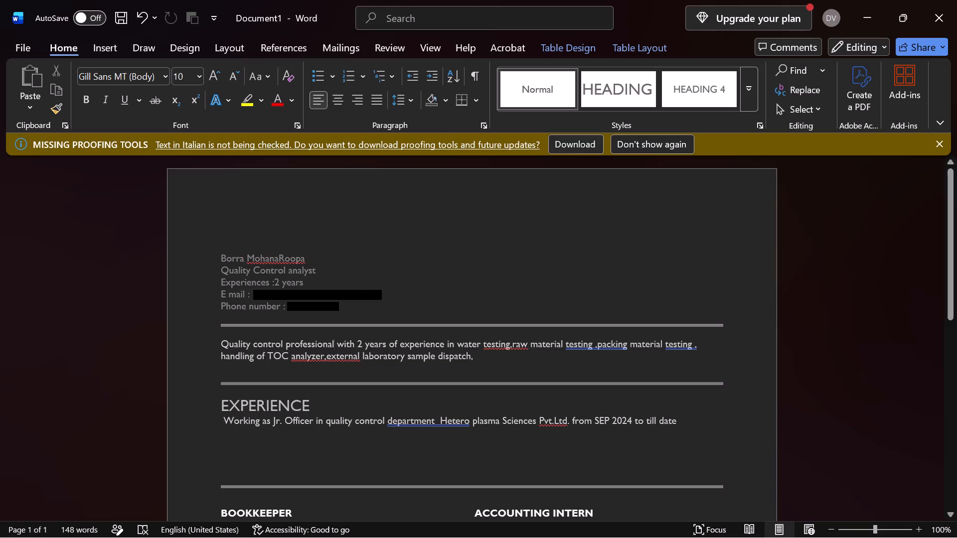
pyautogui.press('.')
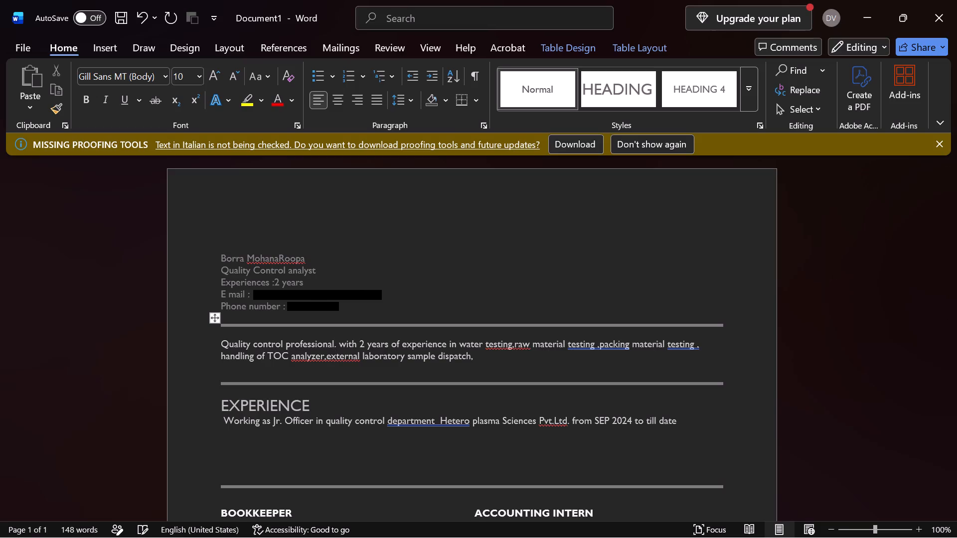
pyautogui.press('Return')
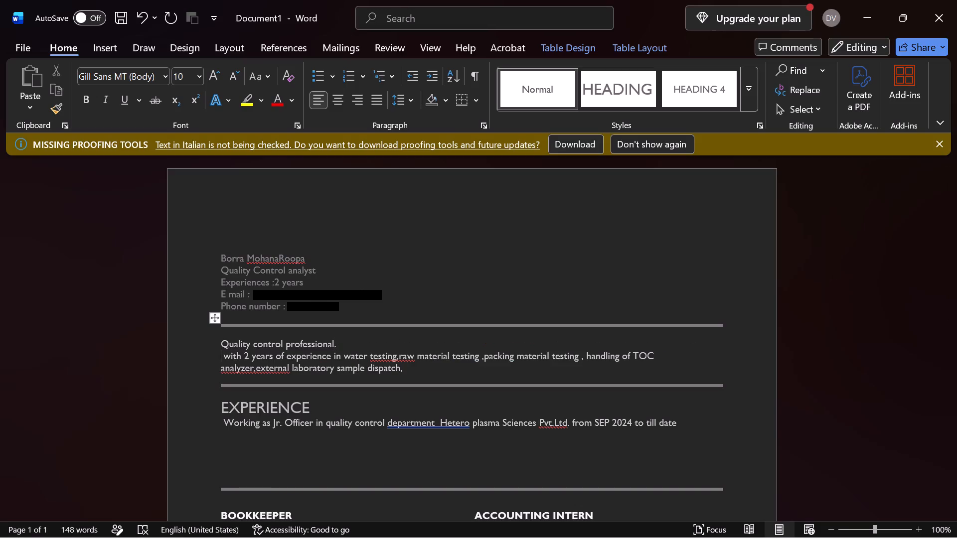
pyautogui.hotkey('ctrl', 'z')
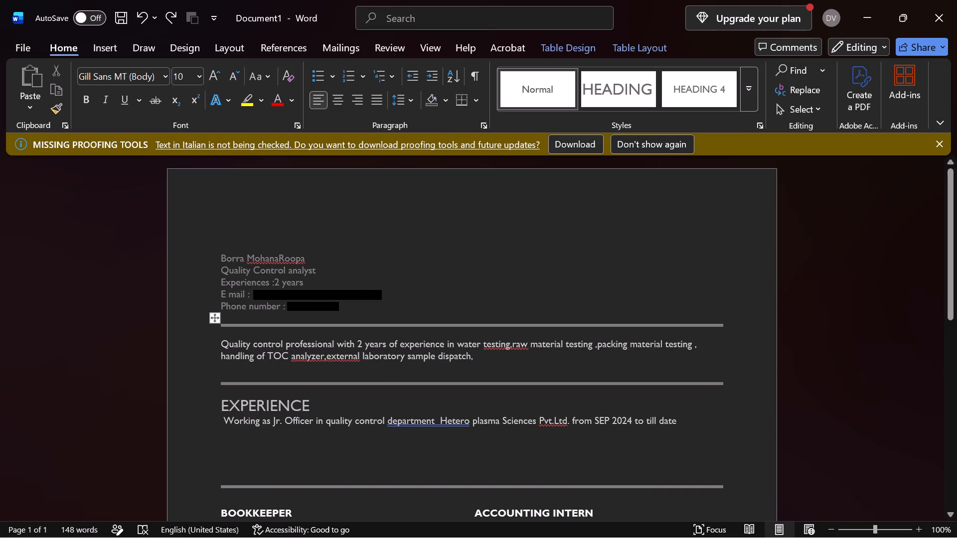
# Add a period at the end of the Experience line, after "till date".
pyautogui.click(682, 417)
pyautogui.press('.')
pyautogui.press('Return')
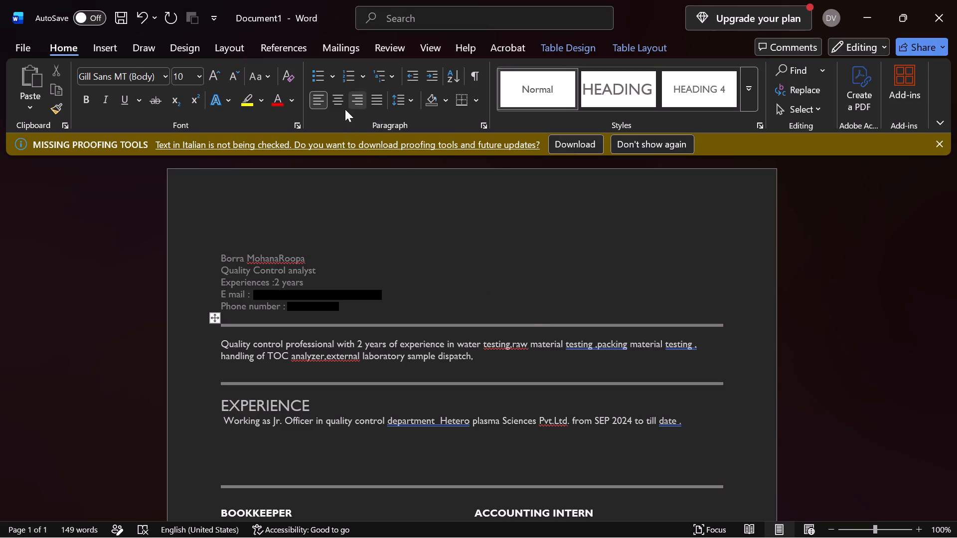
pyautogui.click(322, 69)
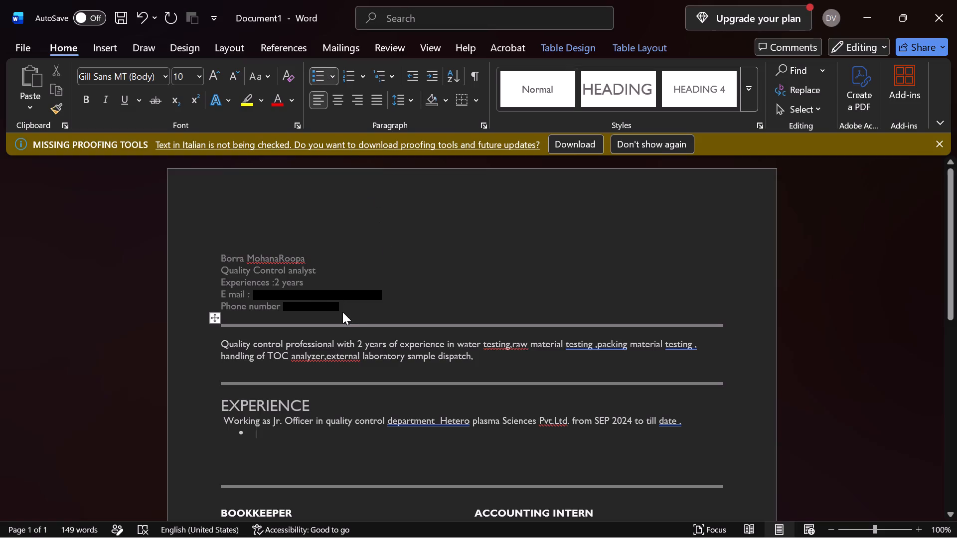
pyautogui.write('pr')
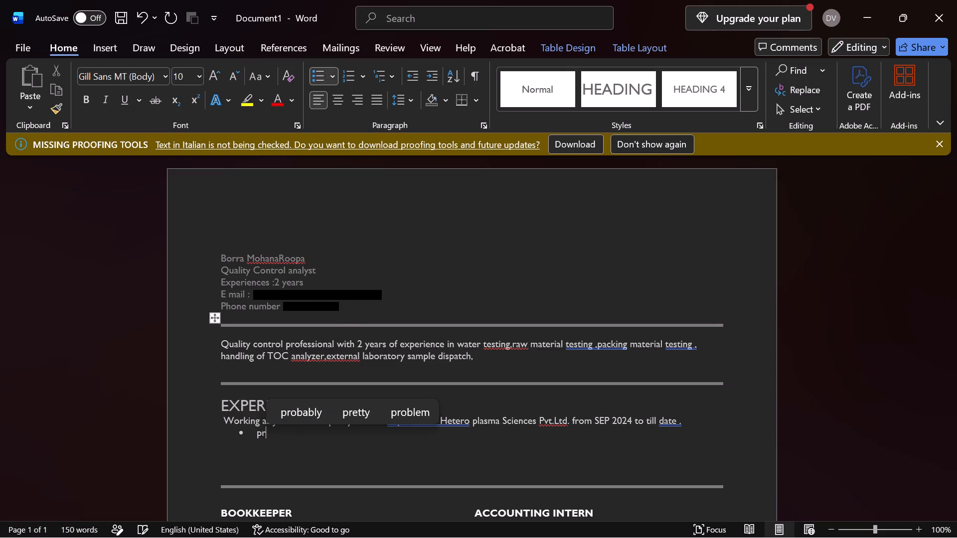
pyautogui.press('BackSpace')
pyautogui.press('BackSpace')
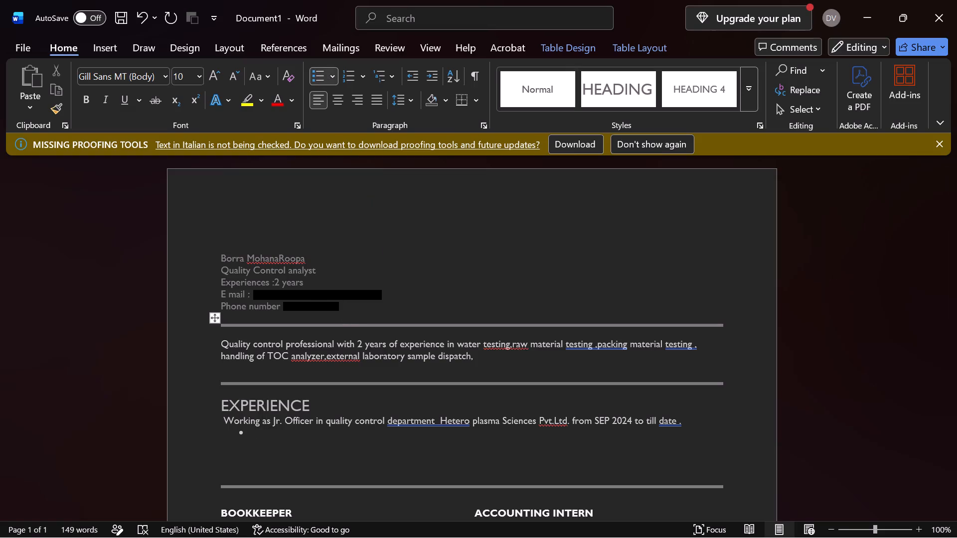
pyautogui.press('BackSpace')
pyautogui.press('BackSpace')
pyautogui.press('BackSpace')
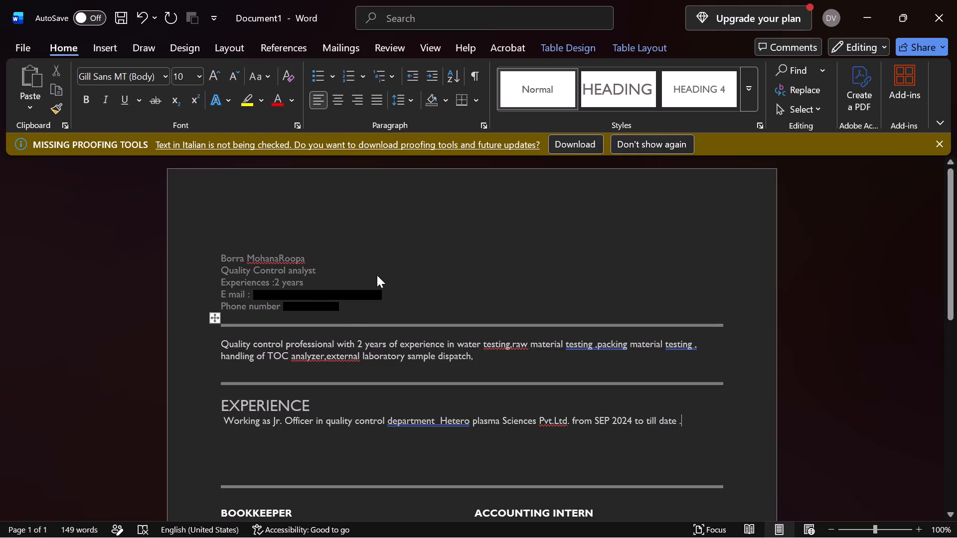
# Start a bulleted list below the Experience line with the text "Performed water ,raw material, packing material testing".
pyautogui.press('Return')
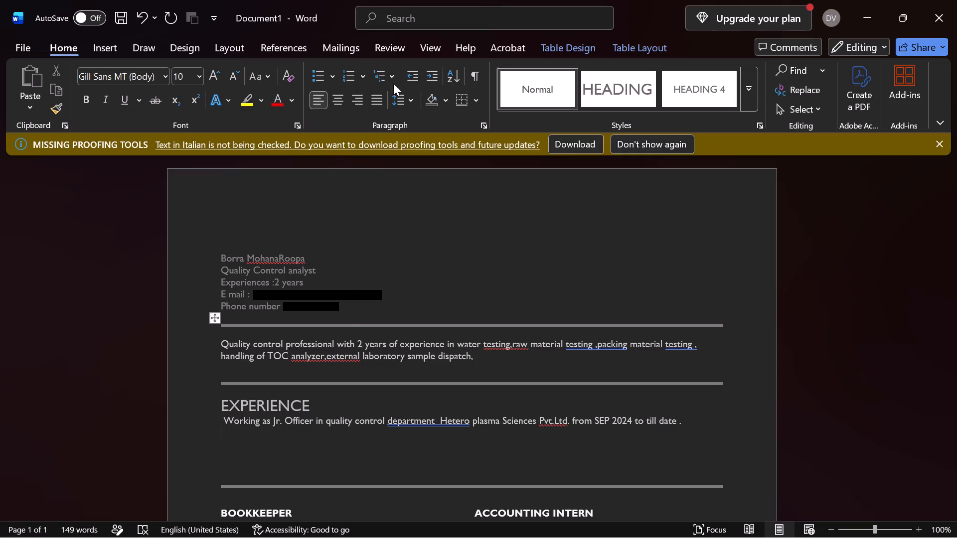
pyautogui.click(318, 79)
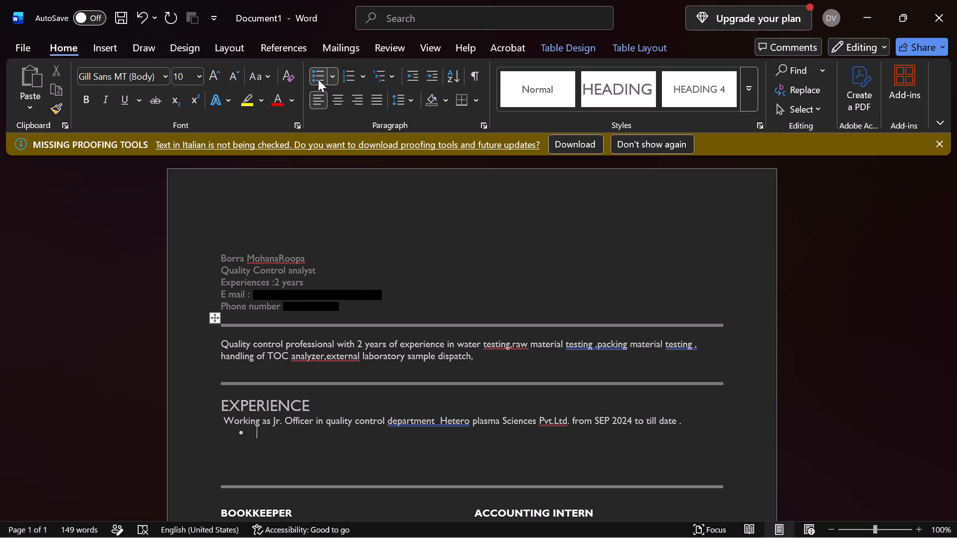
pyautogui.write('Performed')
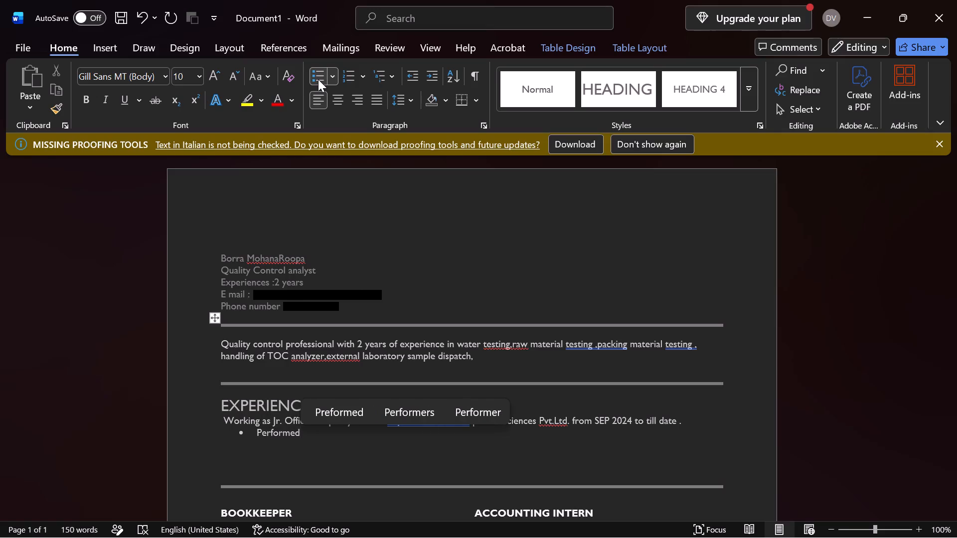
pyautogui.press('space')
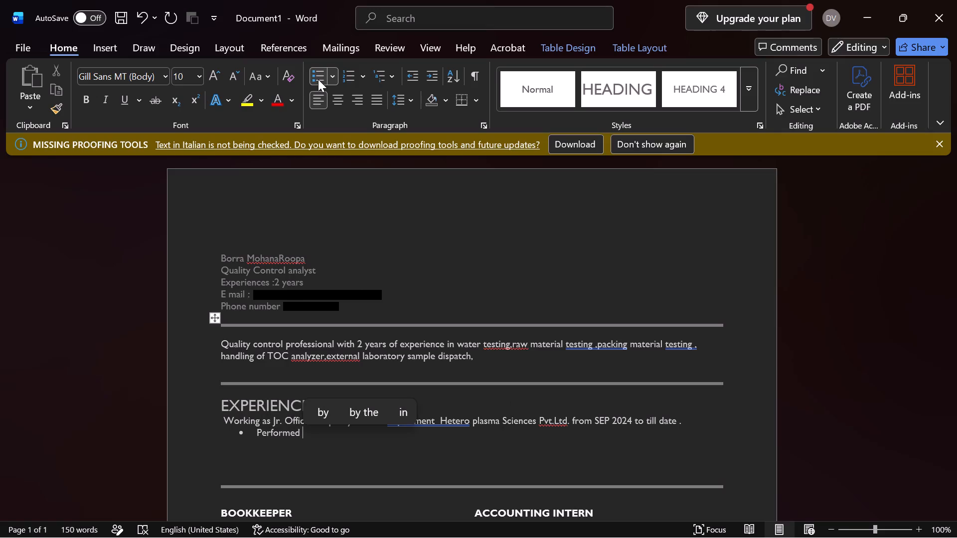
pyautogui.press('r')
pyautogui.press('BackSpace')
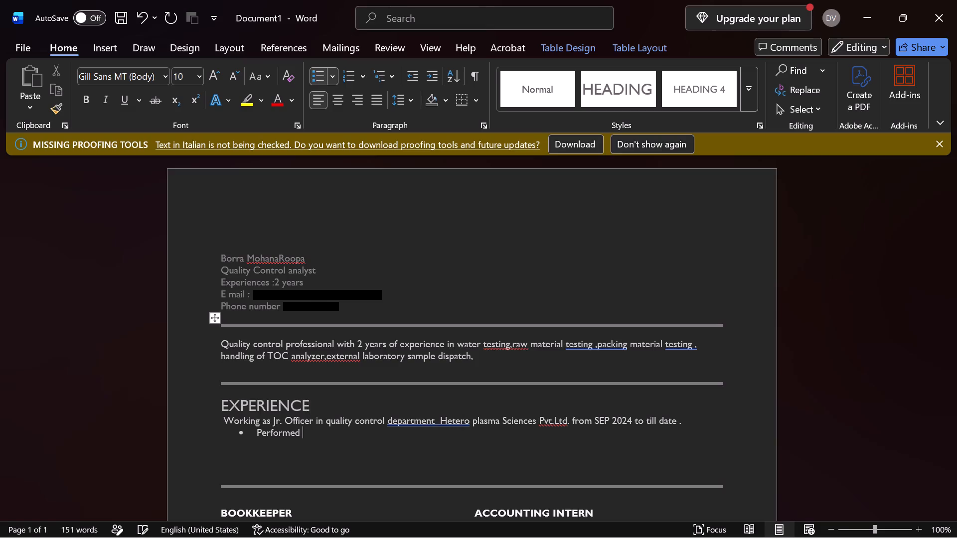
pyautogui.write('water')
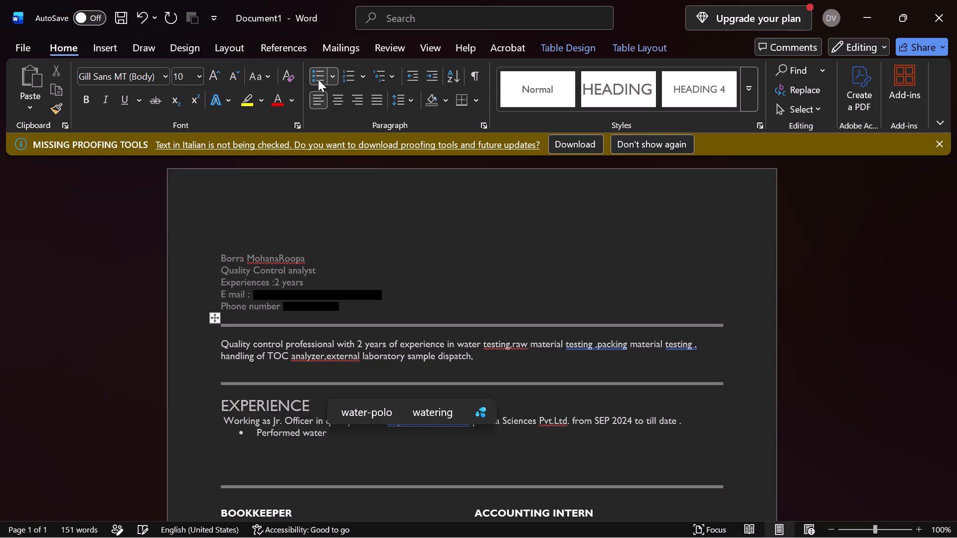
pyautogui.press('space')
pyautogui.write('tes')
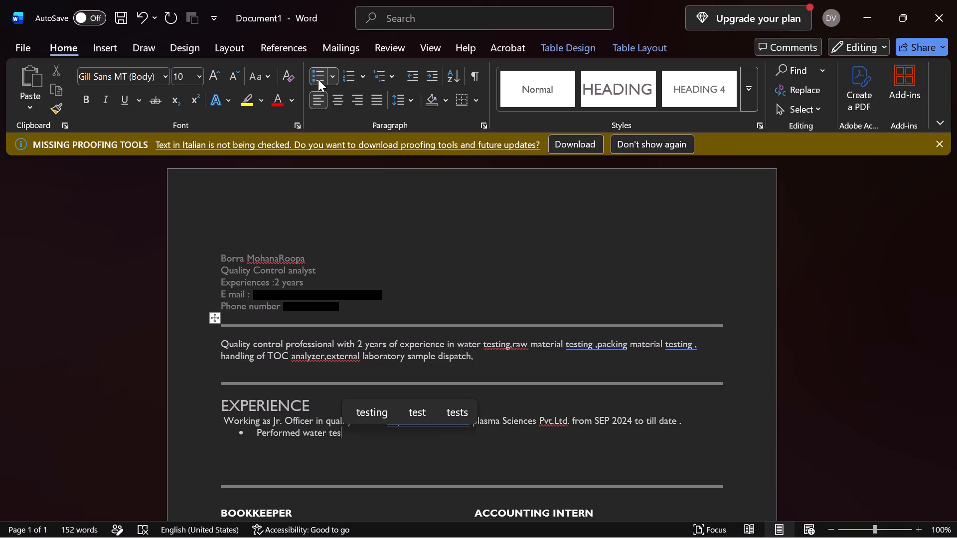
pyautogui.press('BackSpace')
pyautogui.press('BackSpace')
pyautogui.press('BackSpace')
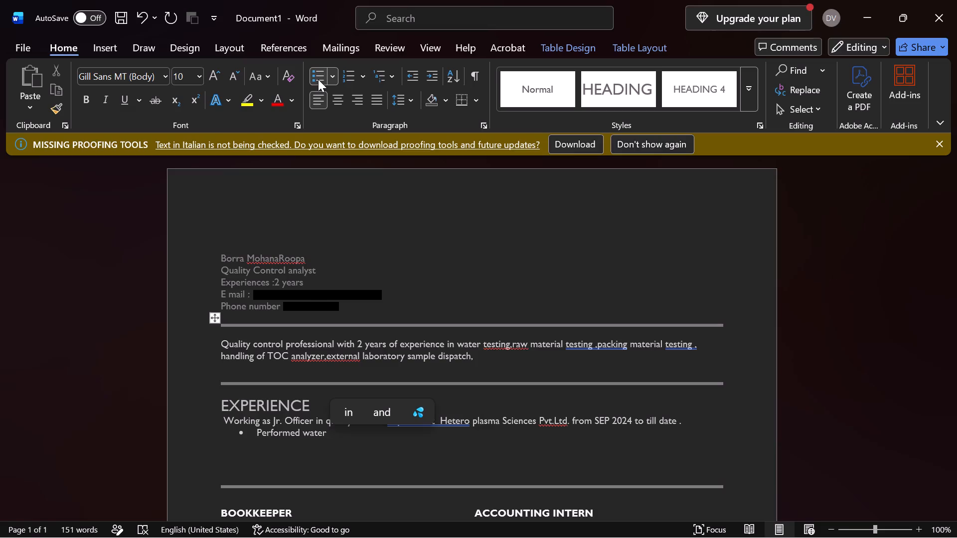
pyautogui.write(',ra')
pyautogui.press('e')
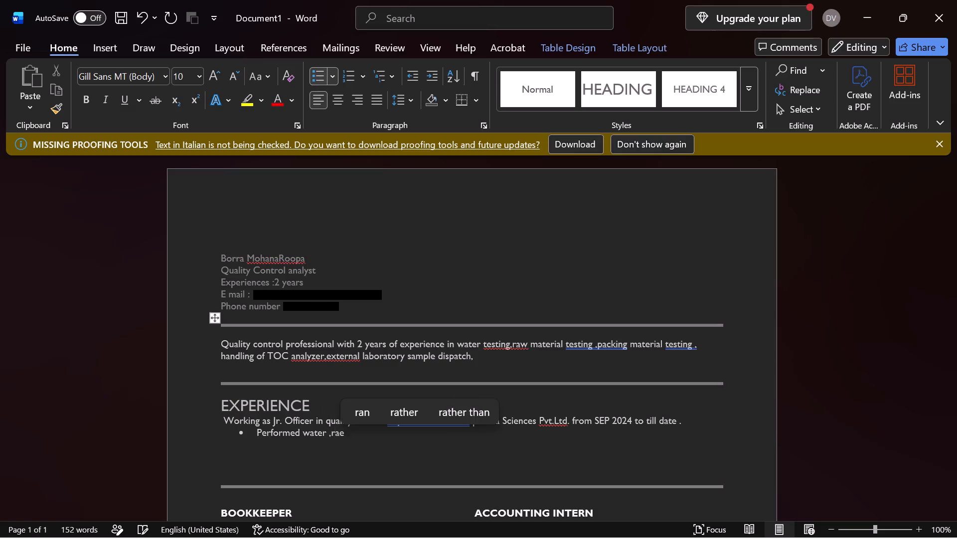
pyautogui.press('BackSpace')
pyautogui.write('w material')
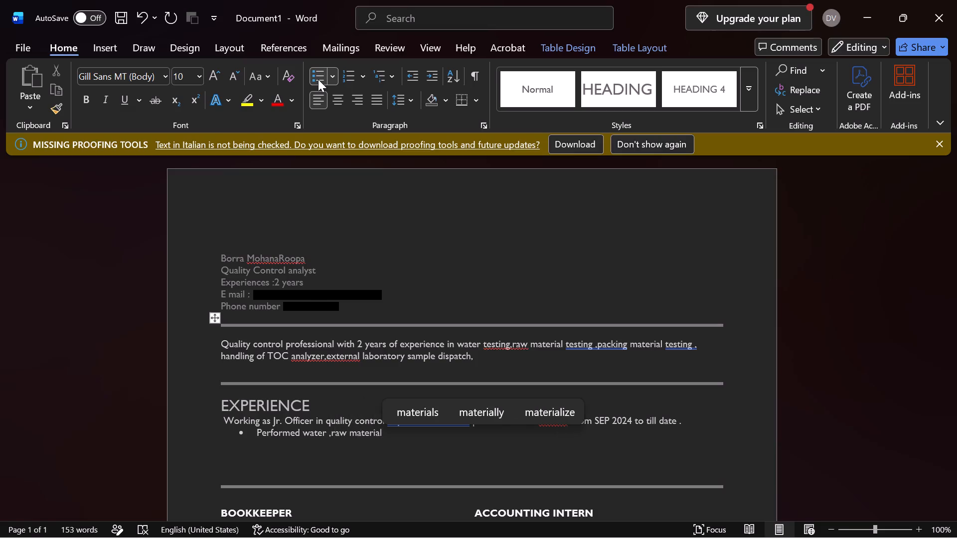
pyautogui.write(', packing')
pyautogui.press('space')
pyautogui.write('material testing')
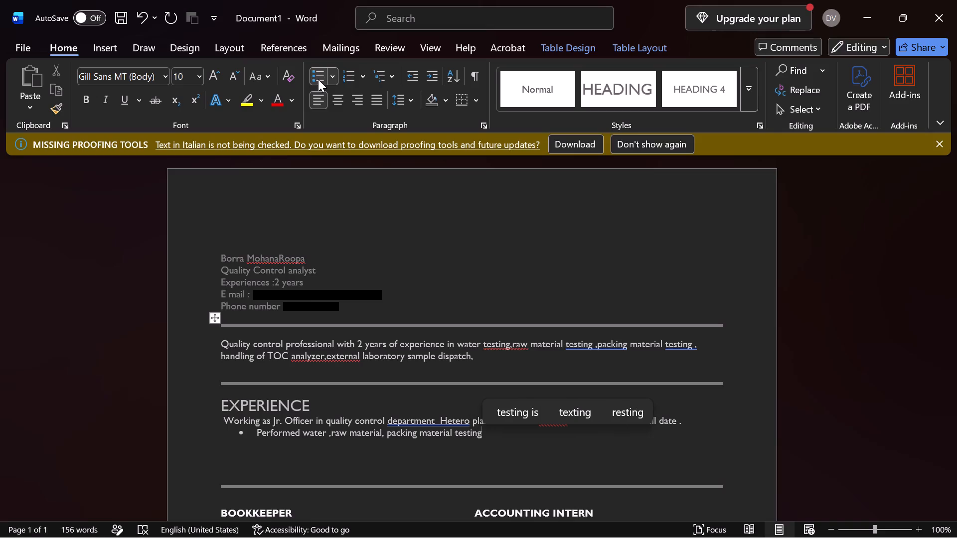
# Continue the Experience bullet with "as per approved specifications and sops" after "testing".
pyautogui.press('space')
pyautogui.write('as per aproved')
pyautogui.press('space')
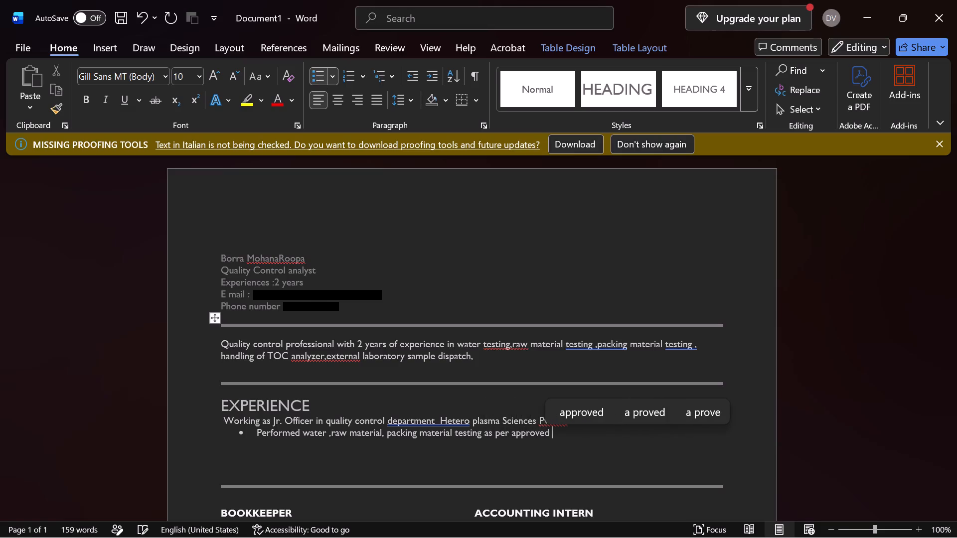
pyautogui.write('specificationd')
pyautogui.press('BackSpace')
pyautogui.write('s and sops')
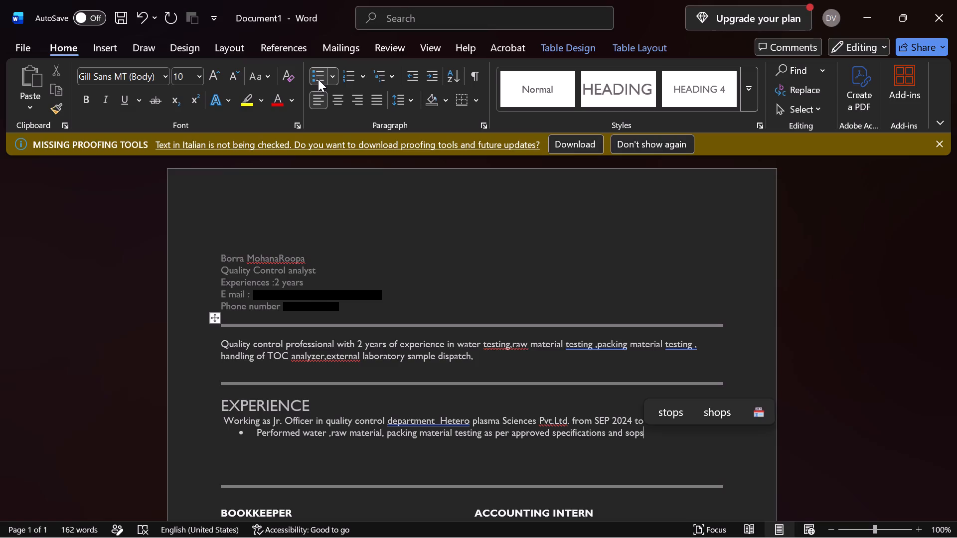
# Replace the comma between "raw material" and "packing material" in the Experience bullet with "&", separated by spaces.
pyautogui.click(384, 431)
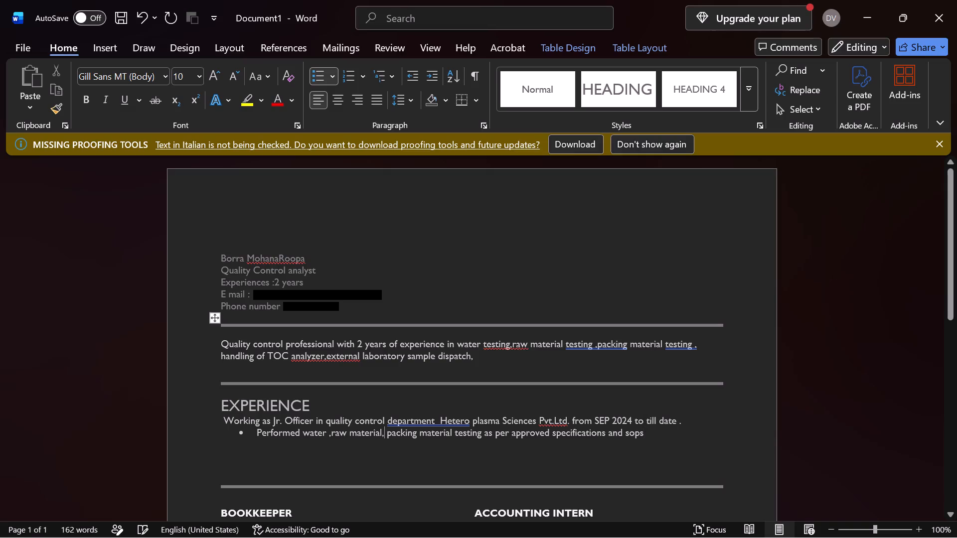
pyautogui.press('BackSpace')
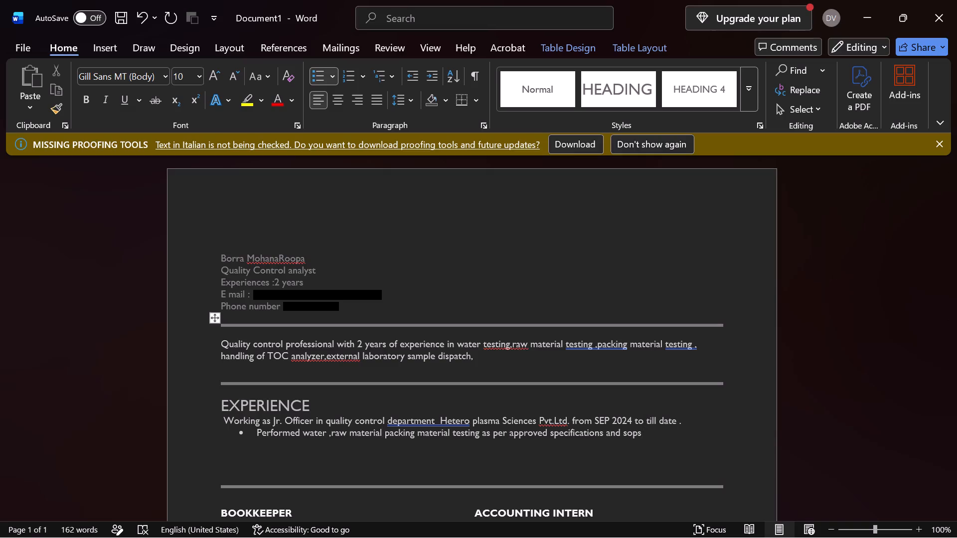
pyautogui.hotkey('shift', '&')
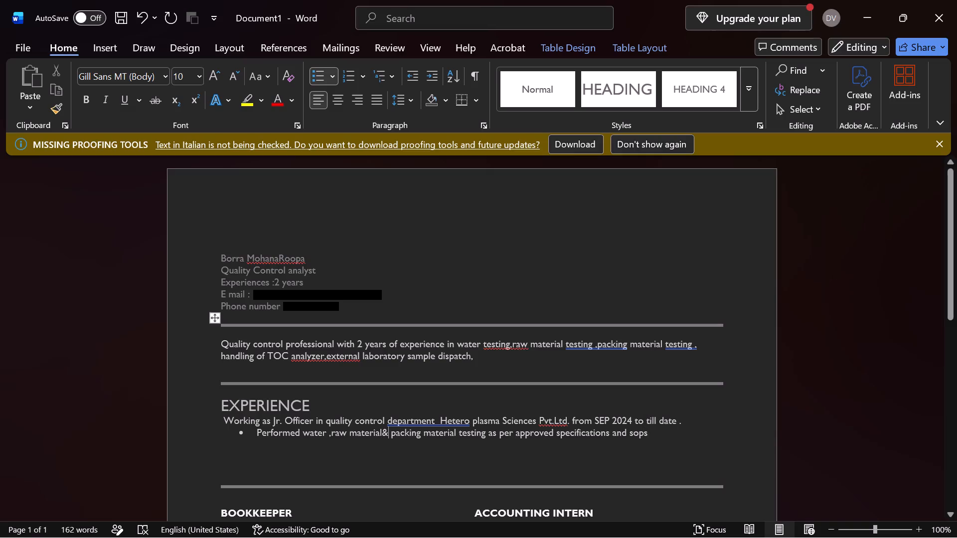
pyautogui.click(383, 433)
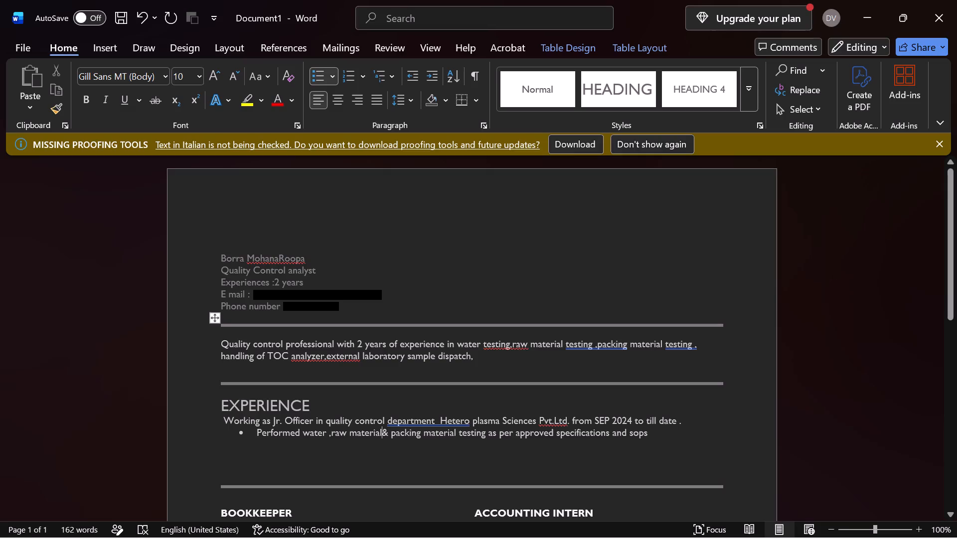
pyautogui.click(383, 433)
pyautogui.press('space')
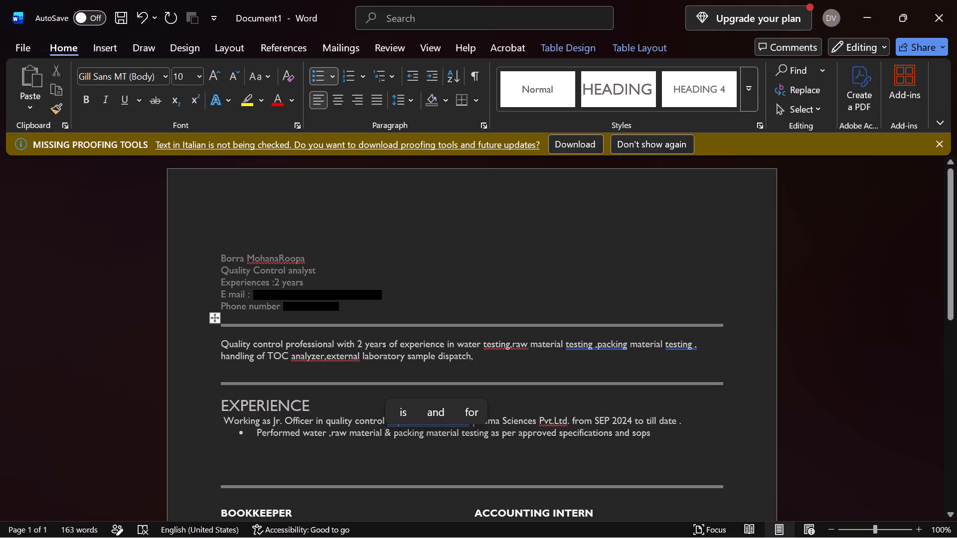
pyautogui.press('.')
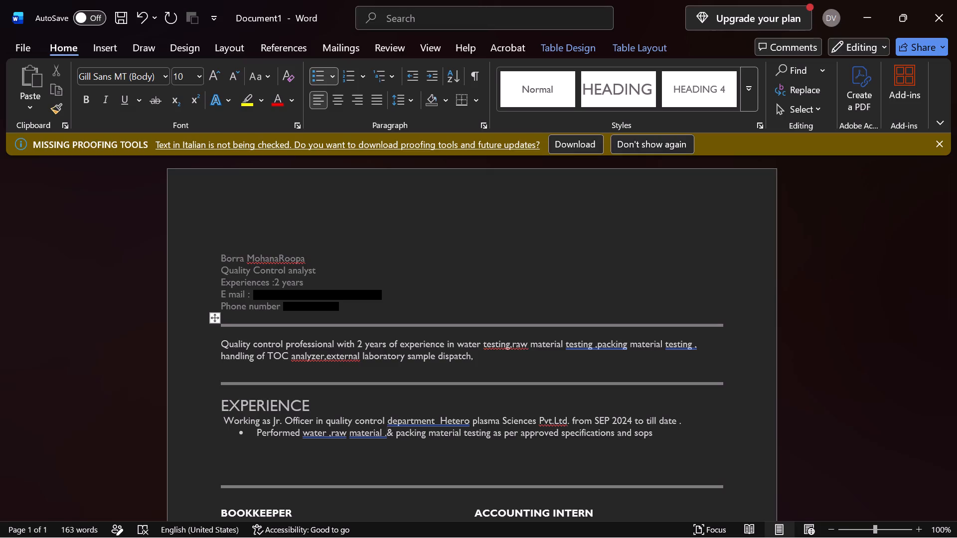
pyautogui.press('BackSpace')
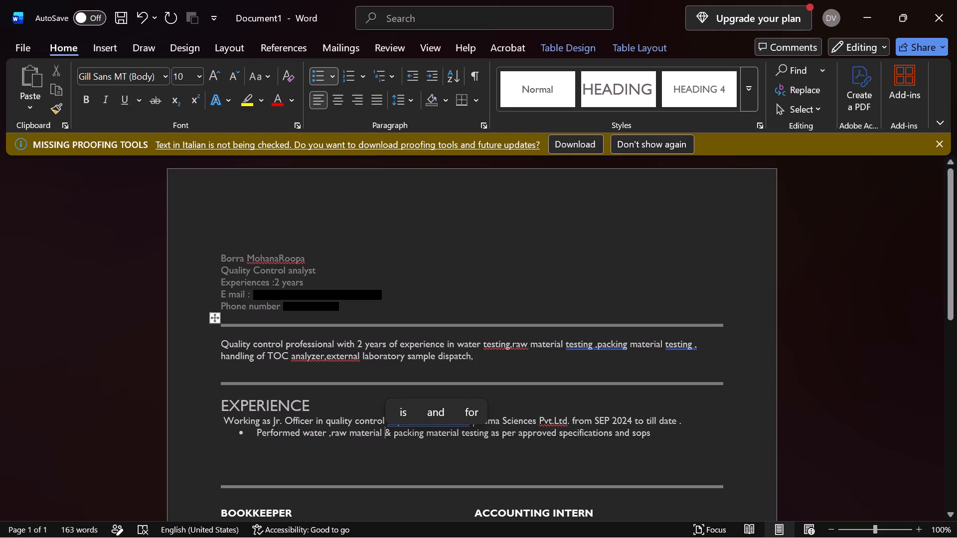
# Replace "sops" at the end of the Experience bullet with "SOPs" and close the sentence with a period.
pyautogui.doubleClick(652, 435)
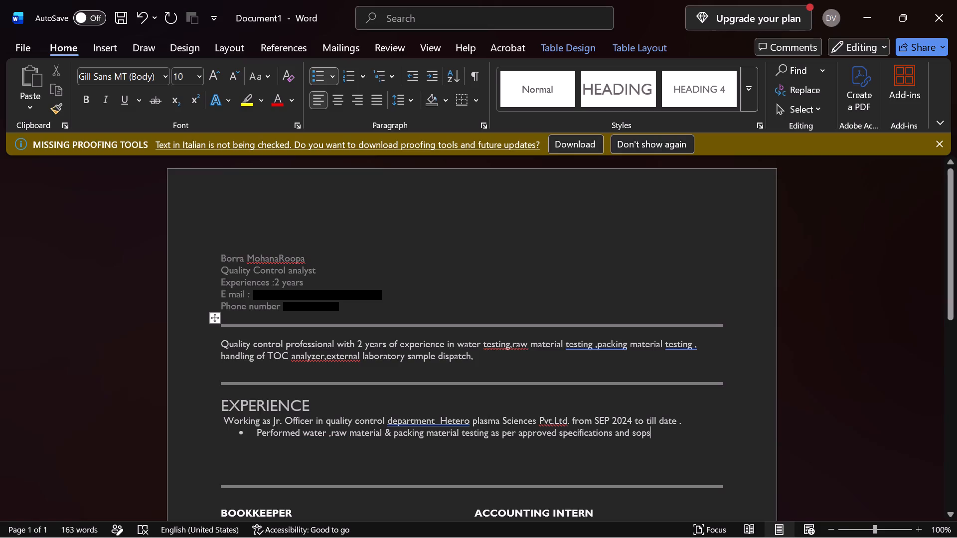
pyautogui.doubleClick(651, 433)
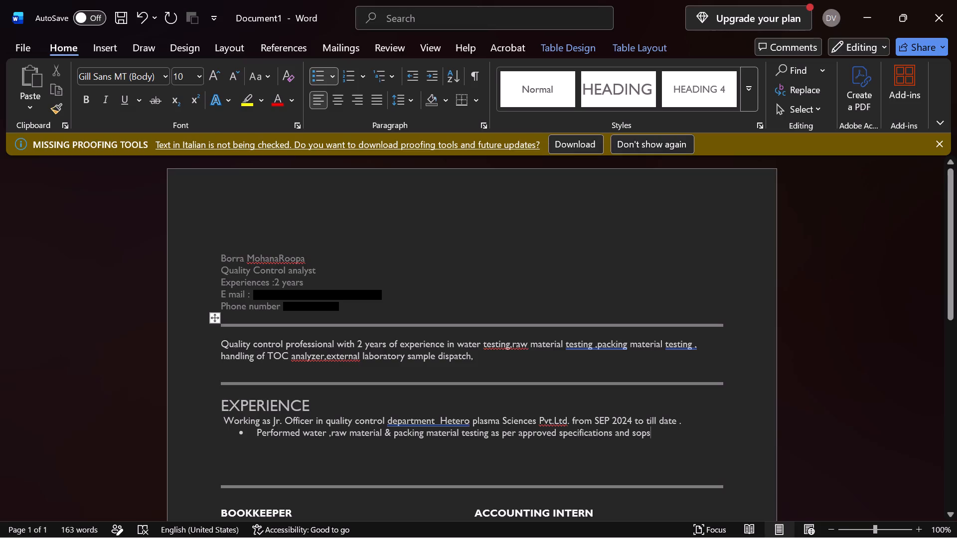
pyautogui.doubleClick(633, 432)
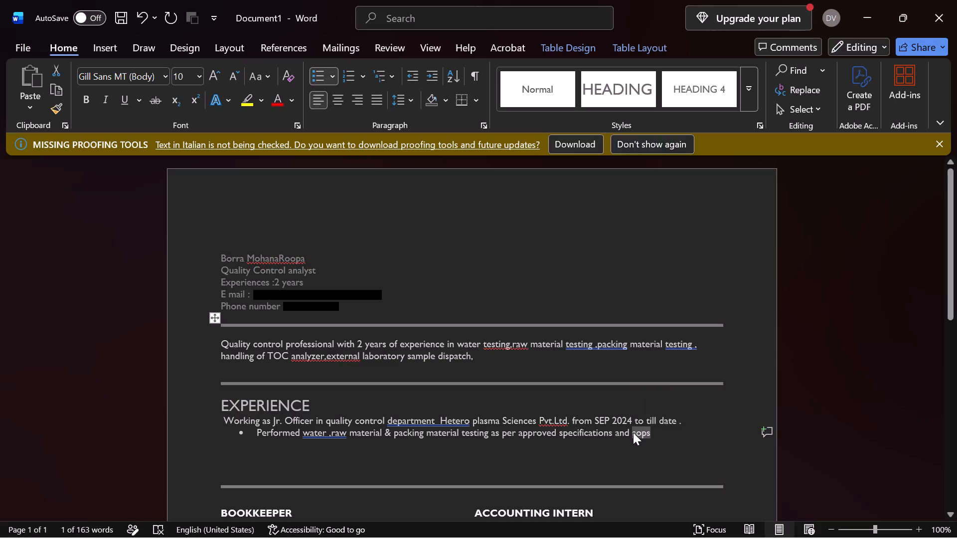
pyautogui.write('Sop')
pyautogui.press('BackSpace')
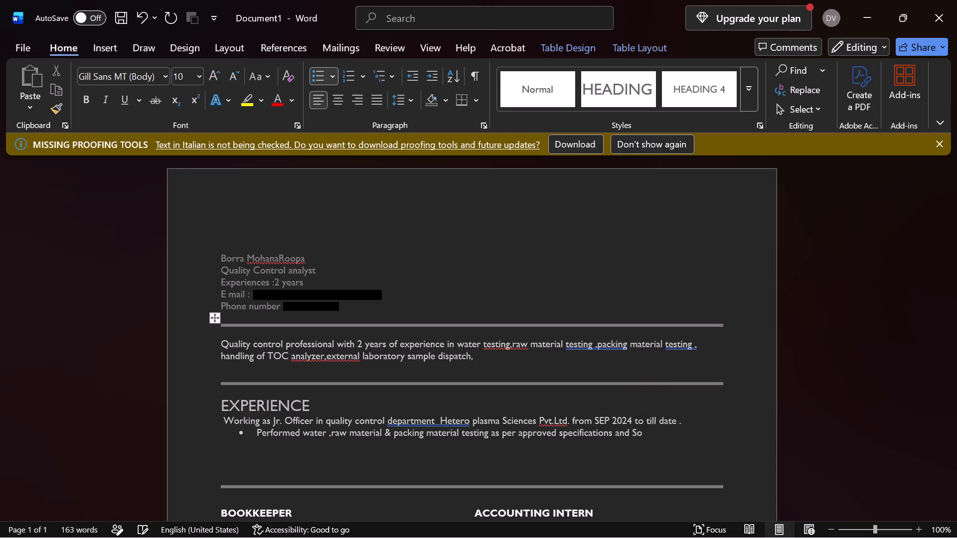
pyautogui.press('BackSpace')
pyautogui.write('OP')
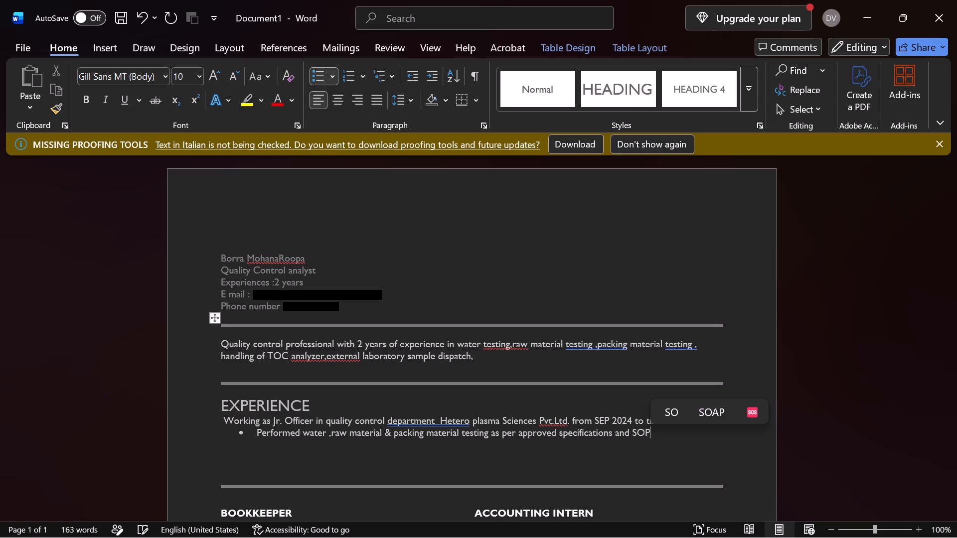
pyautogui.press('s')
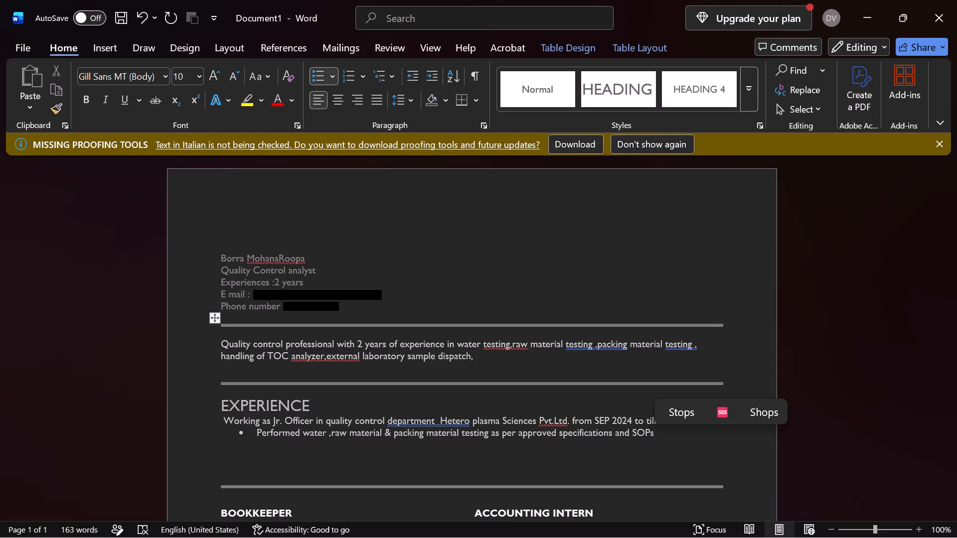
pyautogui.press('.')
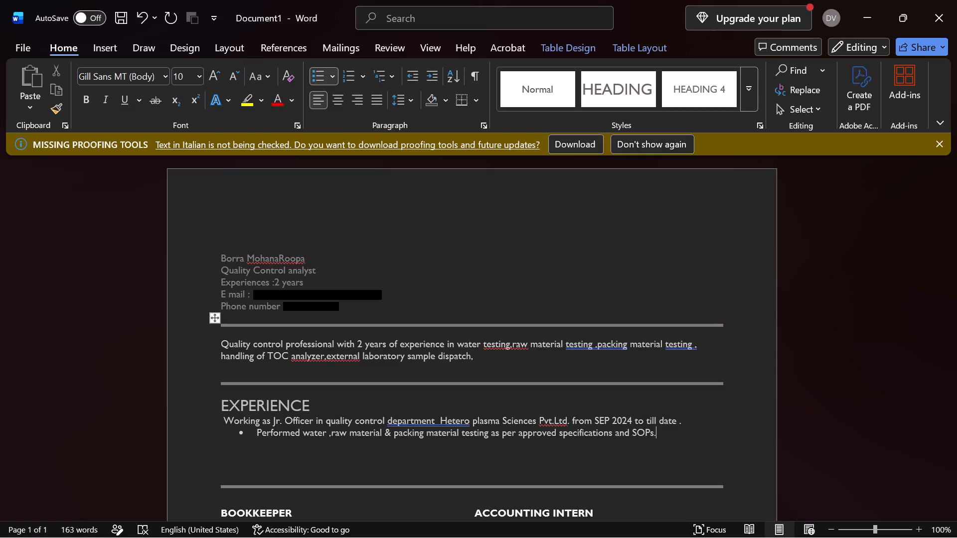
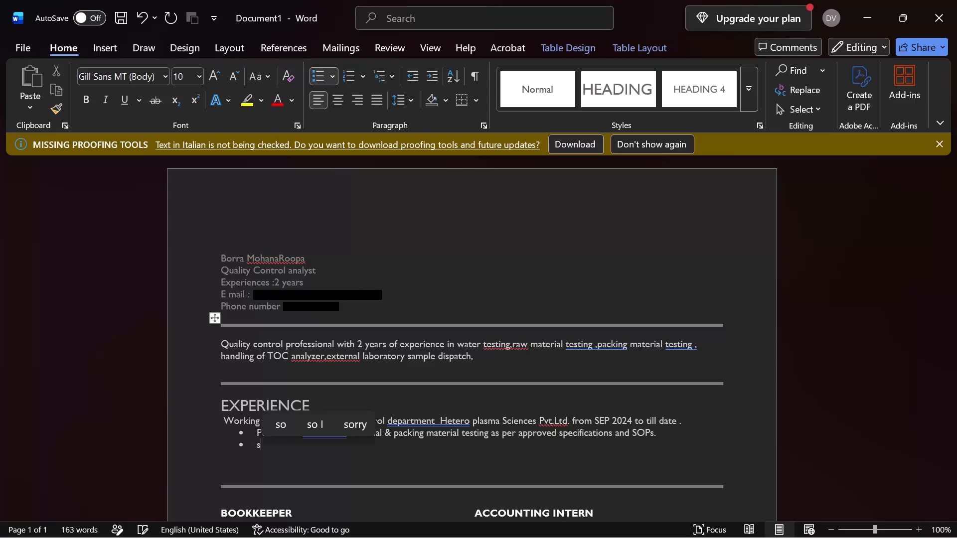
# Write the second Experience bullet as "Stability samples loading as per protocol".
pyautogui.press('BackSpace')
pyautogui.press('BackSpace')
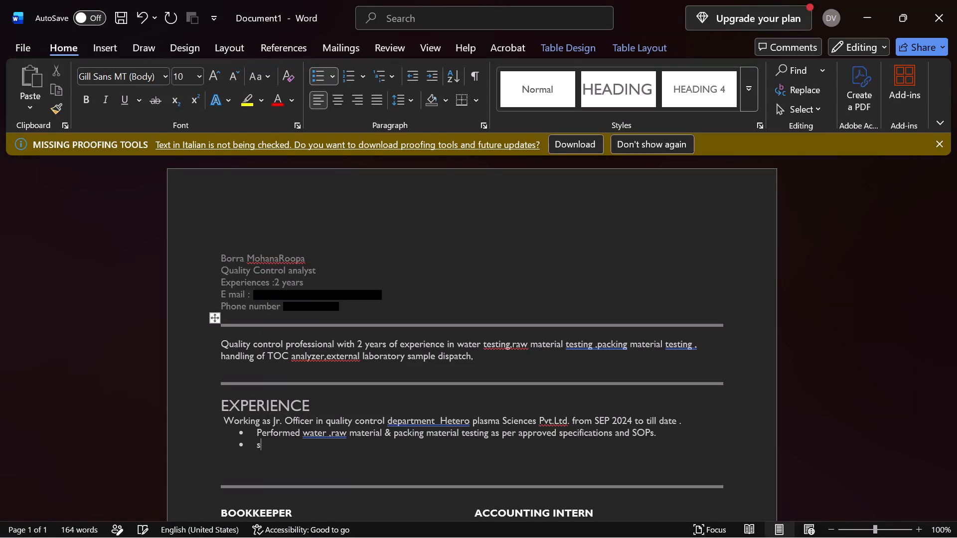
pyautogui.press('BackSpace')
pyautogui.write('Stability samples loadi')
pyautogui.write('ng')
pyautogui.press('space')
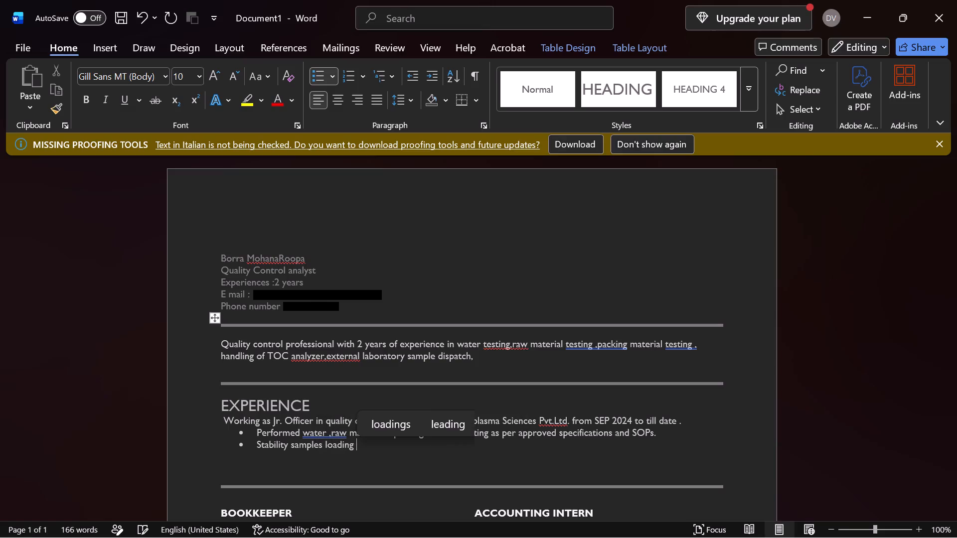
pyautogui.write('as per')
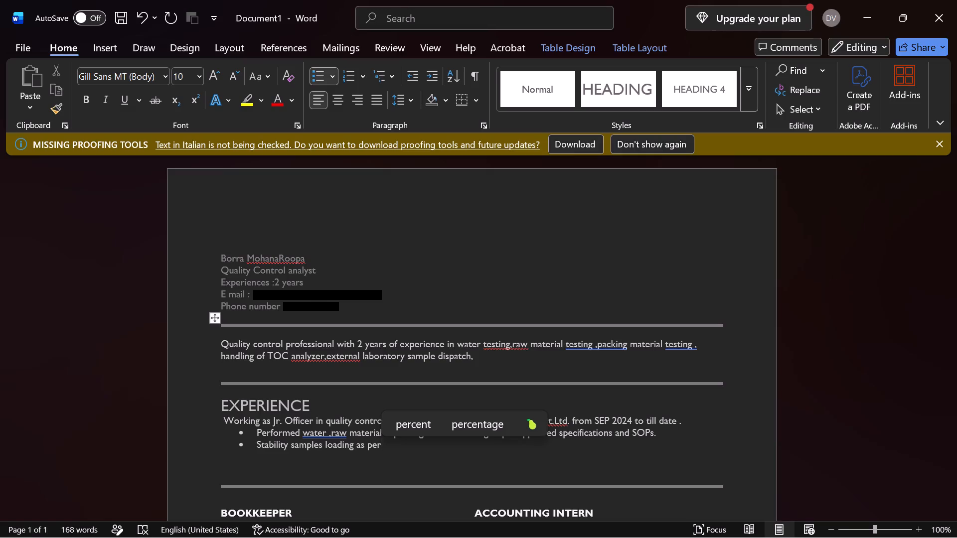
pyautogui.write('res')
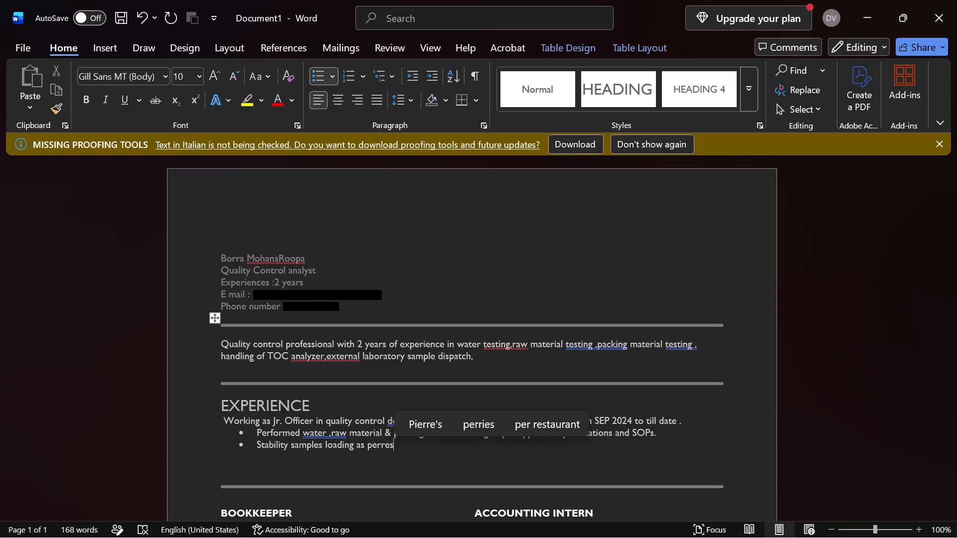
pyautogui.press('BackSpace')
pyautogui.press('BackSpace')
pyautogui.press('BackSpace')
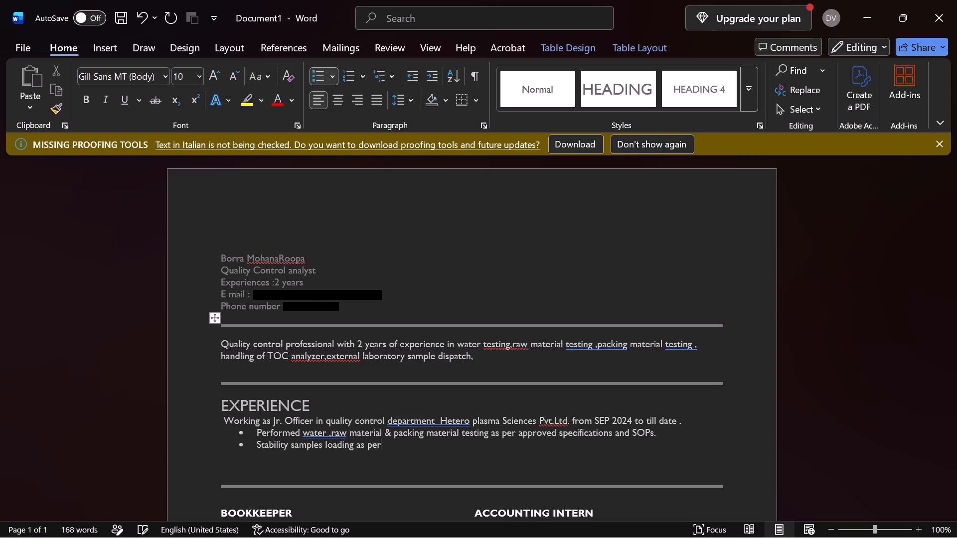
pyautogui.press('space')
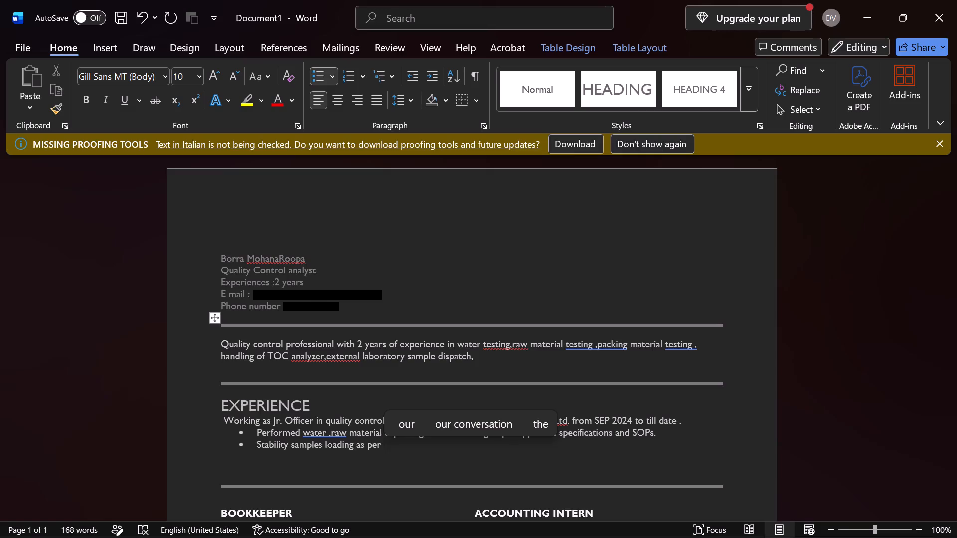
pyautogui.write('pro')
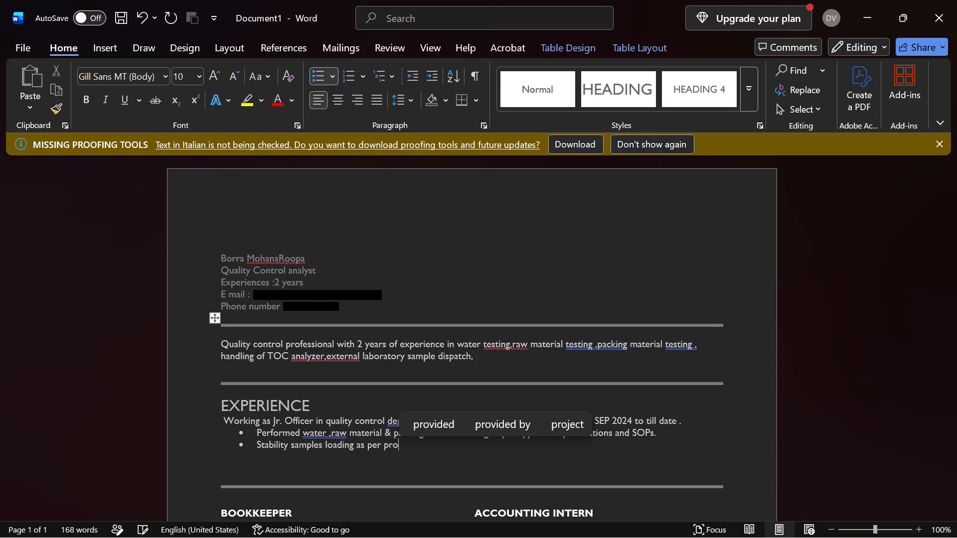
pyautogui.write('tocol')
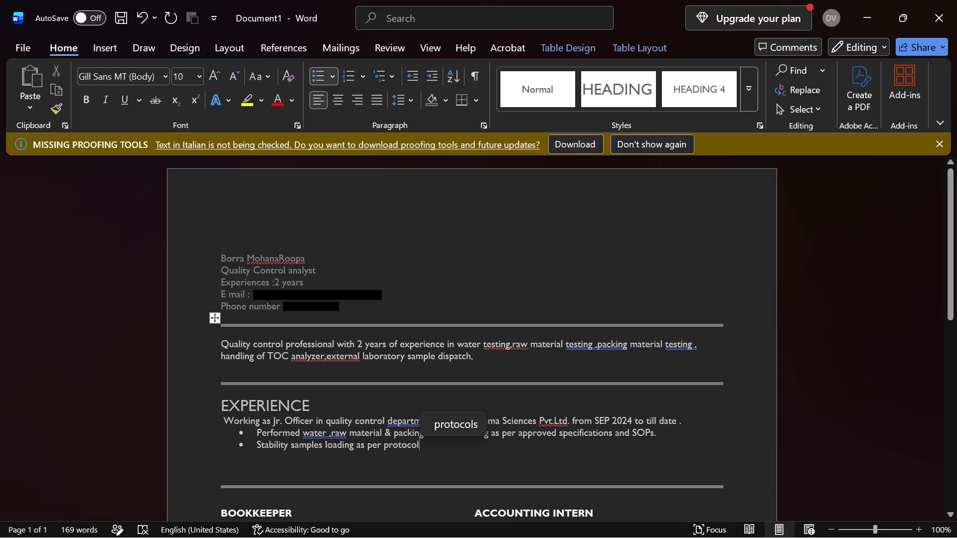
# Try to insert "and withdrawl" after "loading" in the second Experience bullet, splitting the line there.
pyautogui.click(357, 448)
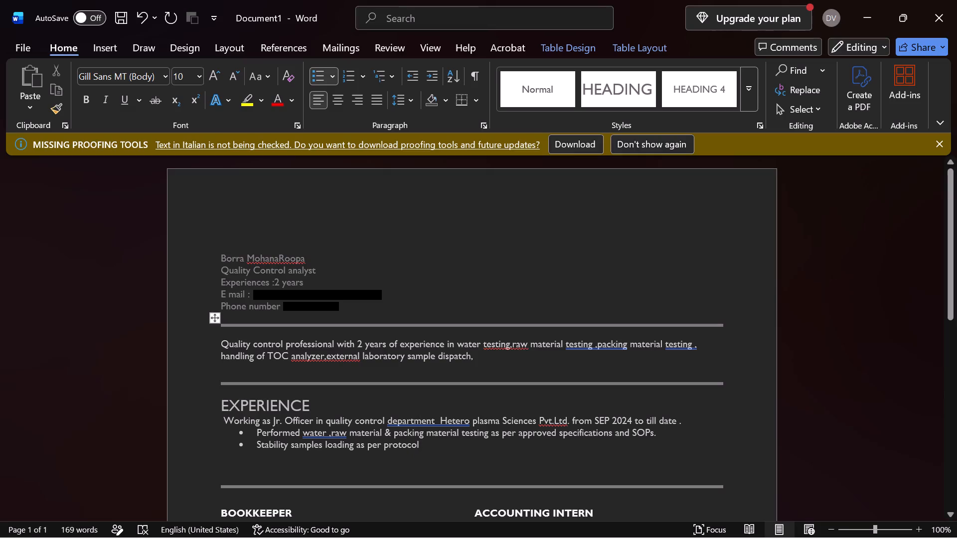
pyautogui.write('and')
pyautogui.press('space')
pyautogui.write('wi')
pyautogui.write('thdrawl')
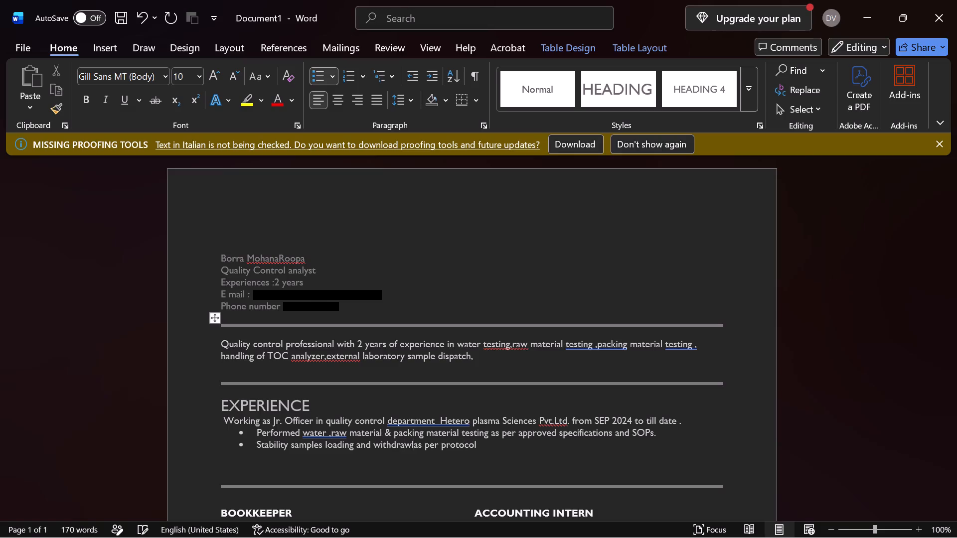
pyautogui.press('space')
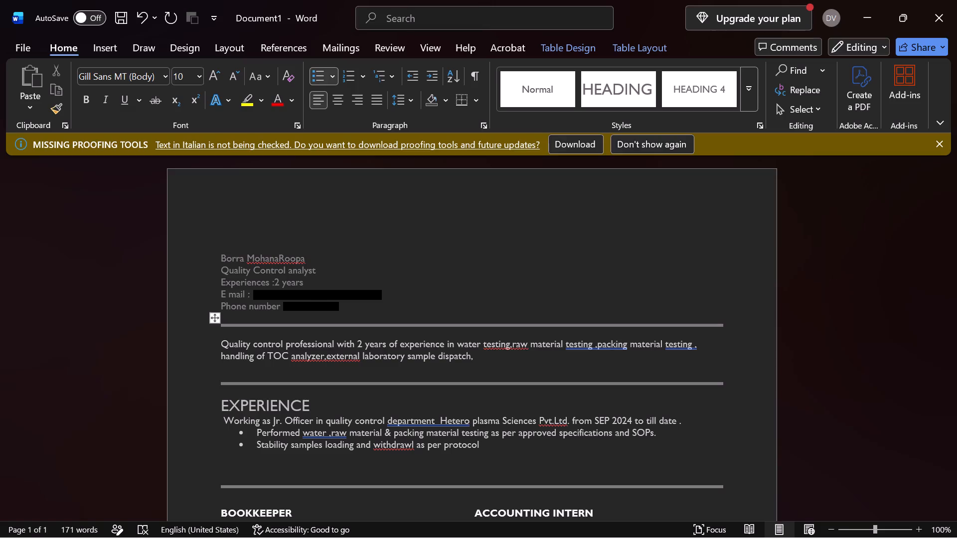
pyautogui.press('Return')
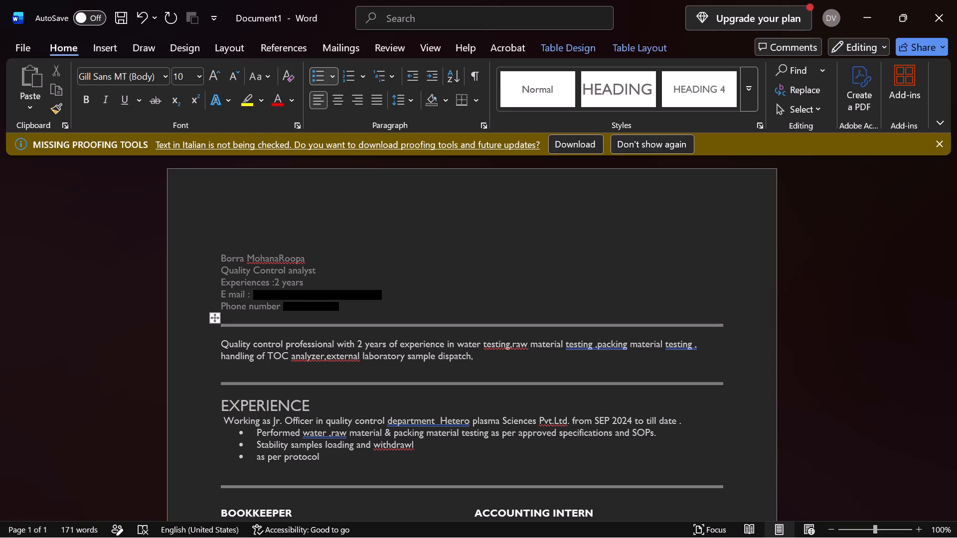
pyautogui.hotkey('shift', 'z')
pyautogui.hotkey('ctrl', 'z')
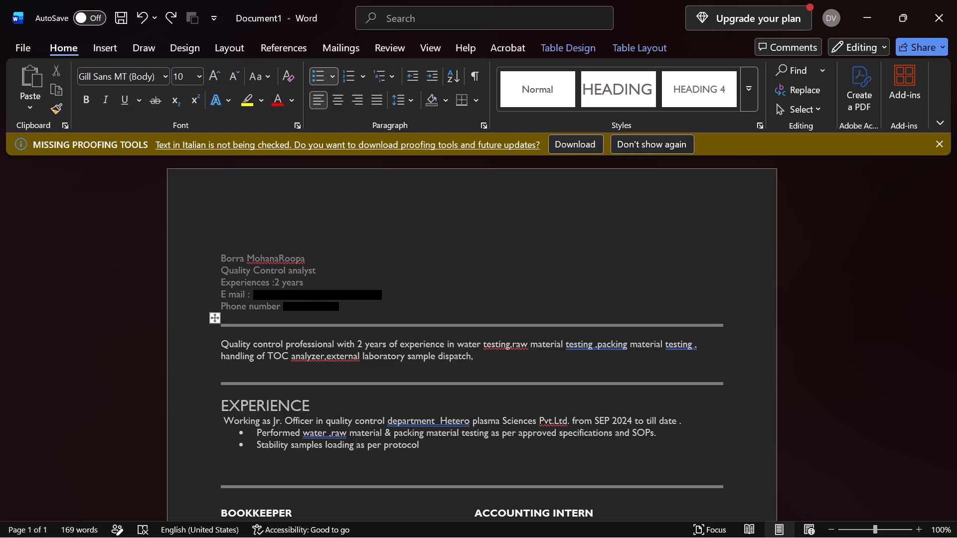
# Insert the word "respective" between "as per" and "protocol" in the second Experience bullet.
pyautogui.click(383, 446)
pyautogui.press('space')
pyautogui.write('re')
pyautogui.write('pective')
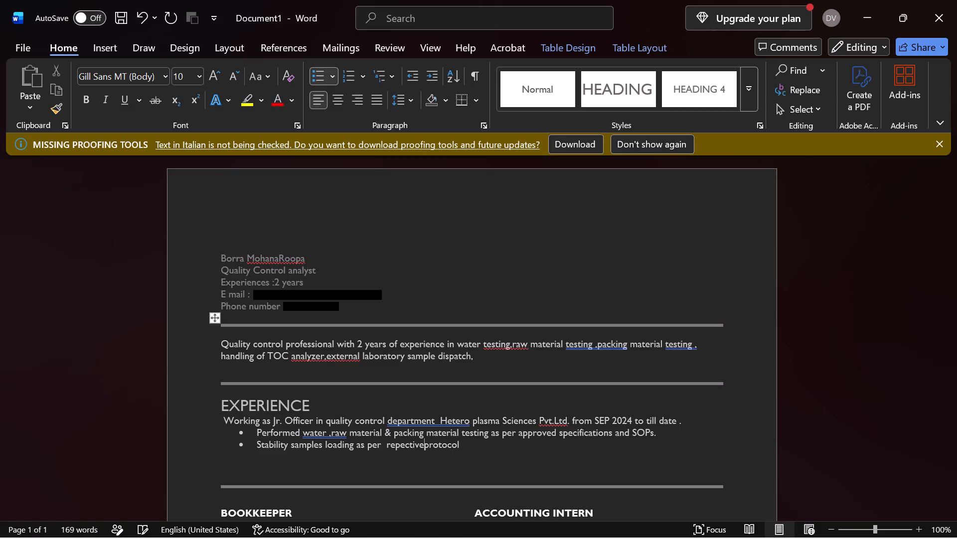
pyautogui.press('space')
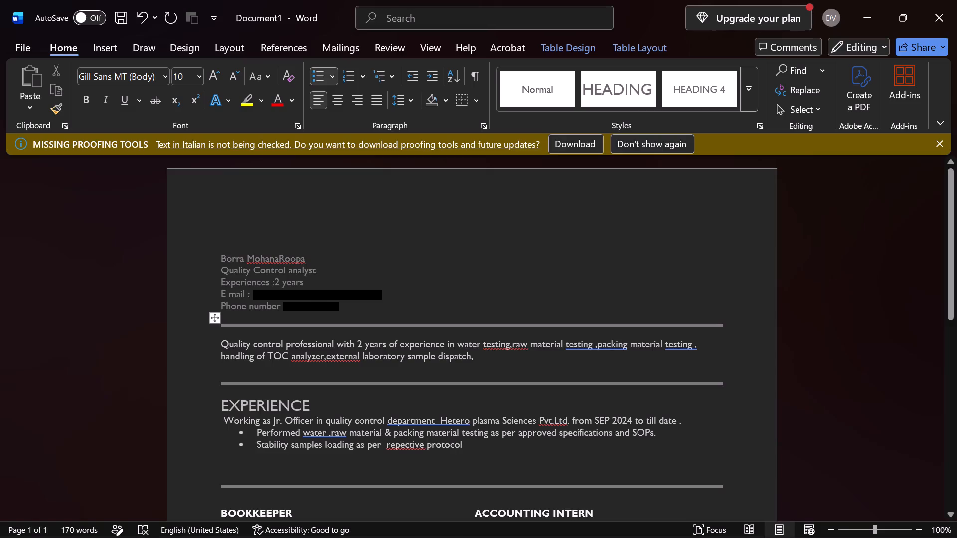
pyautogui.press('space')
pyautogui.press('BackSpace')
pyautogui.press('s')
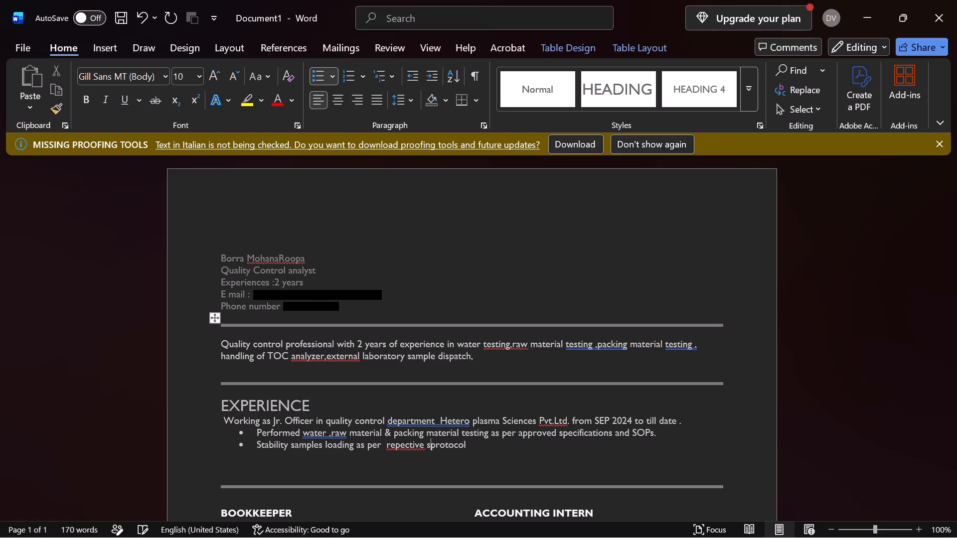
pyautogui.press('BackSpace')
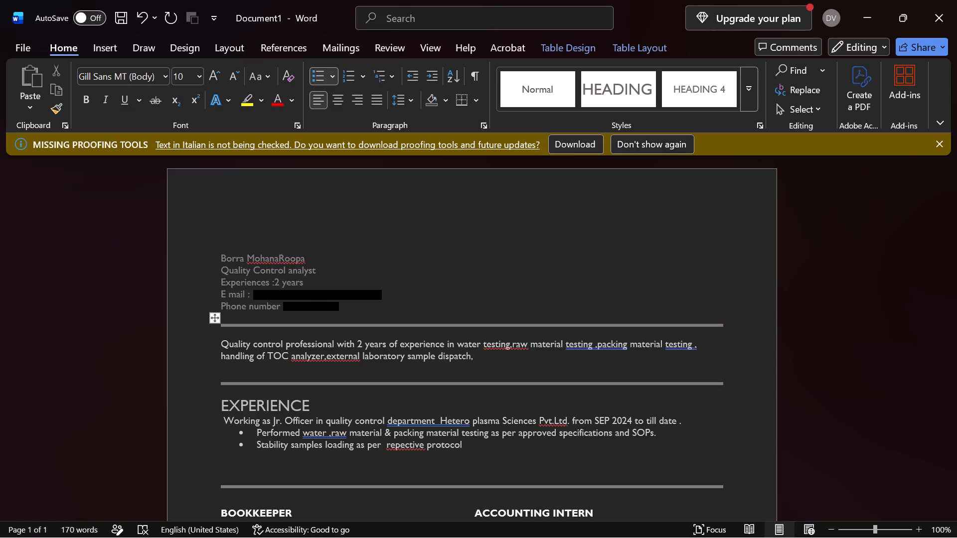
pyautogui.click(394, 445)
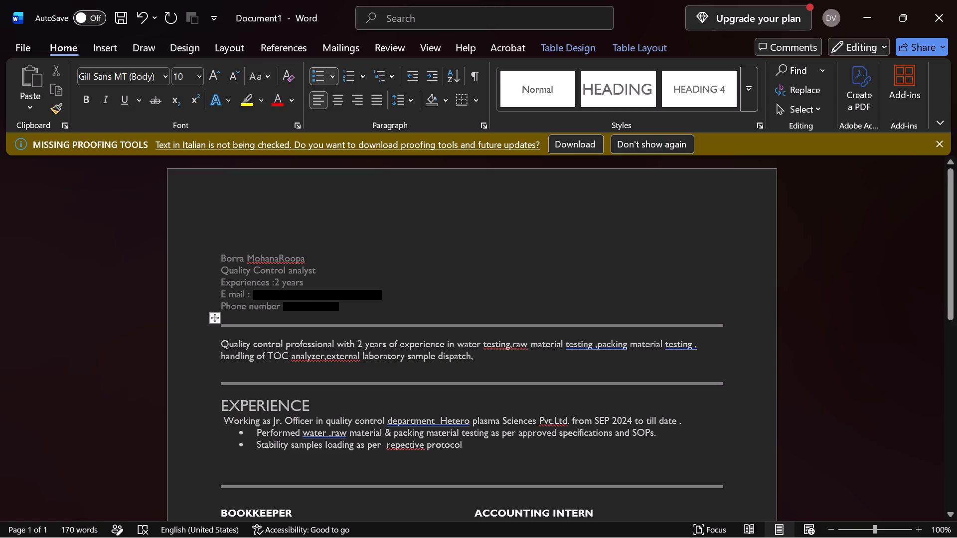
pyautogui.press('s')
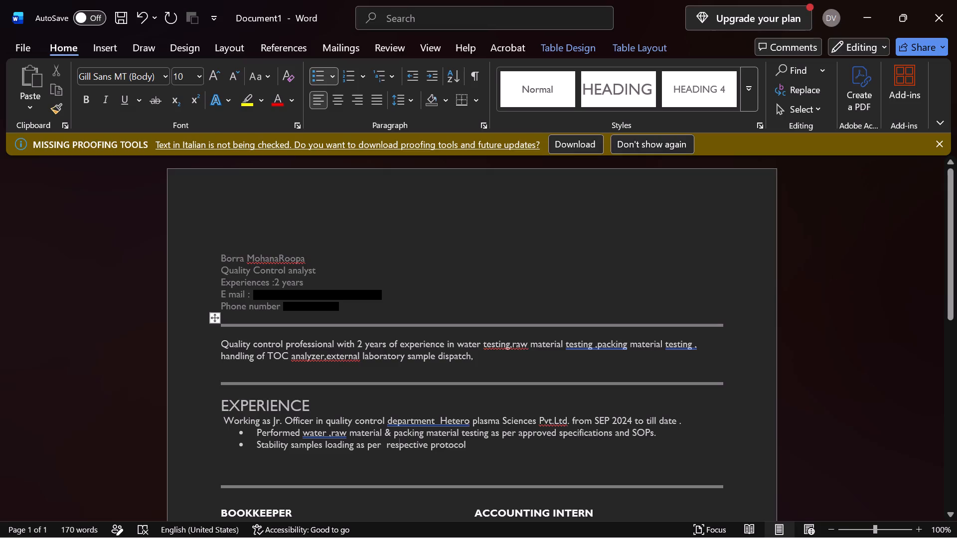
# Insert "stability" before "protocol" in the second Experience bullet and end the sentence with a period.
pyautogui.click(426, 443)
pyautogui.press('space')
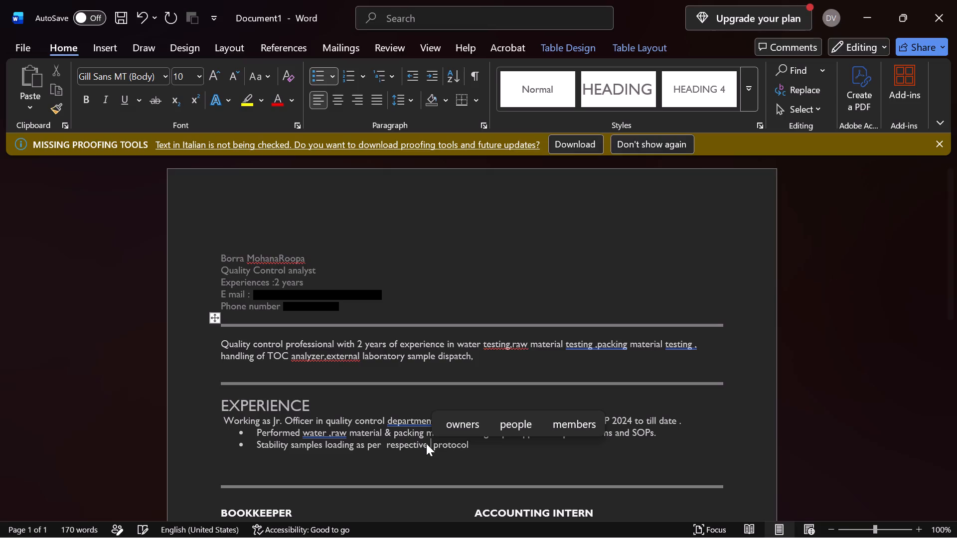
pyautogui.write('stability')
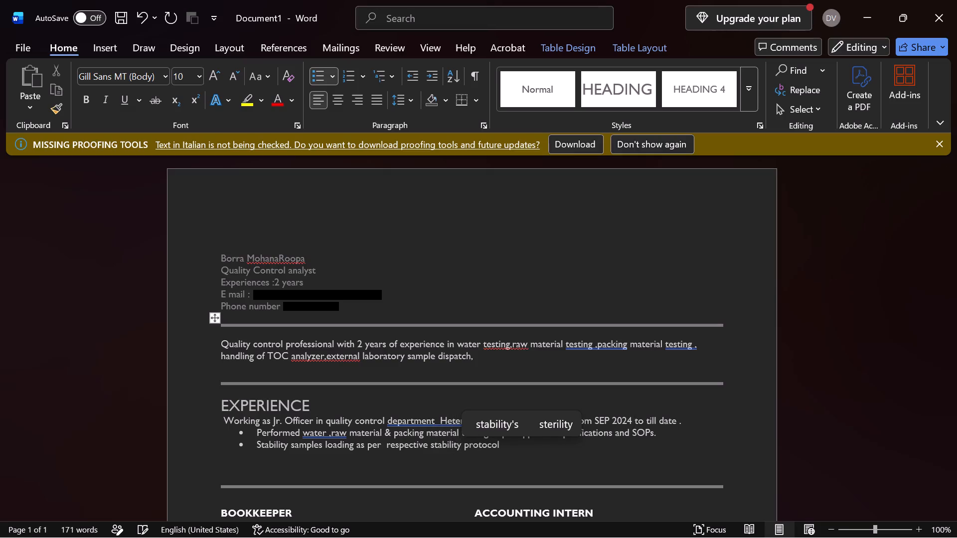
pyautogui.click(499, 444)
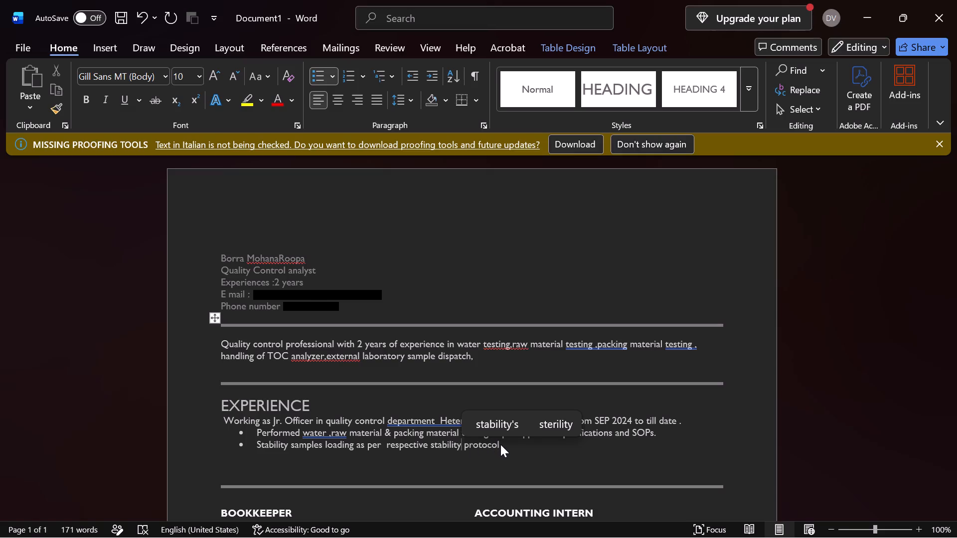
pyautogui.doubleClick(500, 444)
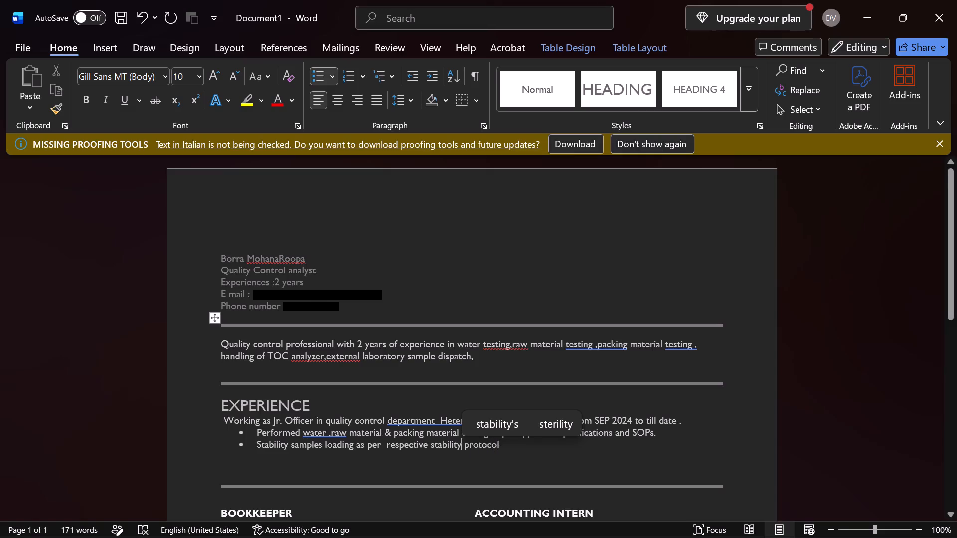
pyautogui.doubleClick(503, 444)
pyautogui.tripleClick(503, 444)
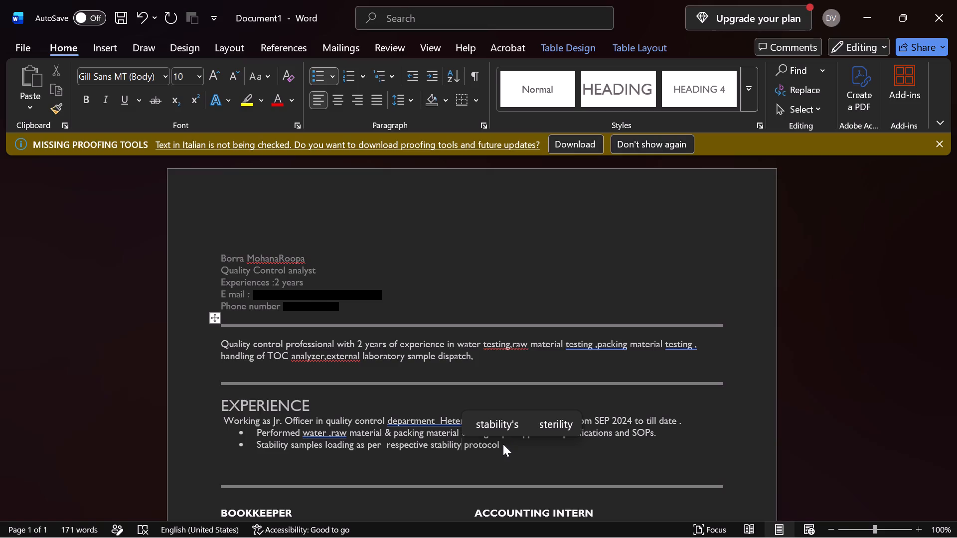
pyautogui.click(642, 375)
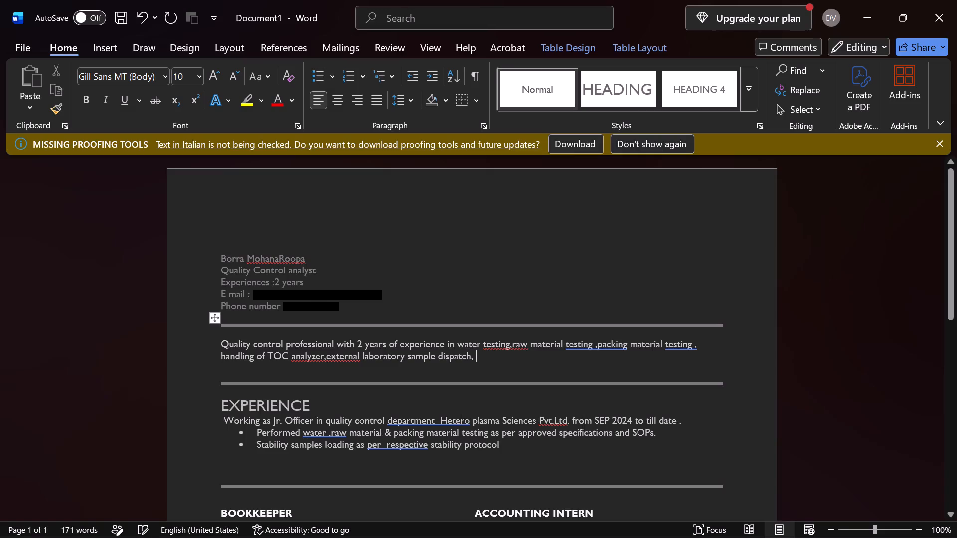
pyautogui.click(502, 447)
pyautogui.press('.')
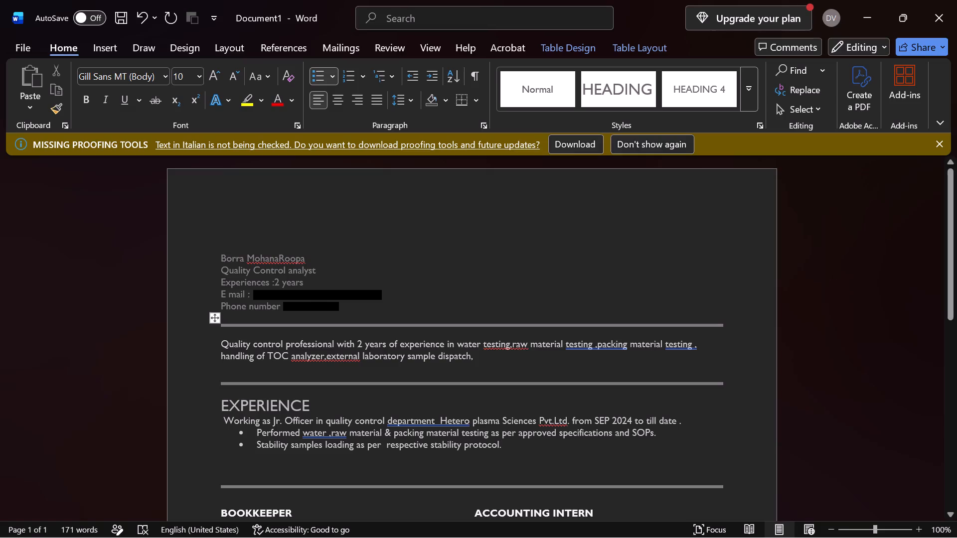
# Insert "and withdrawl" after "loading" in the second Experience bullet and remove the extra space before "respective".
pyautogui.click(358, 443)
pyautogui.press('space')
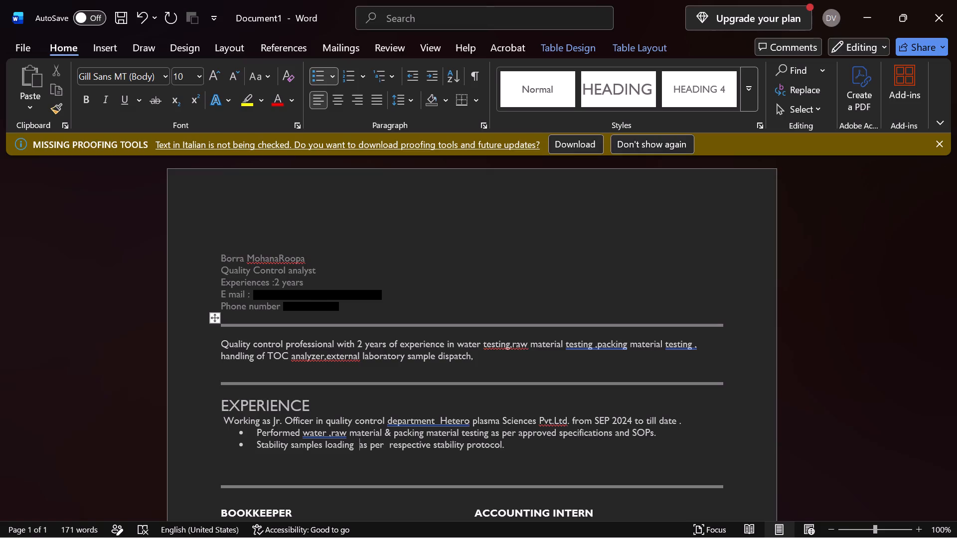
pyautogui.write('and withdrawl')
pyautogui.press('space')
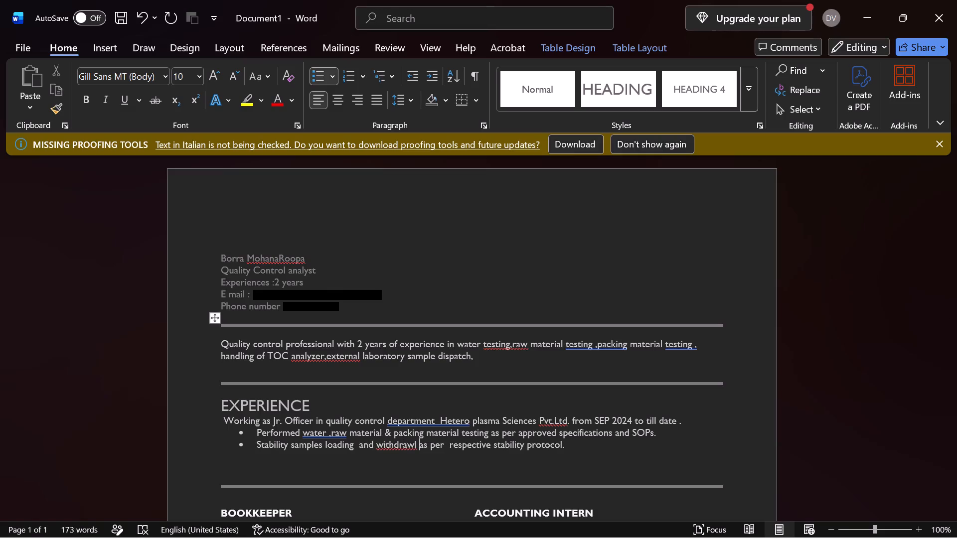
pyautogui.click(448, 447)
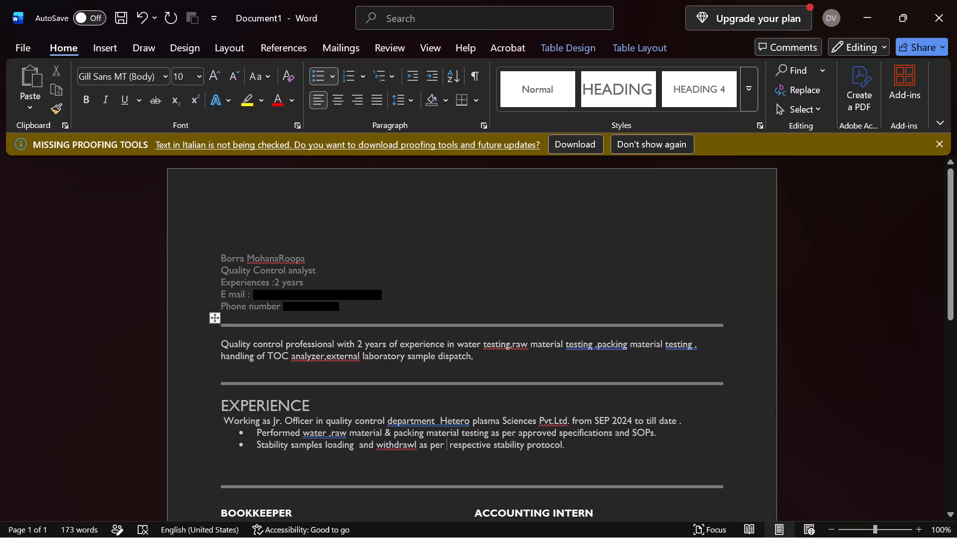
pyautogui.press('BackSpace')
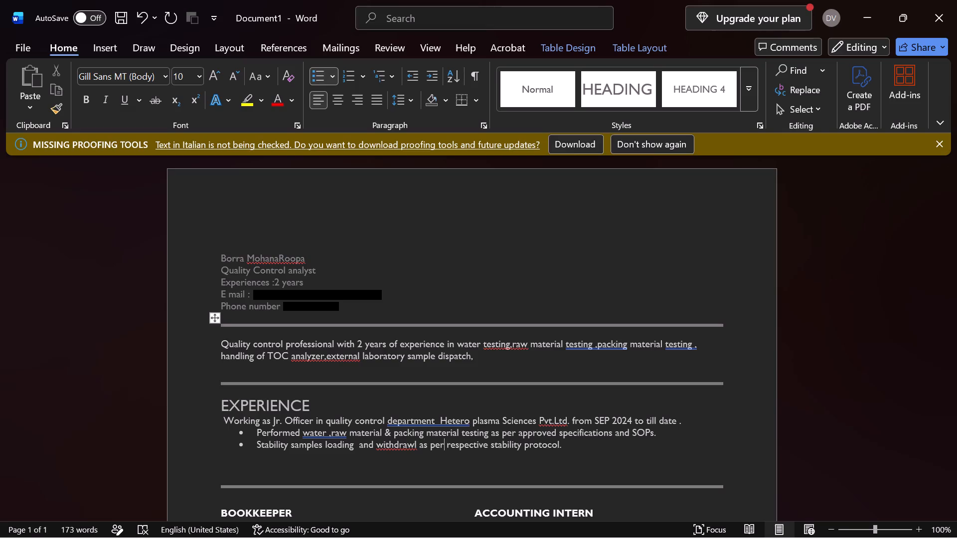
# Add a third Experience bullet reading "Preparation of water sampling schedule" below the stability samples bullet.
pyautogui.doubleClick(563, 443)
pyautogui.press('Return')
pyautogui.write('preparation')
pyautogui.press('space')
pyautogui.write('of water sampling schedu')
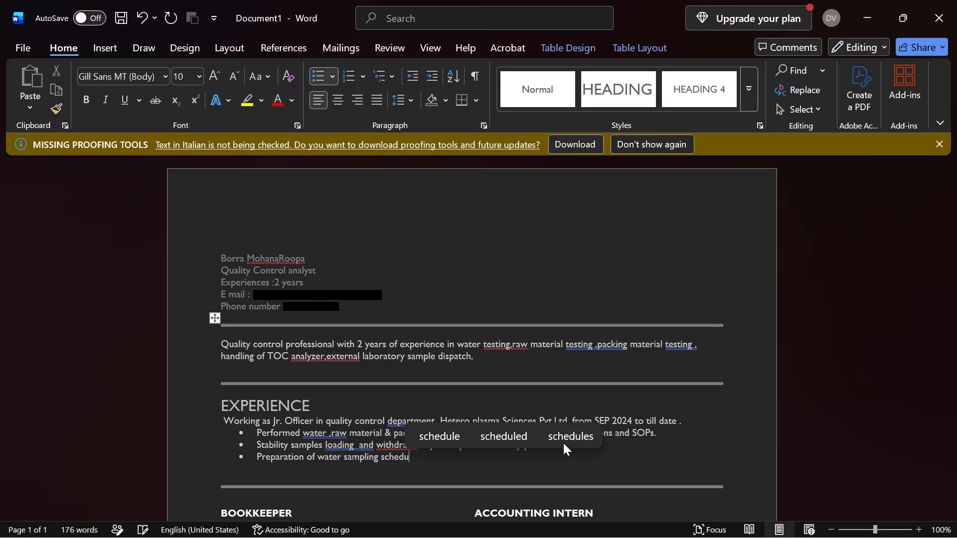
pyautogui.write('le')
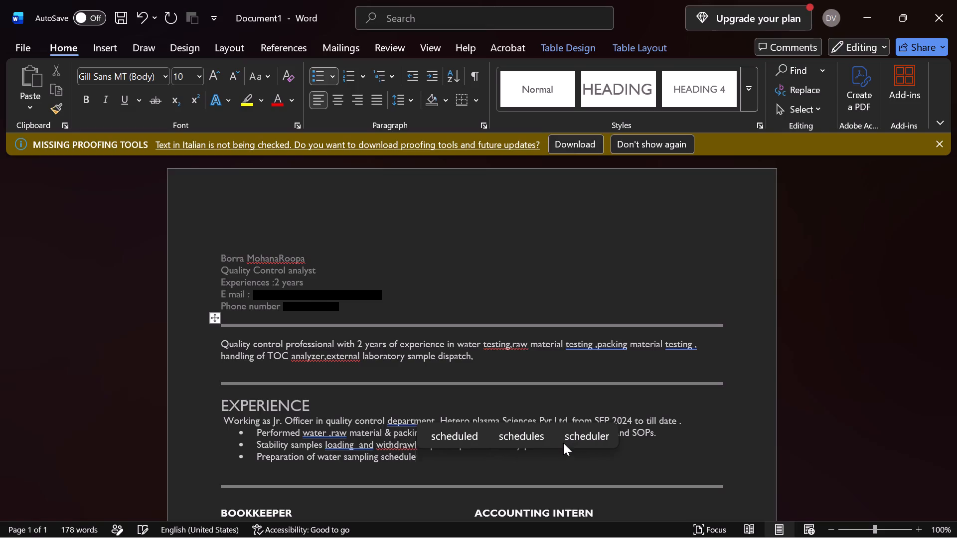
pyautogui.click(526, 441)
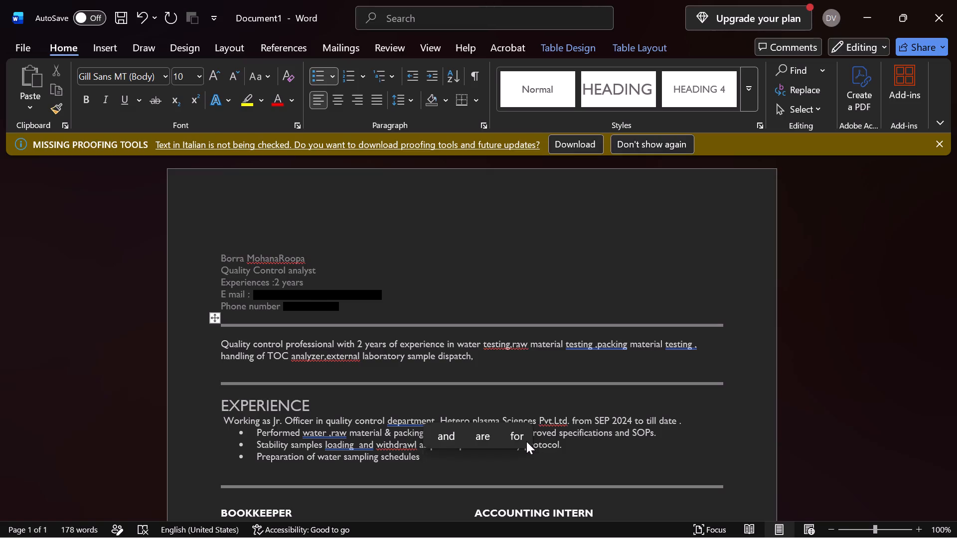
pyautogui.press('BackSpace')
pyautogui.press('BackSpace')
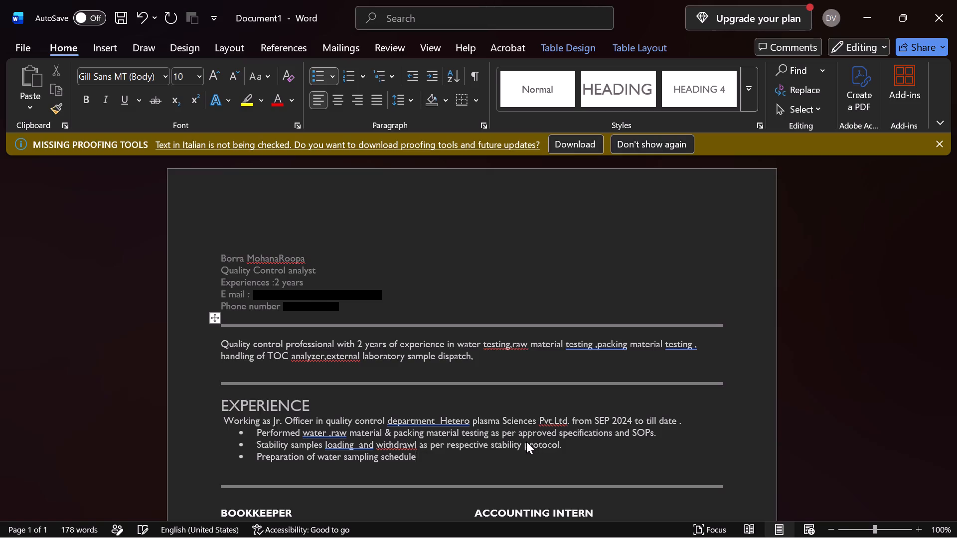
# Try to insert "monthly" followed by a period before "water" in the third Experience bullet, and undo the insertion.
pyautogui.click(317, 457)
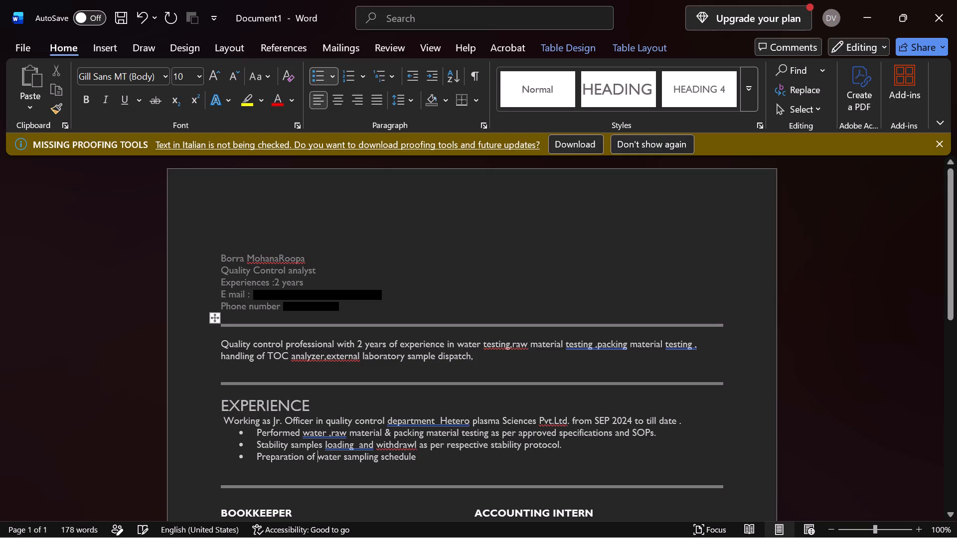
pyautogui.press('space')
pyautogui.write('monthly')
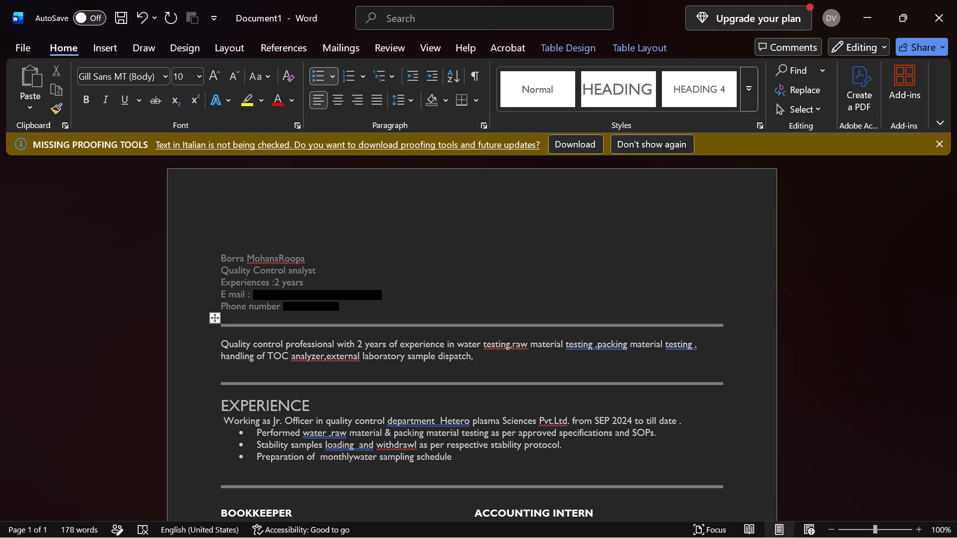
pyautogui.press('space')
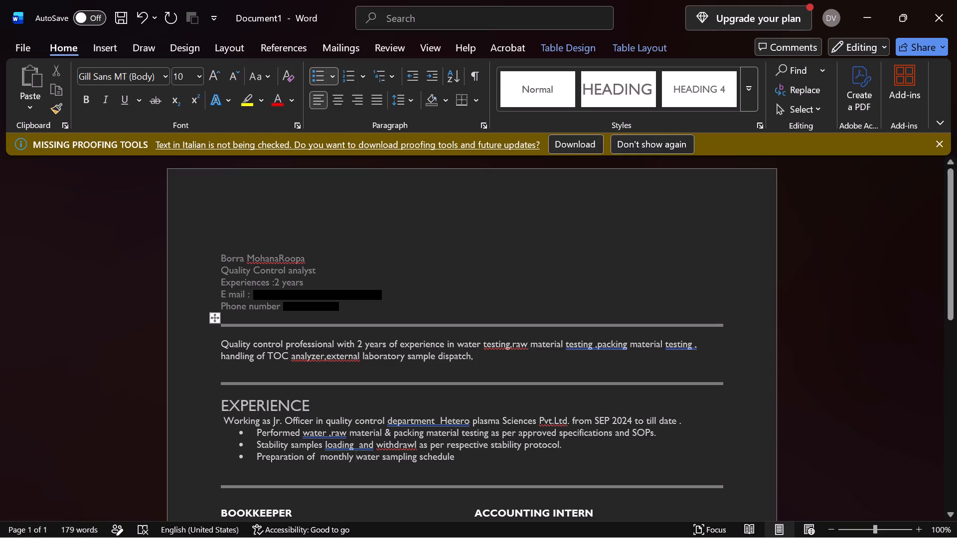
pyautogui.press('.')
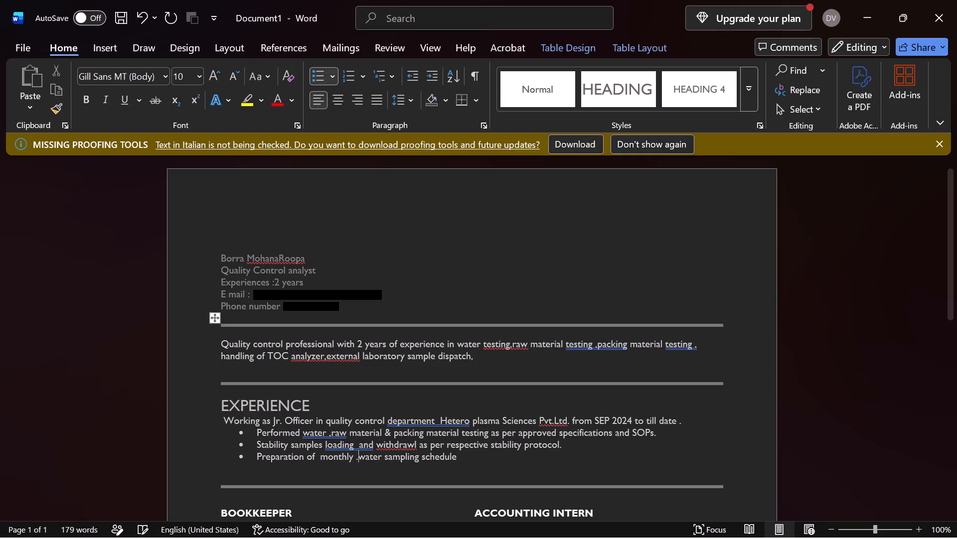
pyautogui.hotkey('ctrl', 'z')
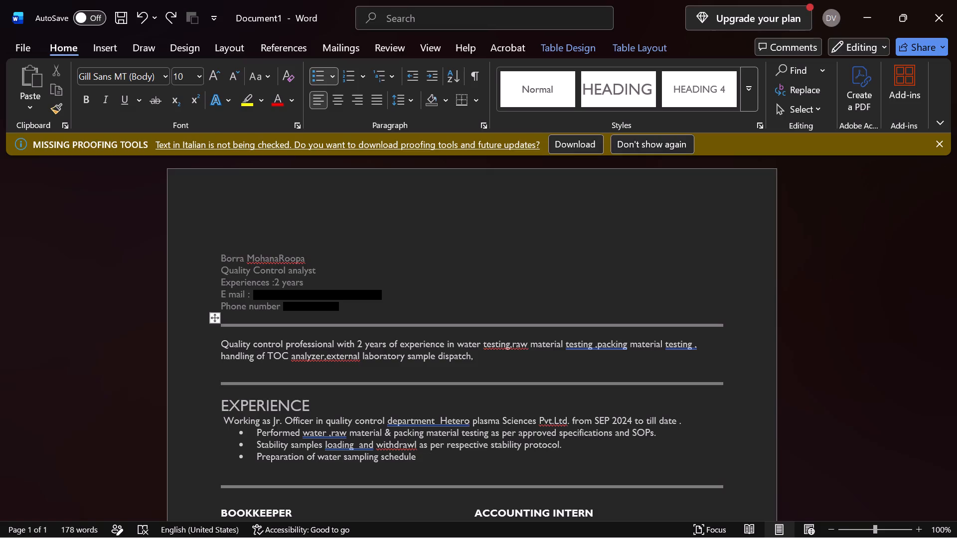
# End the third Experience bullet with a period after "schedule".
pyautogui.click(421, 457)
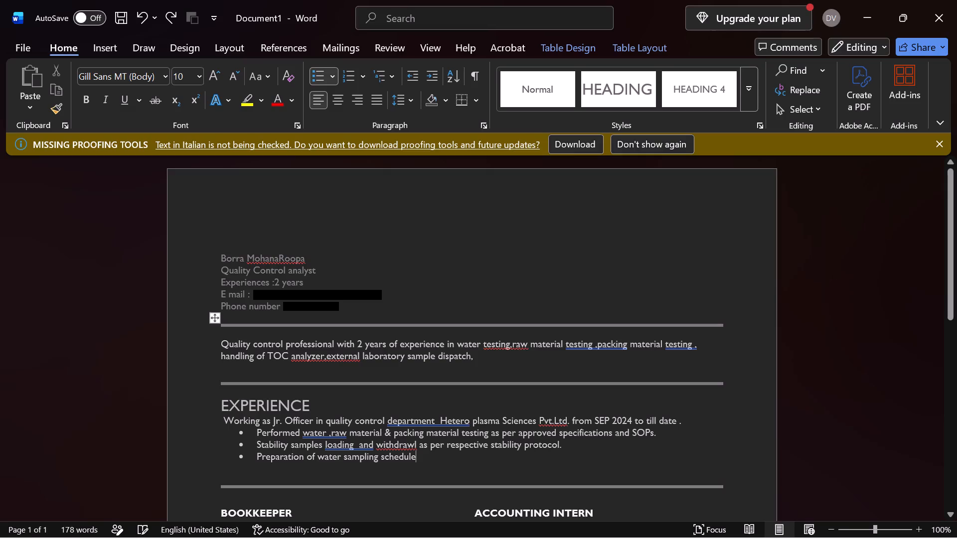
pyautogui.press('.')
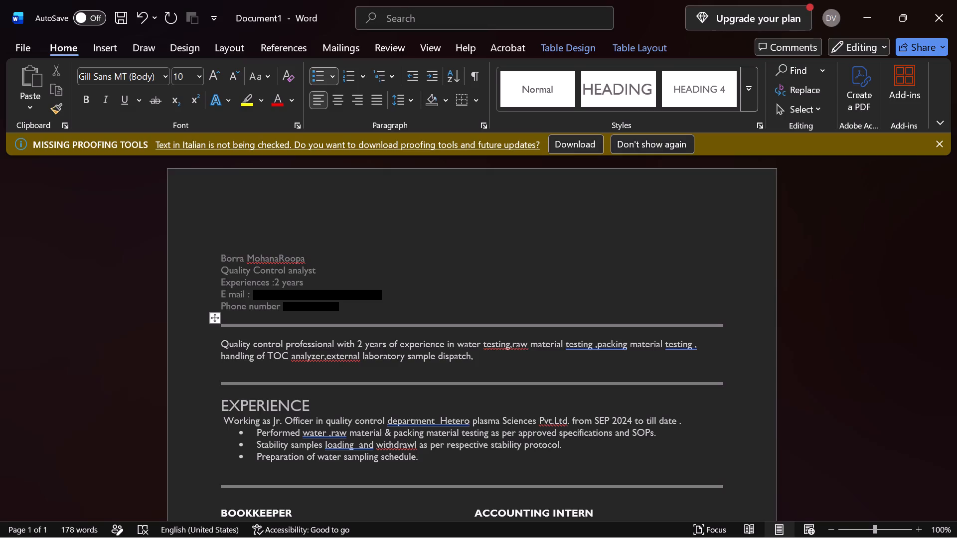
# Add a fourth Experience bullet reading "Preparation of COA." and start an empty bullet below it.
pyautogui.press('Return')
pyautogui.write('preparation of')
pyautogui.press('space')
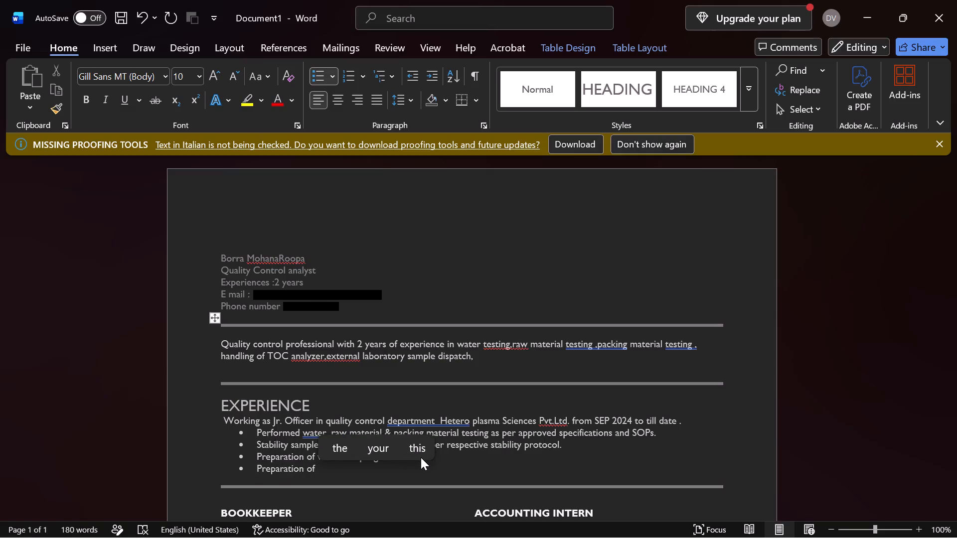
pyautogui.write('CO')
pyautogui.hotkey('shift', 'a')
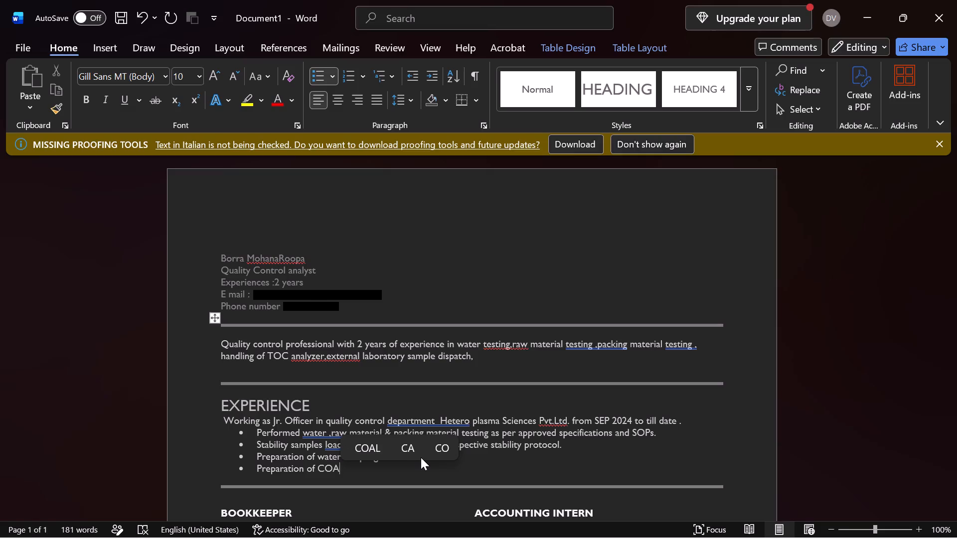
pyautogui.press('.')
pyautogui.press('Return')
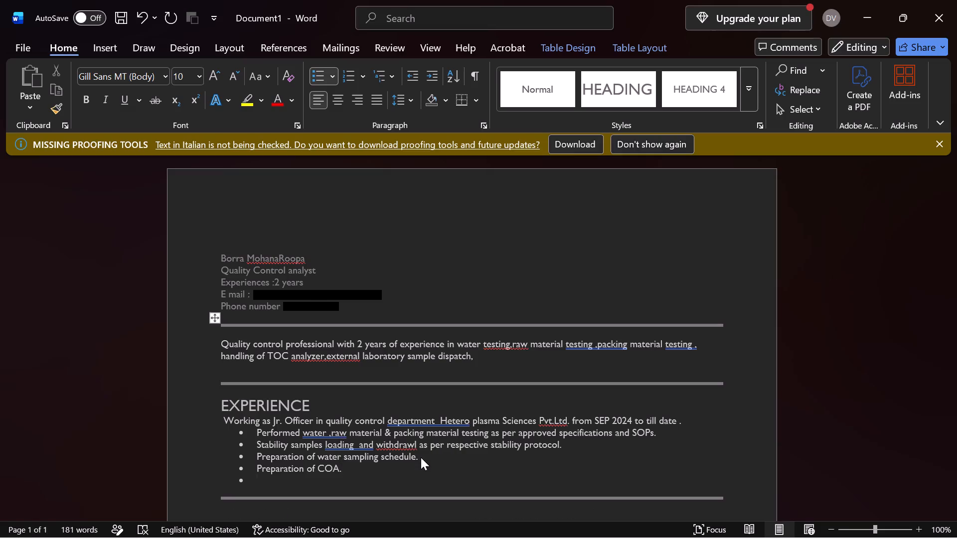
# Change "COA" to "COAs" in the fourth Experience bullet and add another empty bullet after it.
pyautogui.click(338, 467)
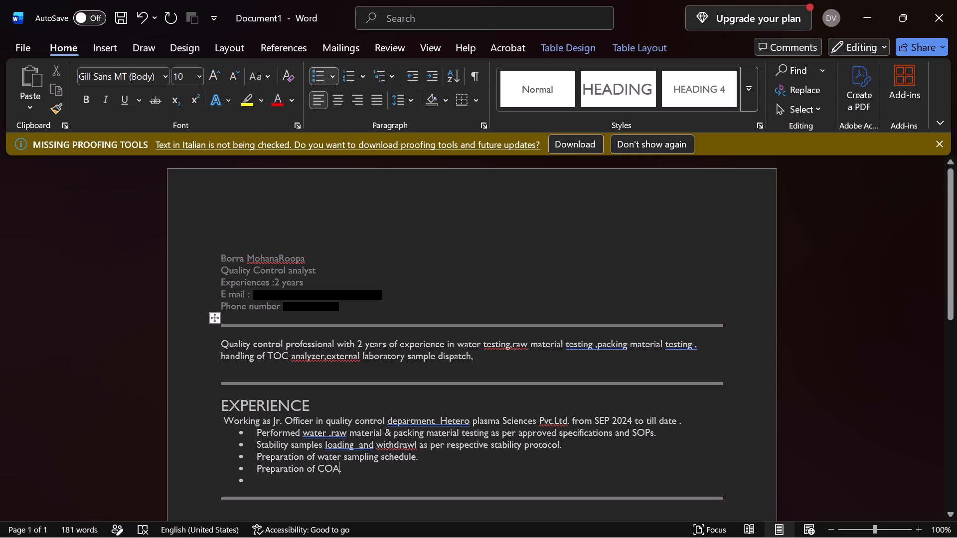
pyautogui.press('s')
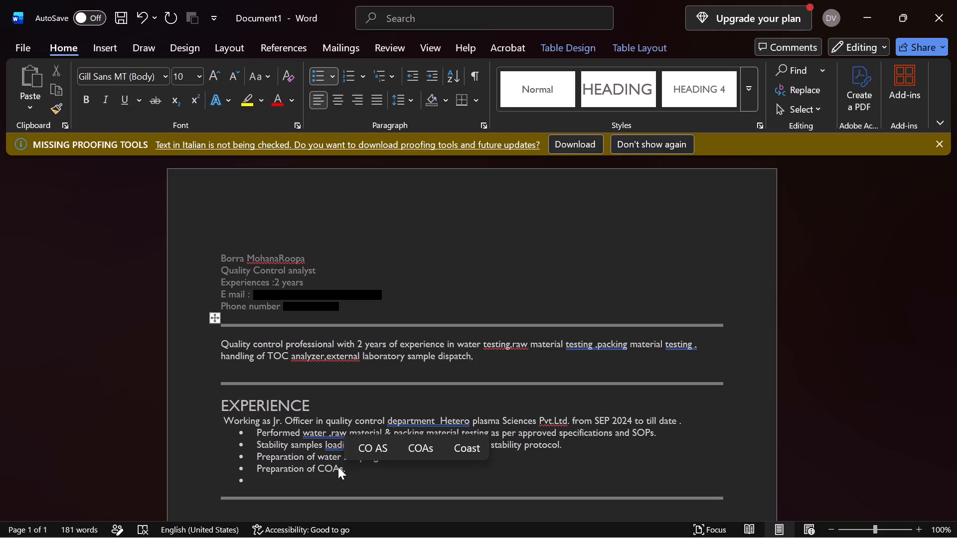
pyautogui.click(421, 446)
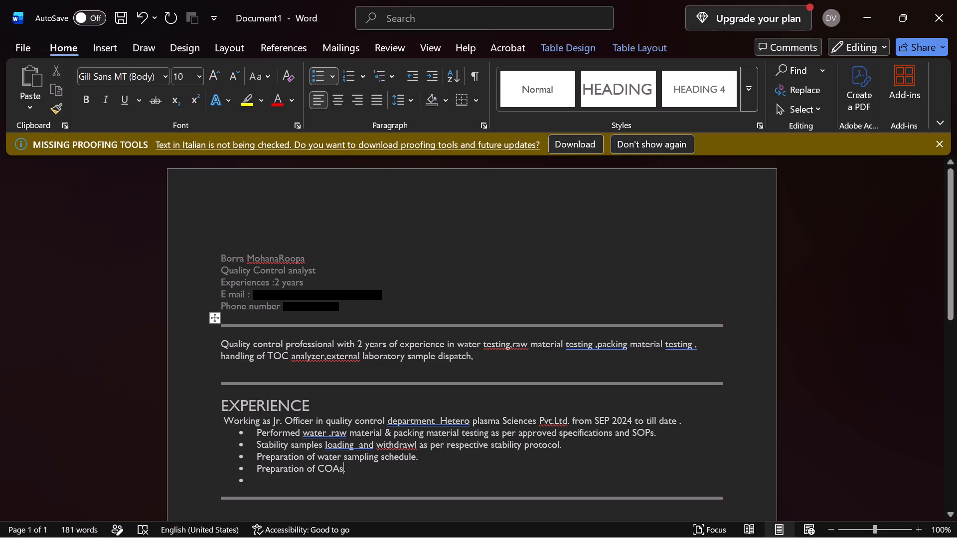
pyautogui.press('Right')
pyautogui.press('Return')
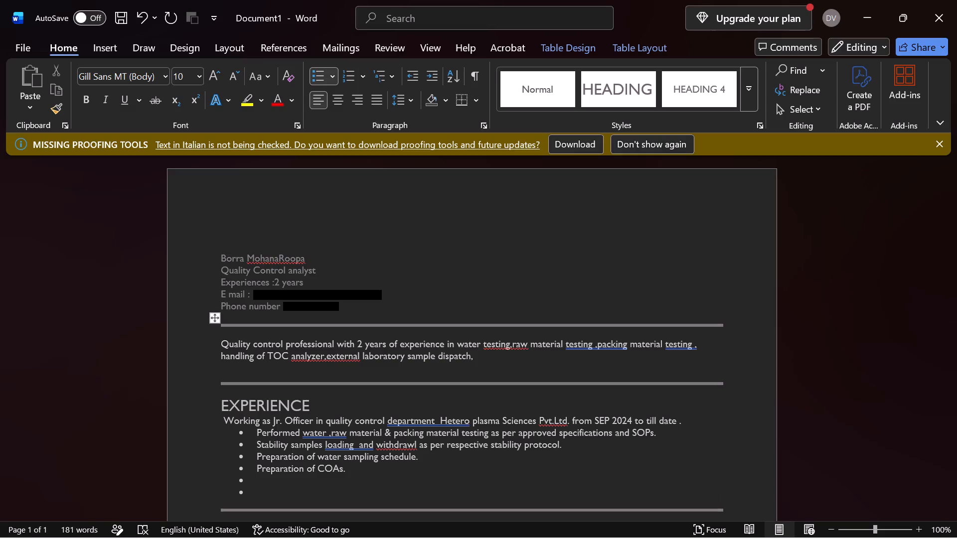
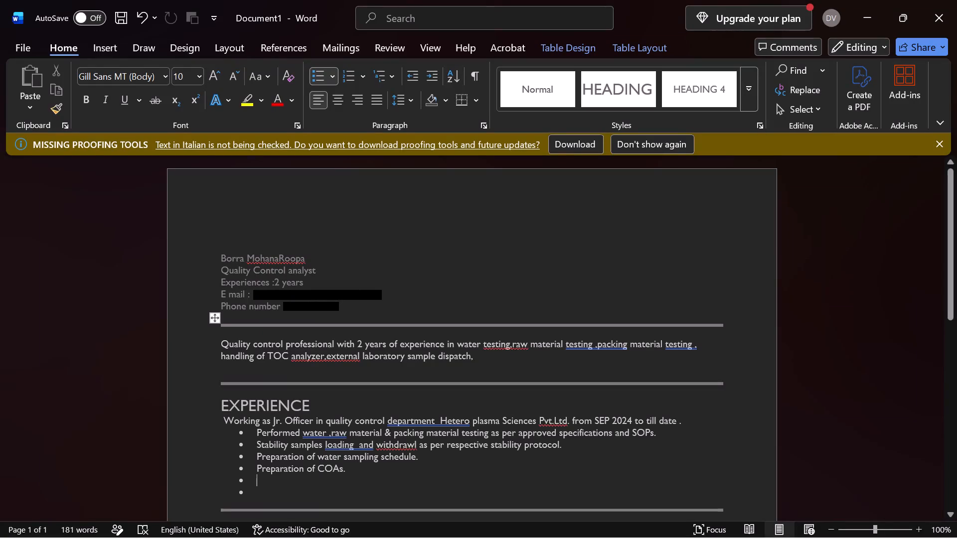
# Replace "Quality" at the start of the summary paragraph with "MSc.,".
pyautogui.doubleClick(228, 348)
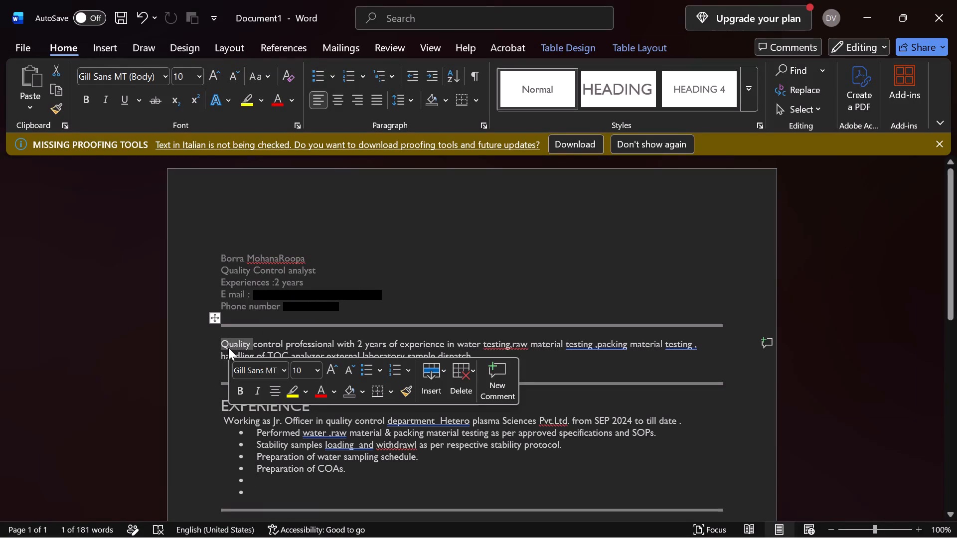
pyautogui.write('MSc')
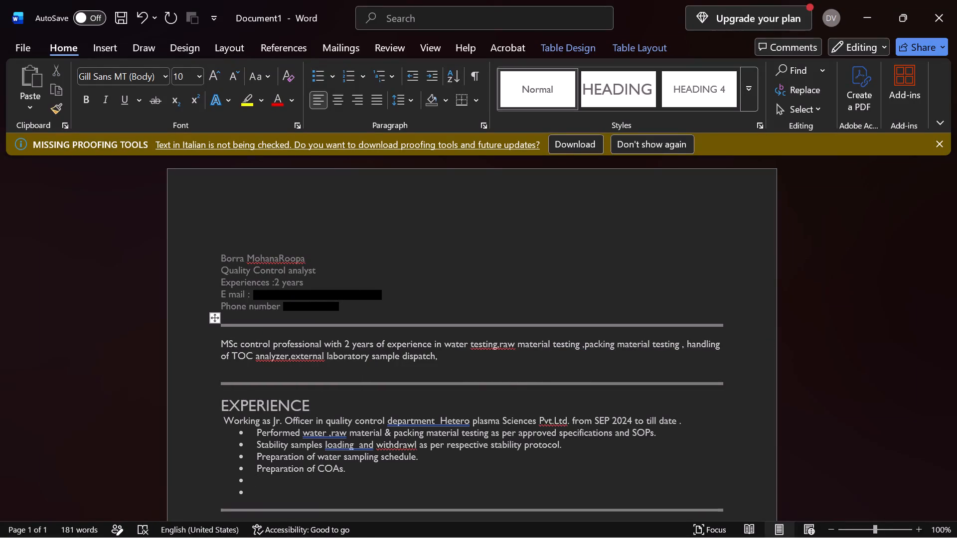
pyautogui.write('><')
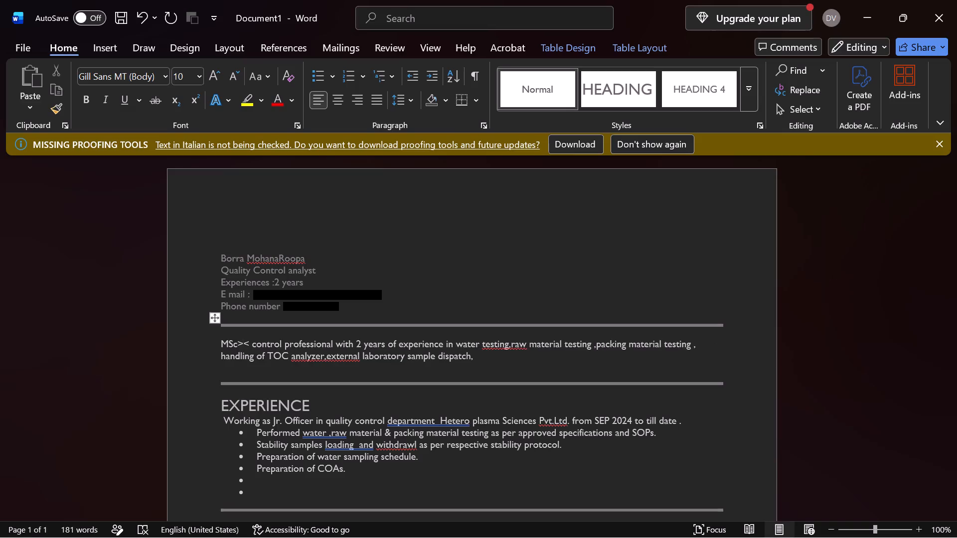
pyautogui.press('BackSpace')
pyautogui.press('BackSpace')
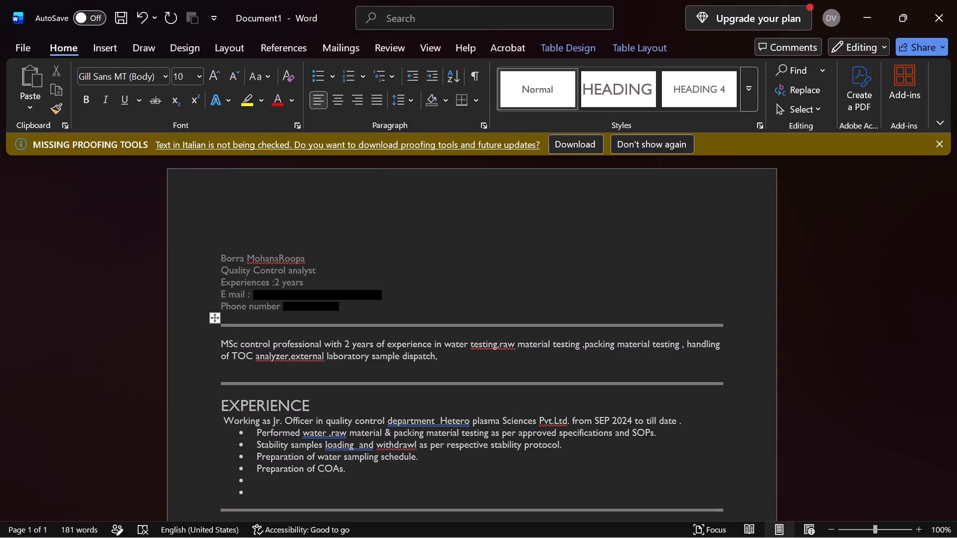
pyautogui.press(',')
pyautogui.press('BackSpace')
pyautogui.write('.,')
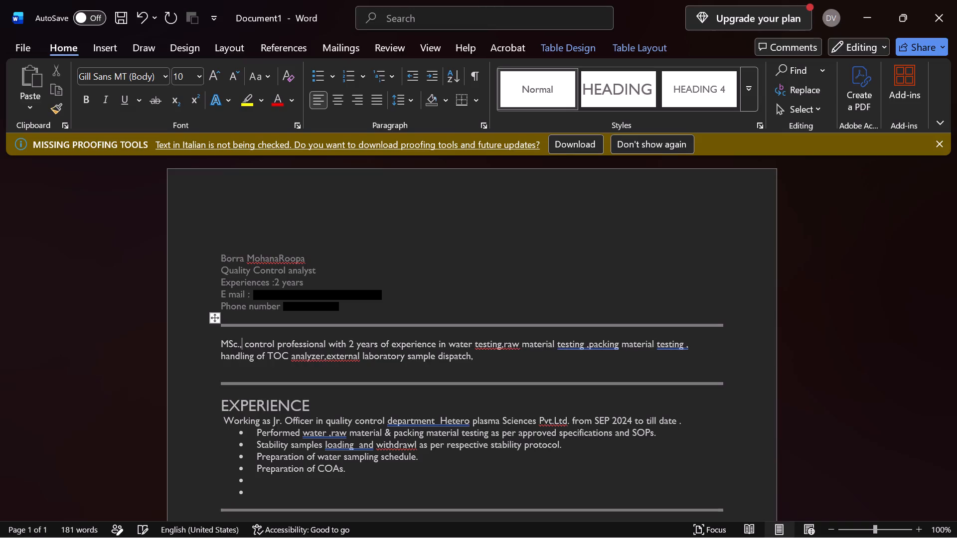
# Add "Analytical chemistry graduate" after "MSc.," in the summary paragraph.
pyautogui.press('space')
pyautogui.write('An')
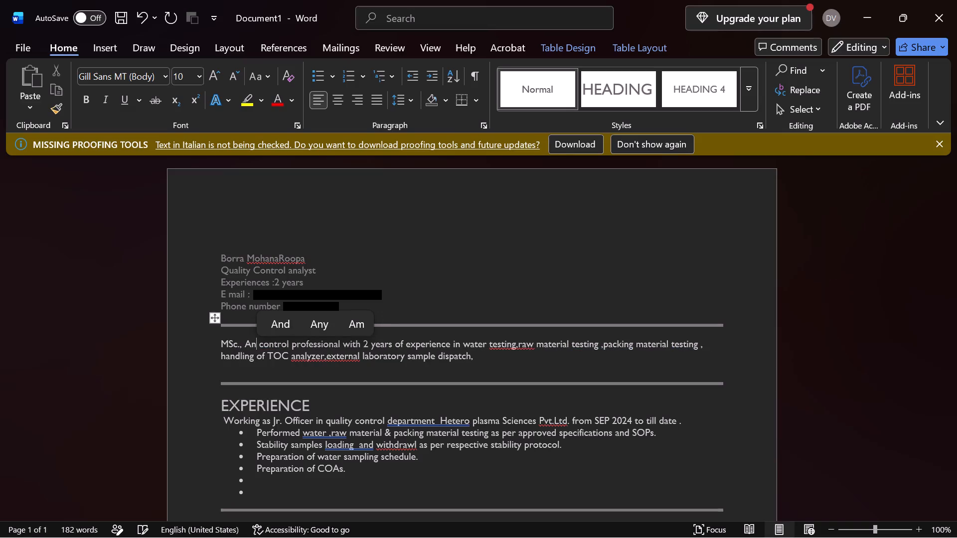
pyautogui.write('alytical')
pyautogui.press('space')
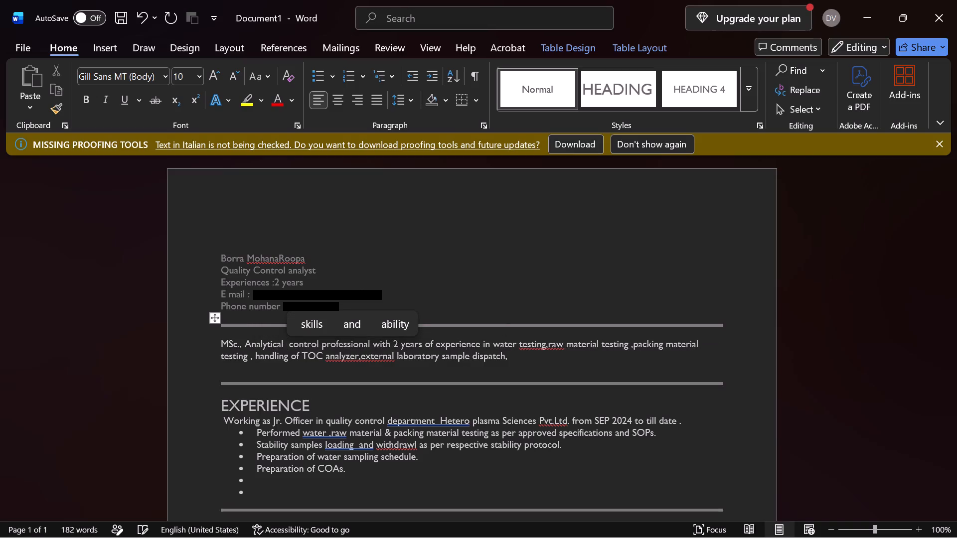
pyautogui.press('c')
pyautogui.write('he')
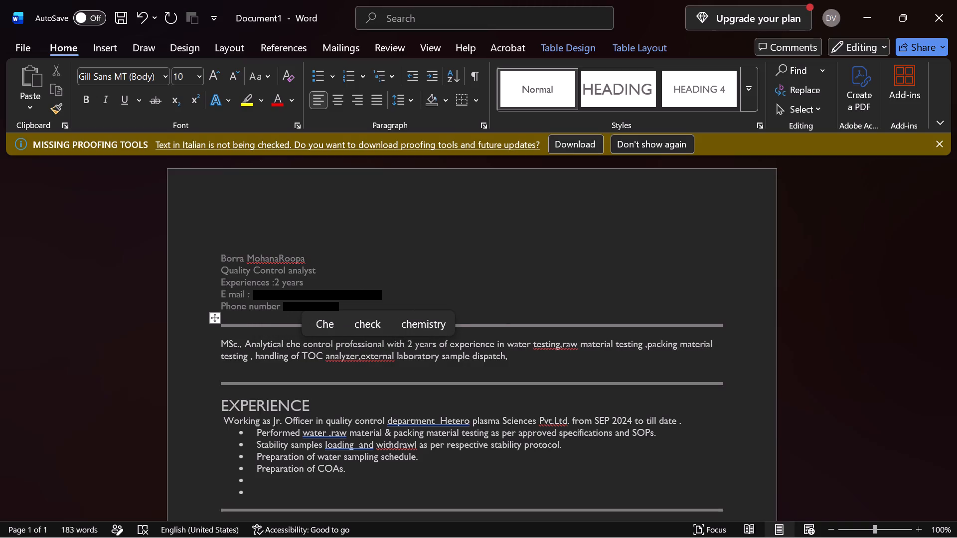
pyautogui.write('mistry')
pyautogui.press('space')
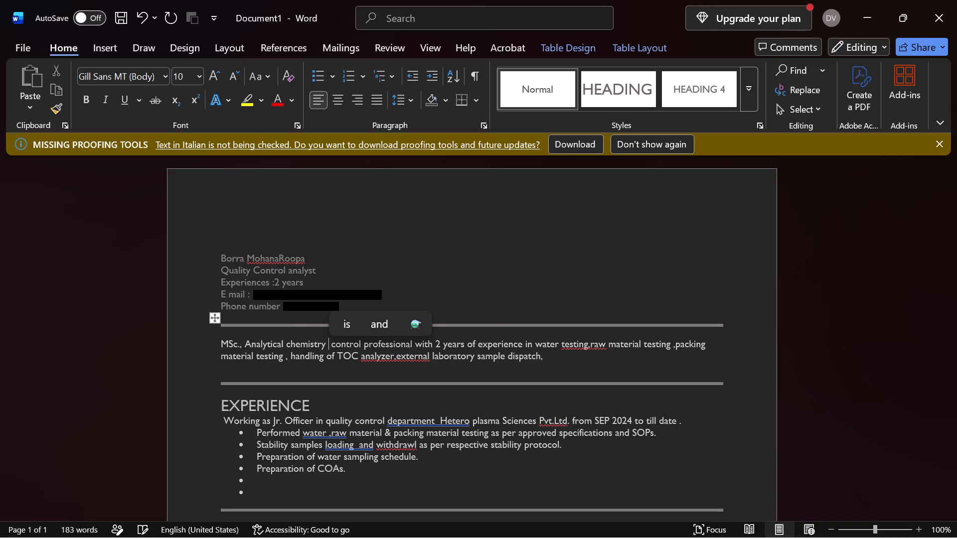
pyautogui.write('graduate')
pyautogui.press('space')
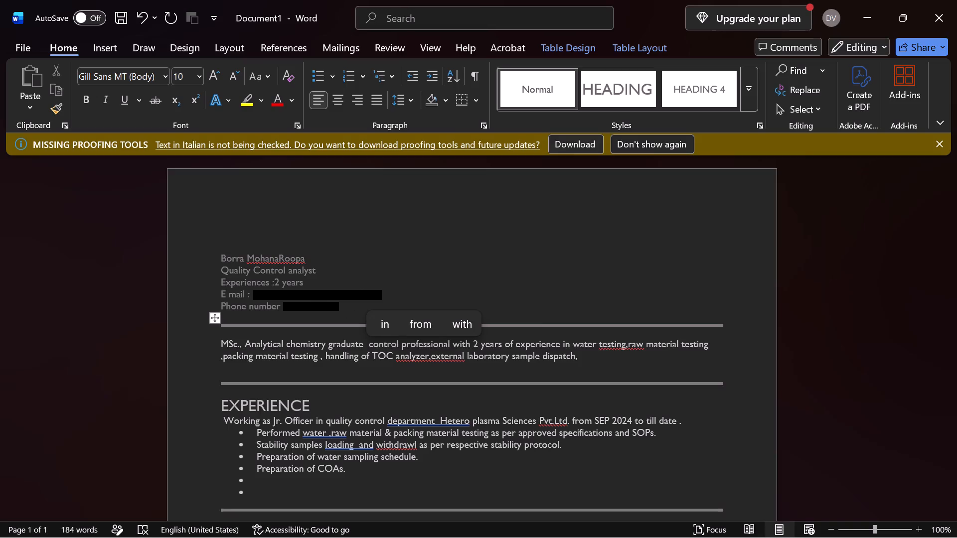
# Continue the summary after "graduate" with "with 2 yrars of".
pyautogui.press('w')
pyautogui.write('ith 2 yw')
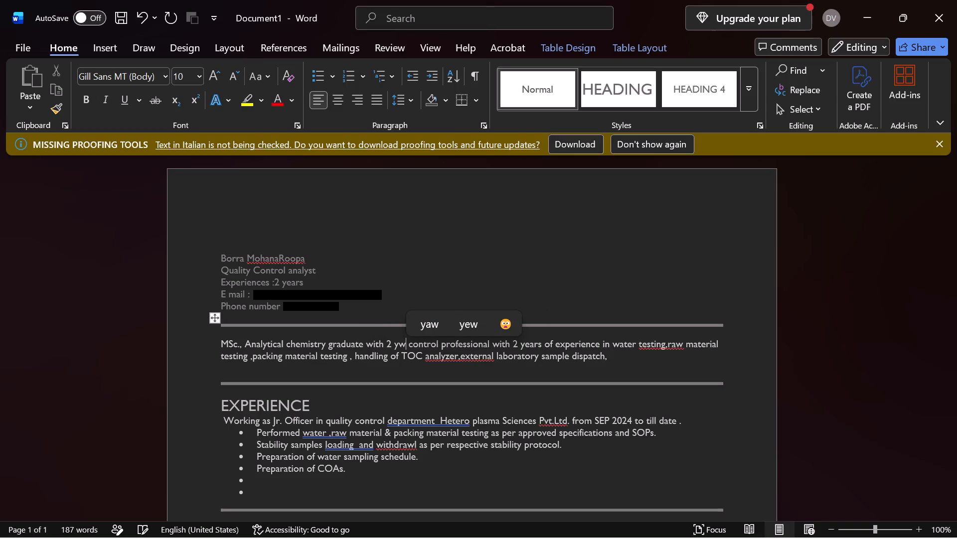
pyautogui.press('BackSpace')
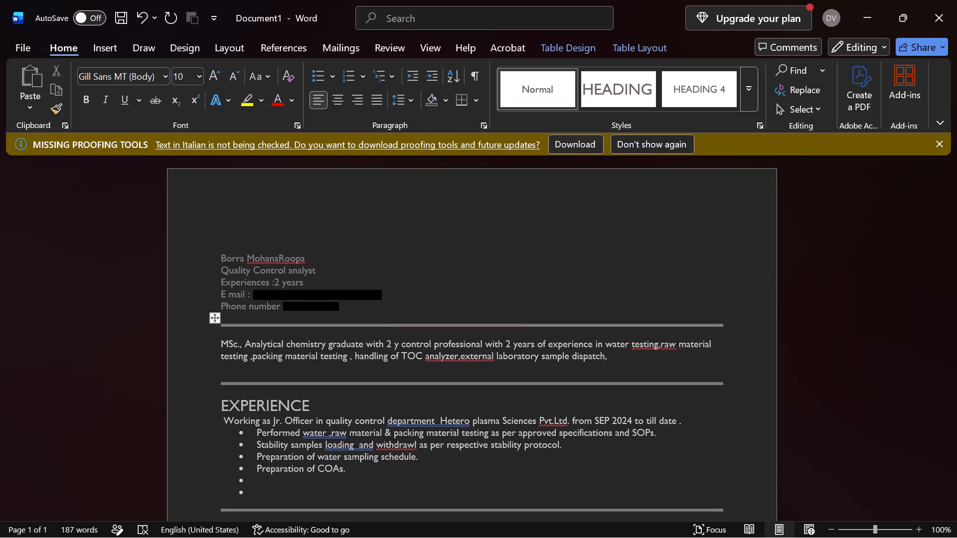
pyautogui.write('rat')
pyautogui.press('BackSpace')
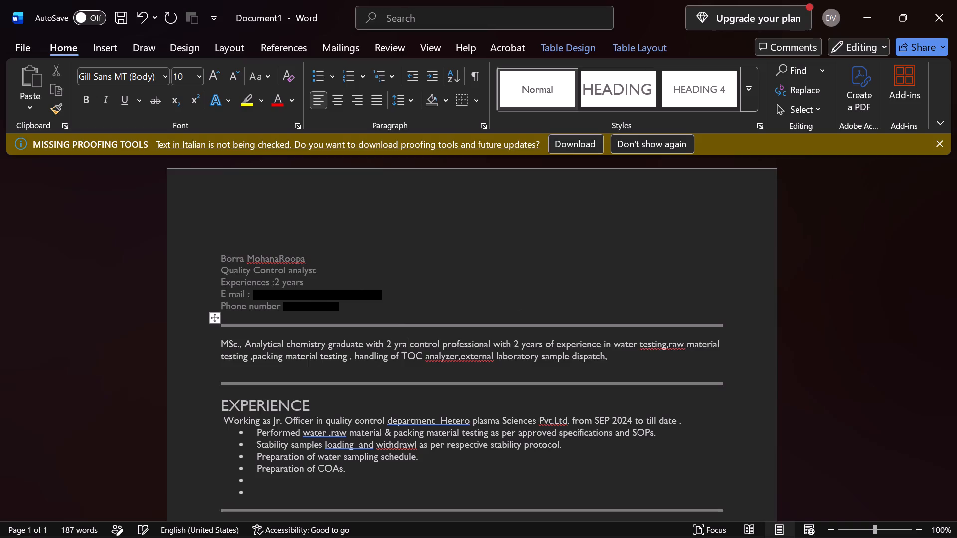
pyautogui.write('rs of w')
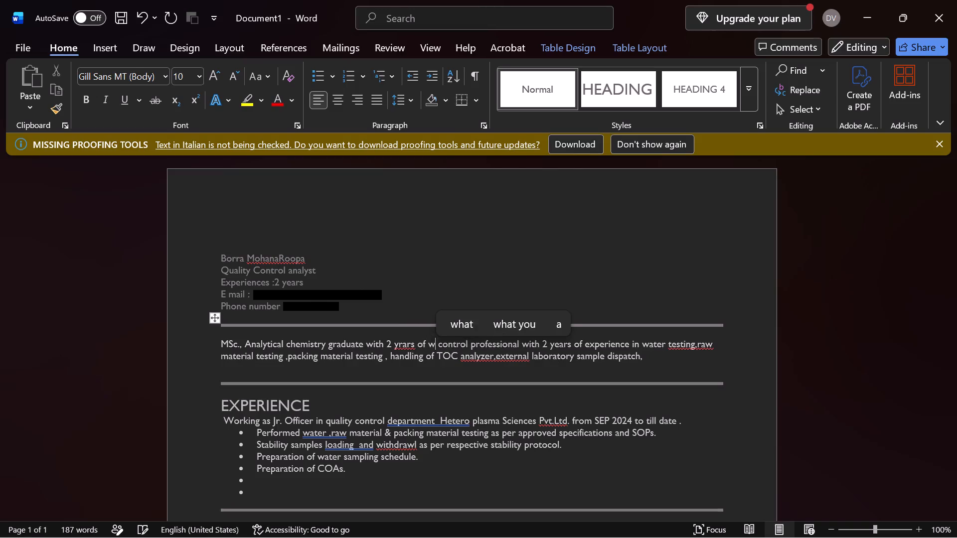
pyautogui.press('BackSpace')
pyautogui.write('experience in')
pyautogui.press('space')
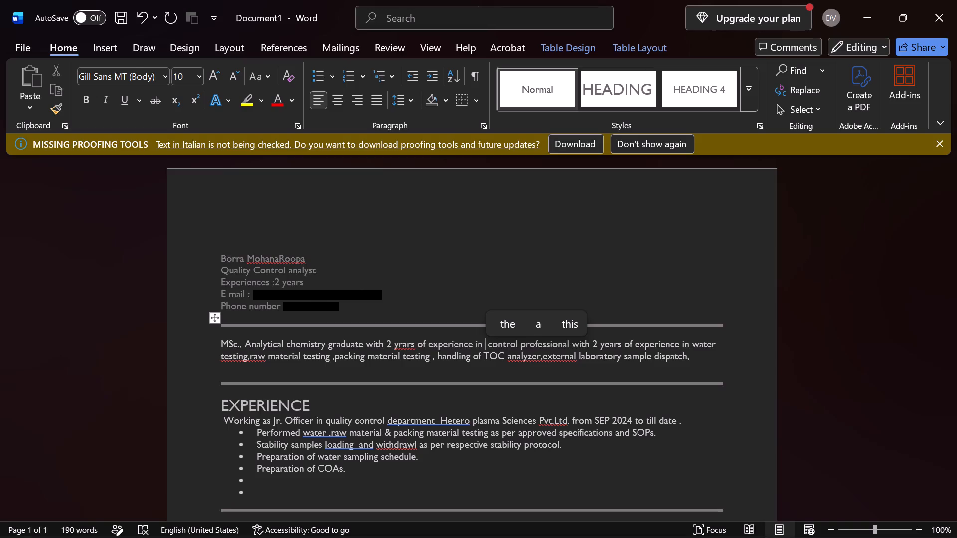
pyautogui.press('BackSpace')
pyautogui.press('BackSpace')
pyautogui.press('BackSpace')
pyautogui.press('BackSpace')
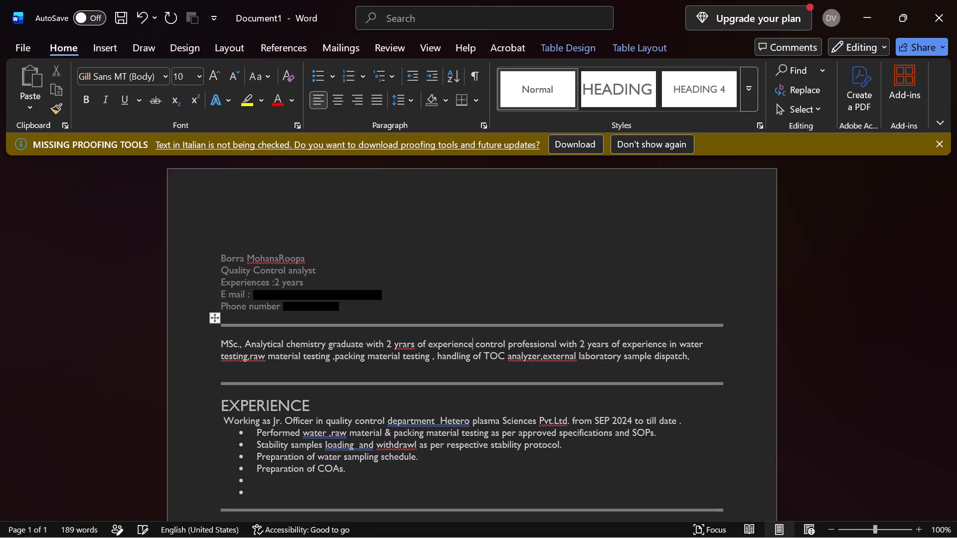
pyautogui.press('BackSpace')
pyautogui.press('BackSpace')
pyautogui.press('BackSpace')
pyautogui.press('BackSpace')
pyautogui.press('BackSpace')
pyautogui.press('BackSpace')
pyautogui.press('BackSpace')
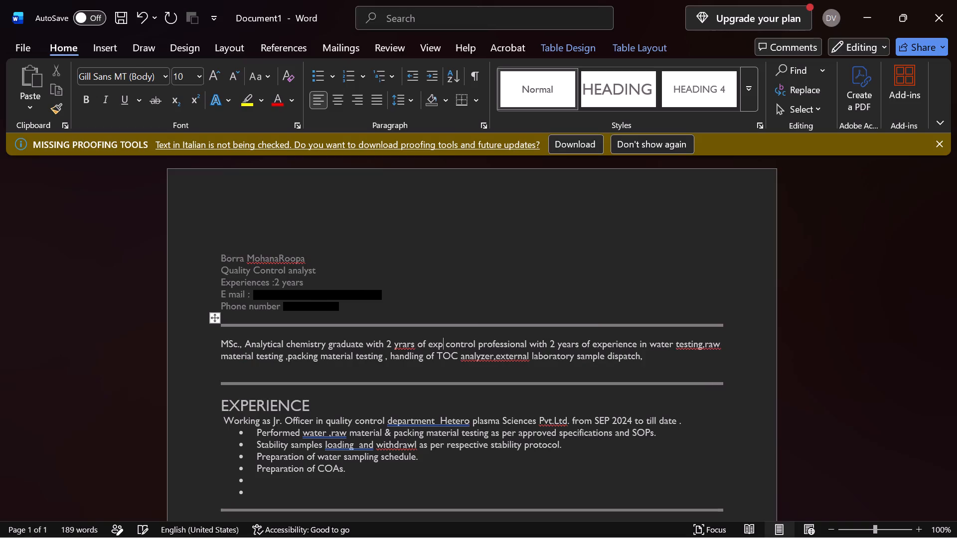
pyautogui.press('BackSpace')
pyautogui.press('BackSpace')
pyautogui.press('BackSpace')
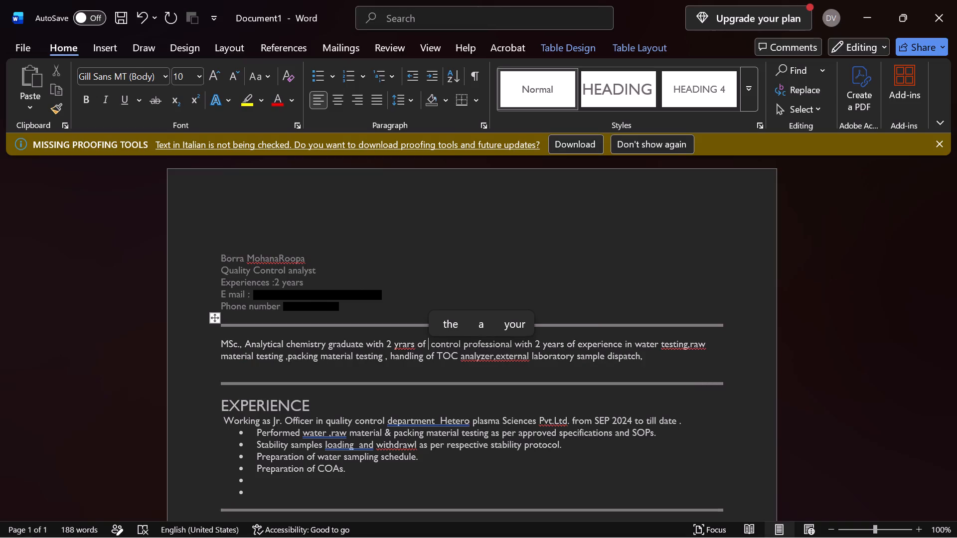
# Add "pharmaceutical quality control experience in raw material" after "with 2 yrars of" in the summary.
pyautogui.write('pharmaceutical')
pyautogui.press('space')
pyautogui.write('quality cony')
pyautogui.press('BackSpace')
pyautogui.write('trol')
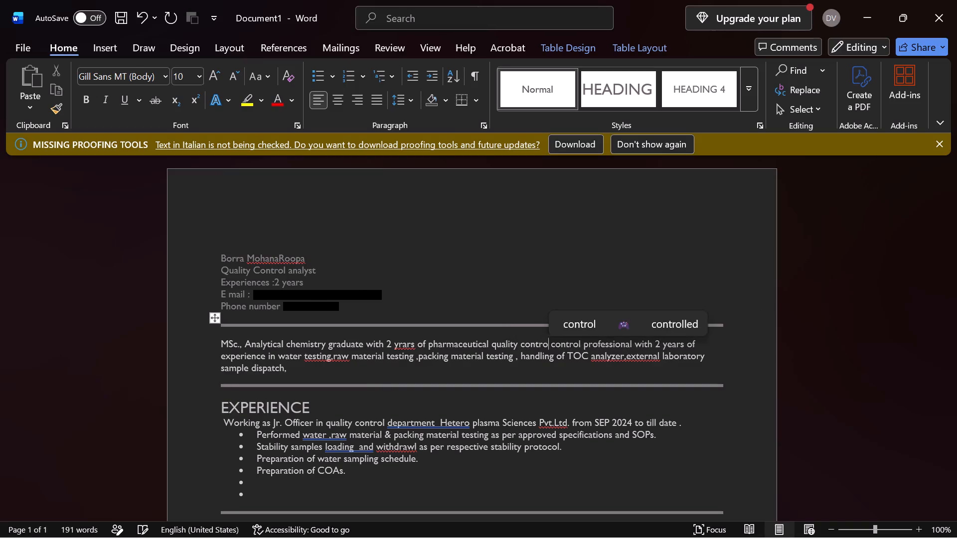
pyautogui.press('space')
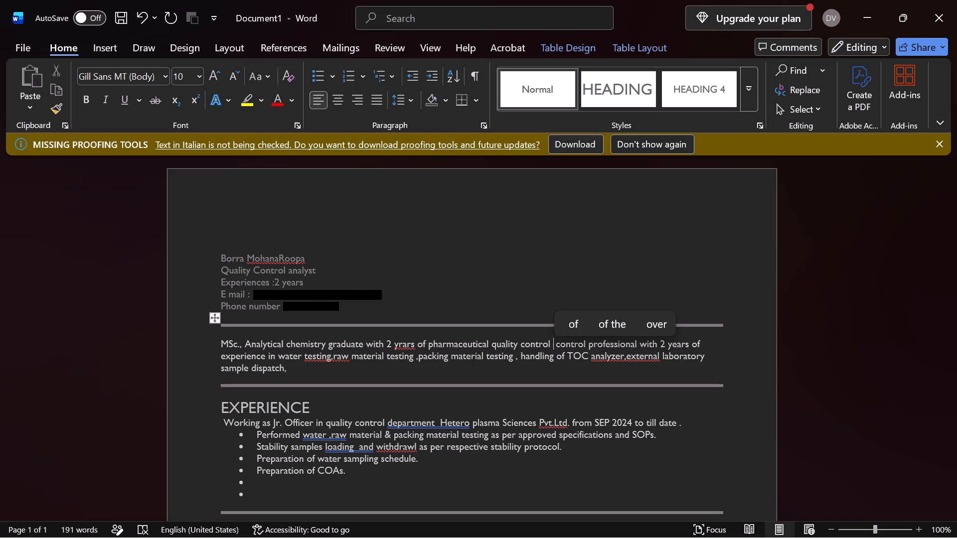
pyautogui.write('experience in')
pyautogui.press('space')
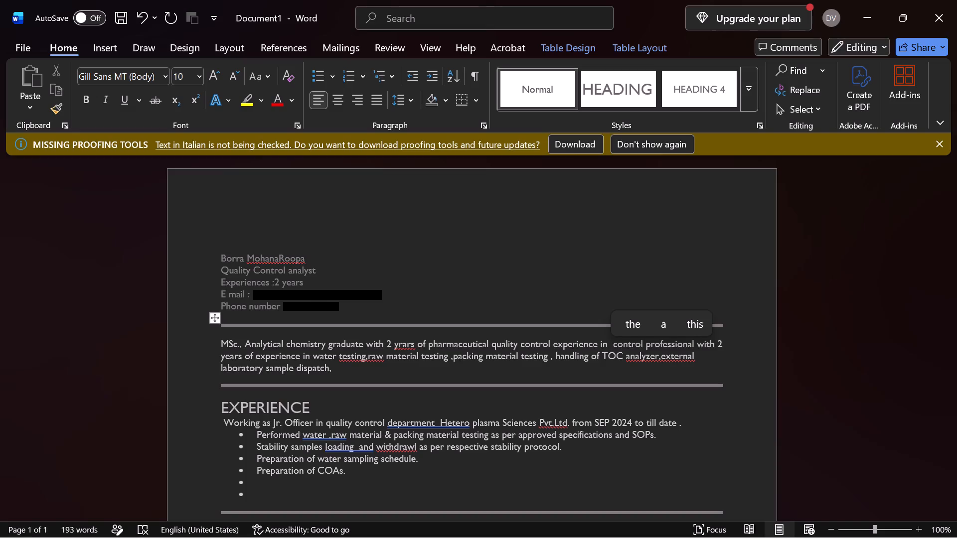
pyautogui.write('raw material')
pyautogui.press('space')
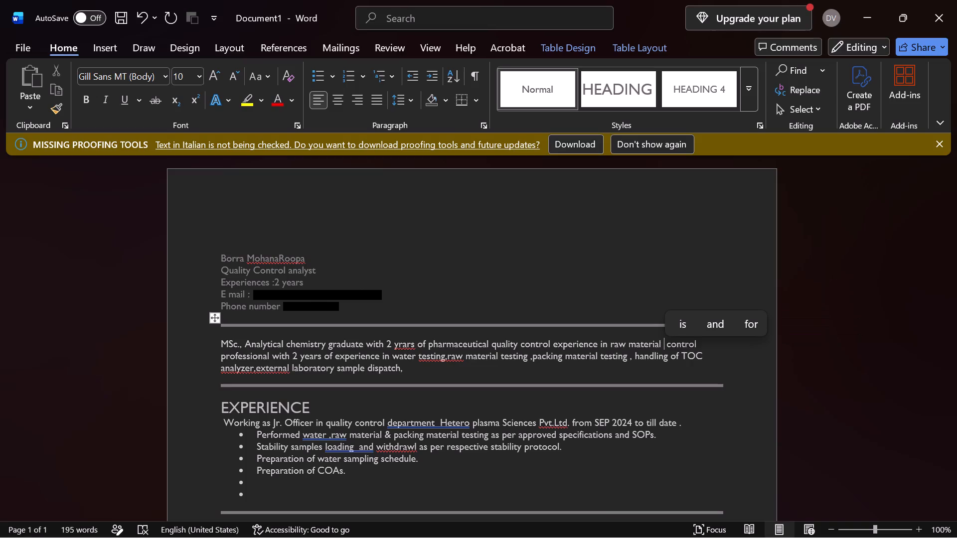
# Capitalize "raw" as "Raw" in the newly added summary phrase.
pyautogui.press('Left')
pyautogui.press('Left')
pyautogui.press('Left')
pyautogui.press('Left')
pyautogui.press('Left')
pyautogui.press('Left')
pyautogui.press('Left')
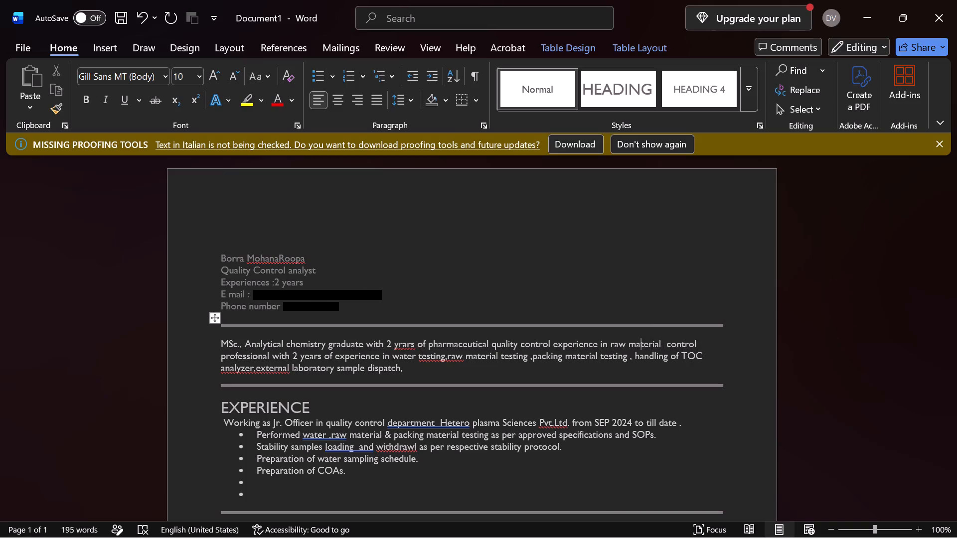
pyautogui.press('Left')
pyautogui.press('Left')
pyautogui.press('Left')
pyautogui.press('Left')
pyautogui.press('Left')
pyautogui.press('BackSpace')
pyautogui.press('r')
pyautogui.press('BackSpace')
pyautogui.write('R')
pyautogui.press('space')
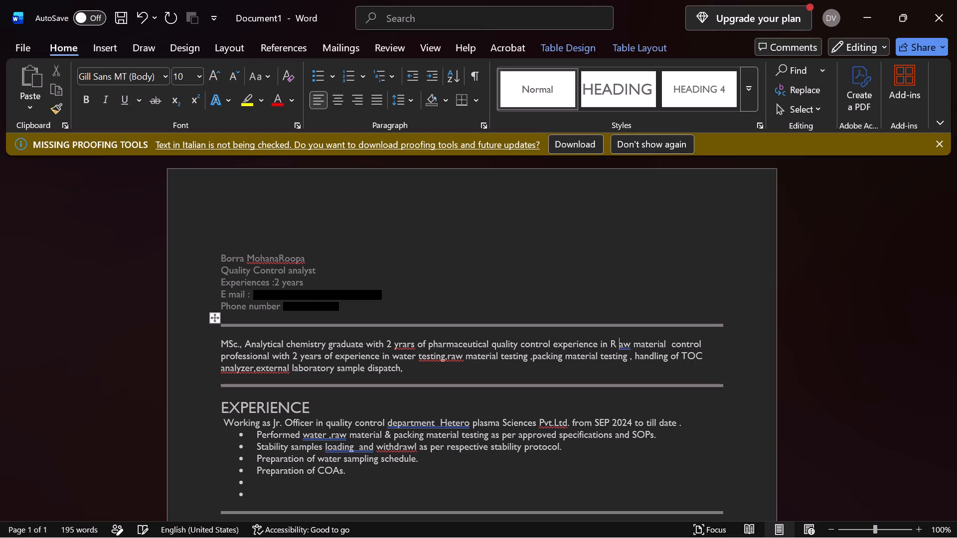
pyautogui.press('BackSpace')
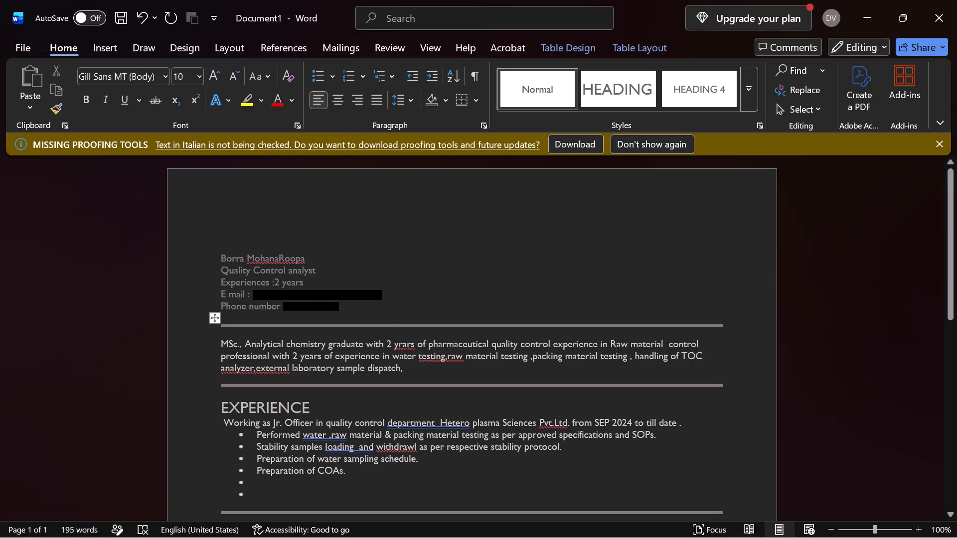
# Add "and packing material testing,water testing" after "Raw material" in the summary paragraph.
pyautogui.press('Right')
pyautogui.press('Right')
pyautogui.press('Right')
pyautogui.press('Right')
pyautogui.press('Right')
pyautogui.press('Right')
pyautogui.press('Right')
pyautogui.press('Right')
pyautogui.press('Right')
pyautogui.press('Right')
pyautogui.press('Right')
pyautogui.press('Right')
pyautogui.write('and packing matreio')
pyautogui.press('BackSpace')
pyautogui.write('ak')
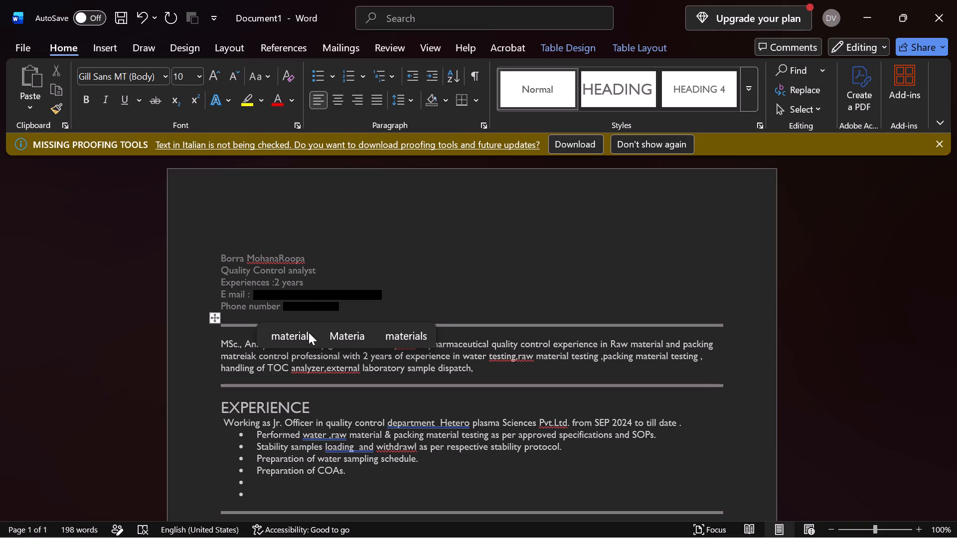
pyautogui.click(290, 339)
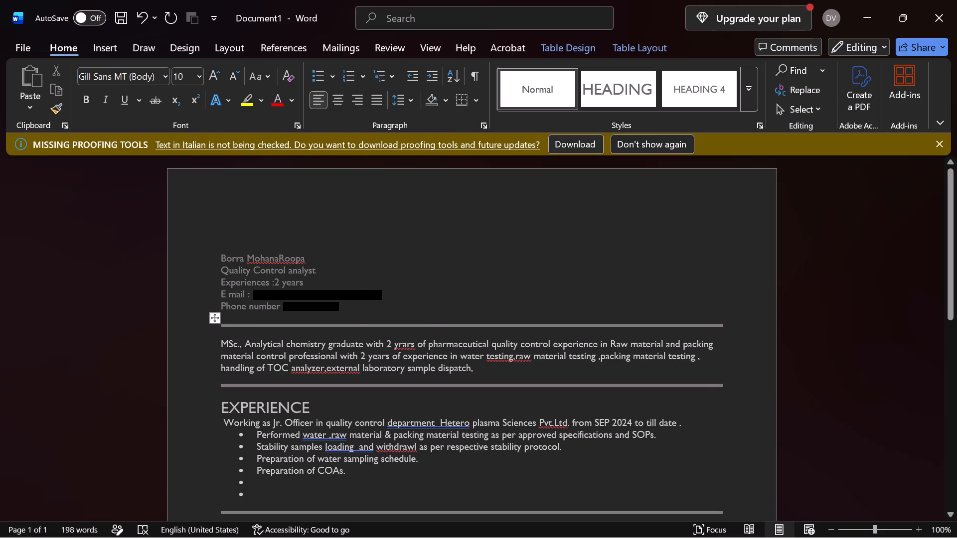
pyautogui.press('space')
pyautogui.write('testing')
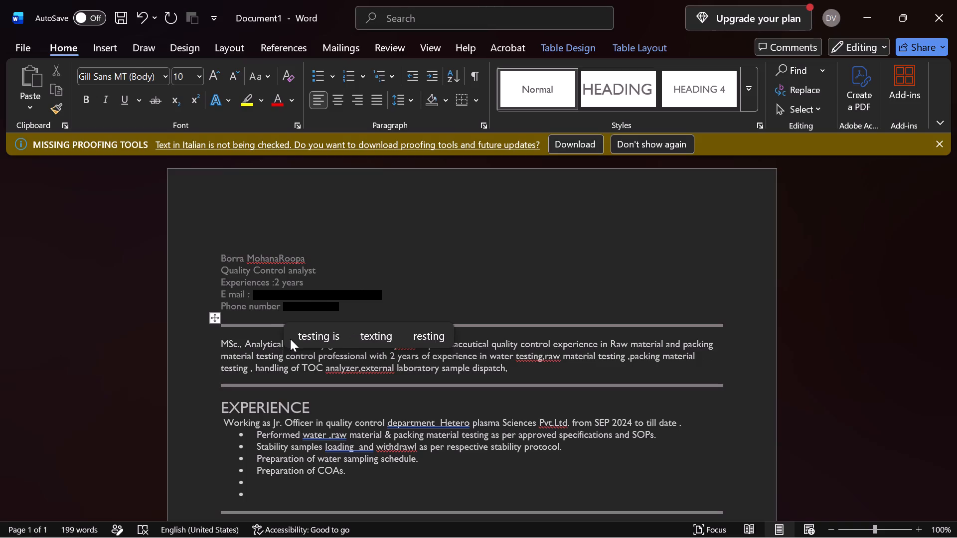
pyautogui.press(',')
pyautogui.write('water testing')
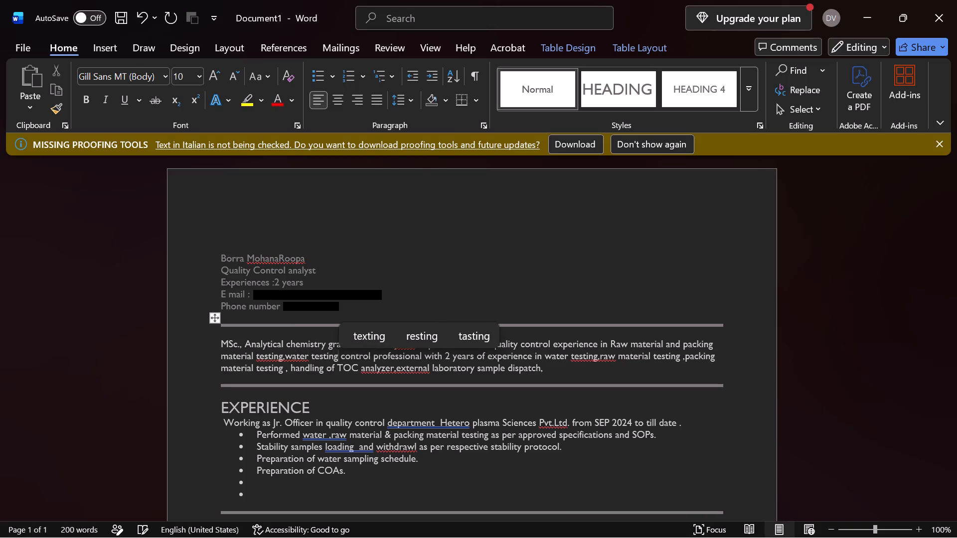
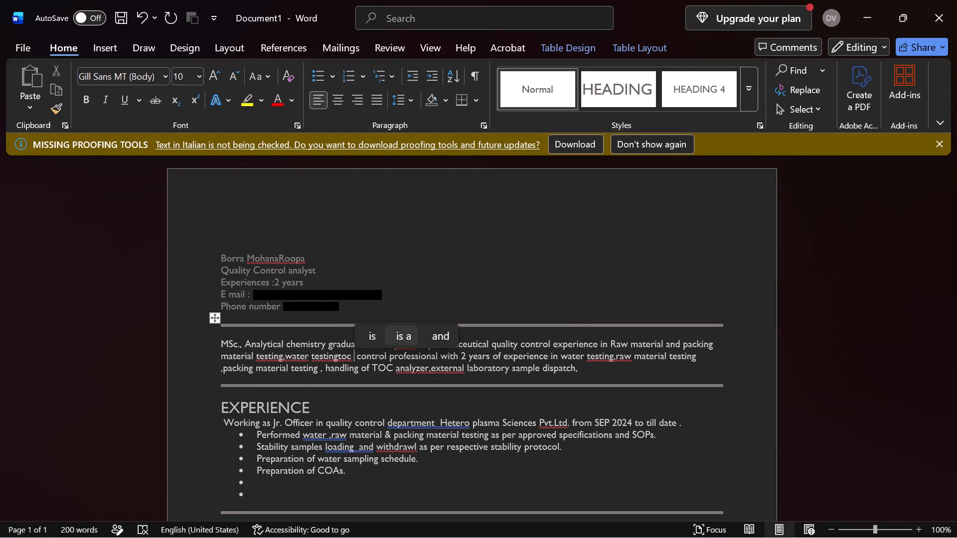
# Delete the stray "toc" and its space after "water testing" in the summary paragraph.
pyautogui.press('BackSpace')
pyautogui.press('BackSpace')
pyautogui.press('BackSpace')
pyautogui.press('BackSpace')
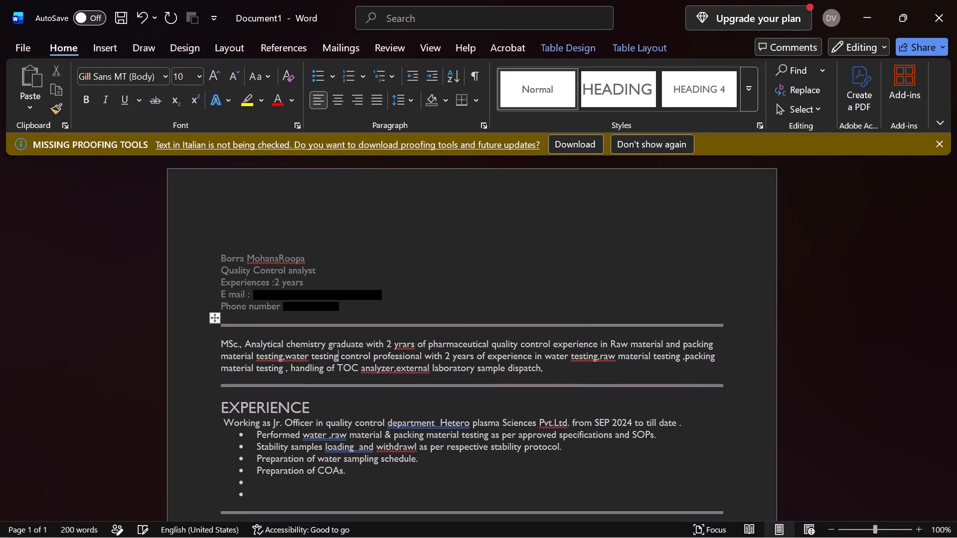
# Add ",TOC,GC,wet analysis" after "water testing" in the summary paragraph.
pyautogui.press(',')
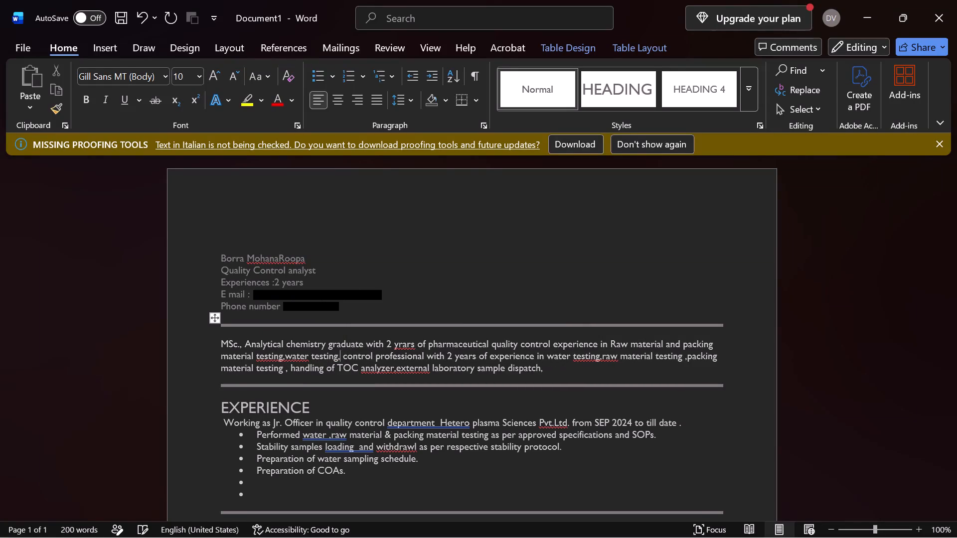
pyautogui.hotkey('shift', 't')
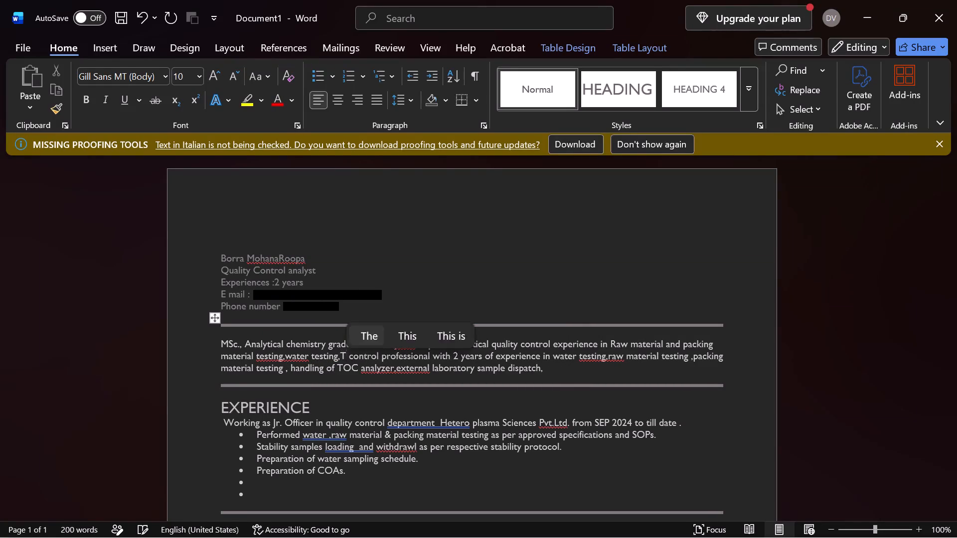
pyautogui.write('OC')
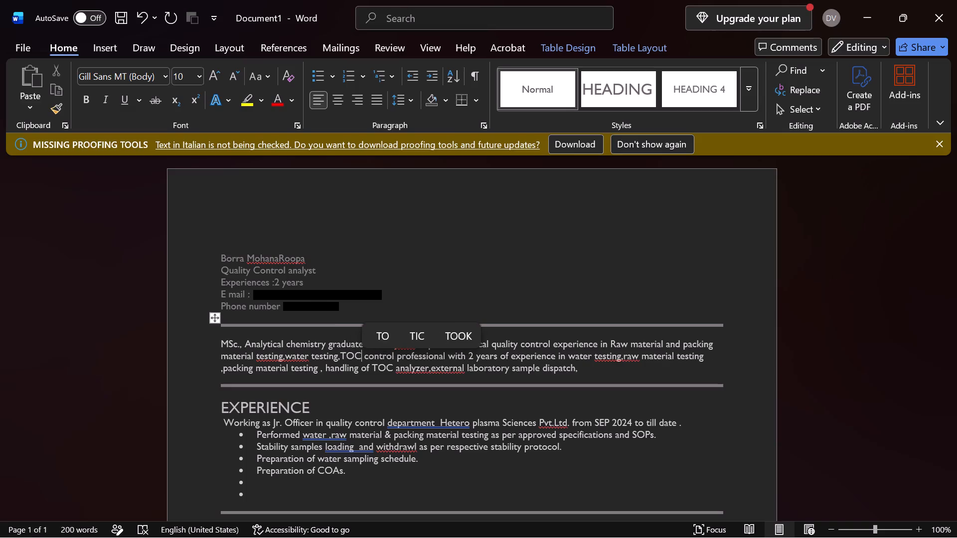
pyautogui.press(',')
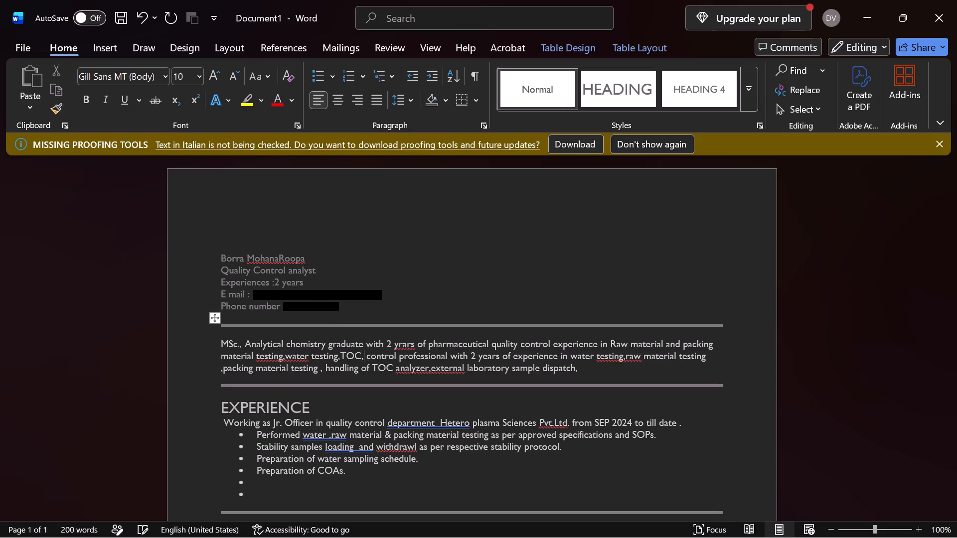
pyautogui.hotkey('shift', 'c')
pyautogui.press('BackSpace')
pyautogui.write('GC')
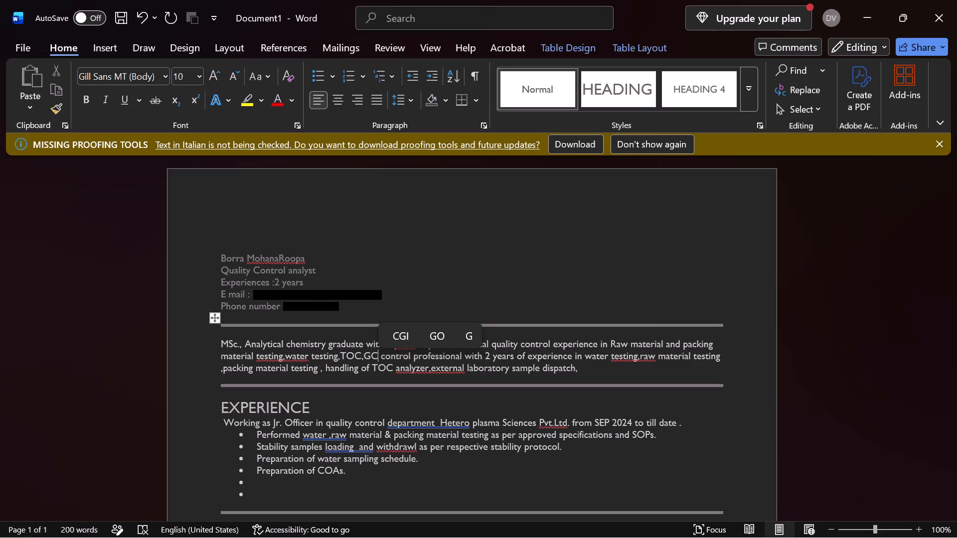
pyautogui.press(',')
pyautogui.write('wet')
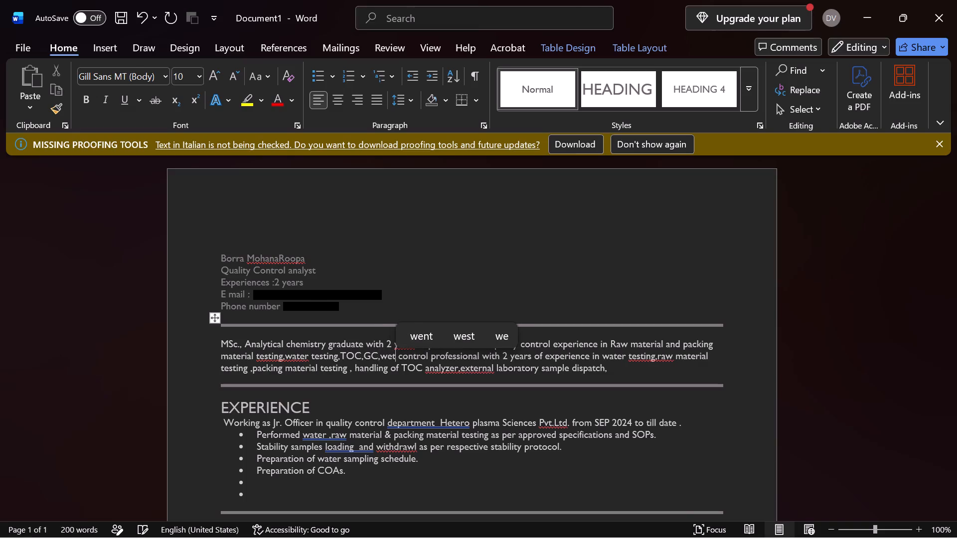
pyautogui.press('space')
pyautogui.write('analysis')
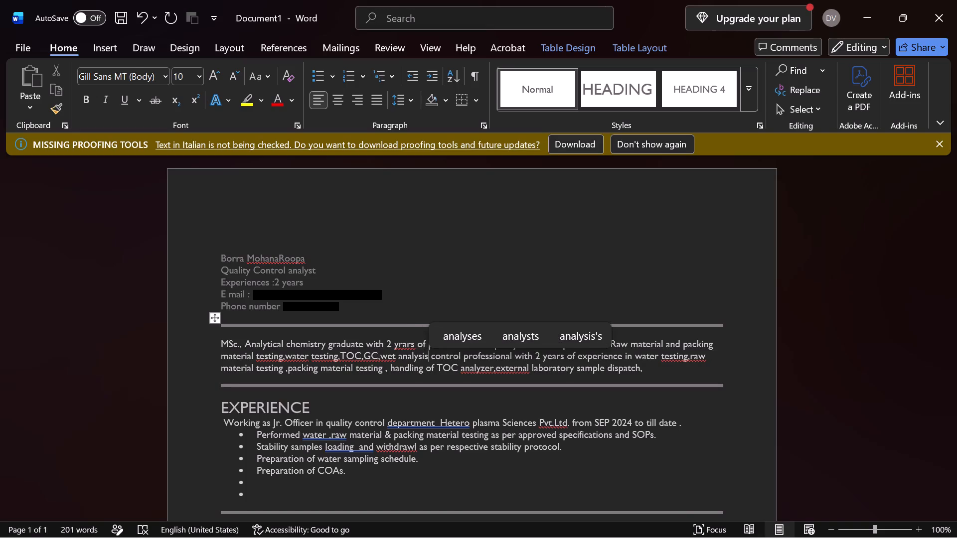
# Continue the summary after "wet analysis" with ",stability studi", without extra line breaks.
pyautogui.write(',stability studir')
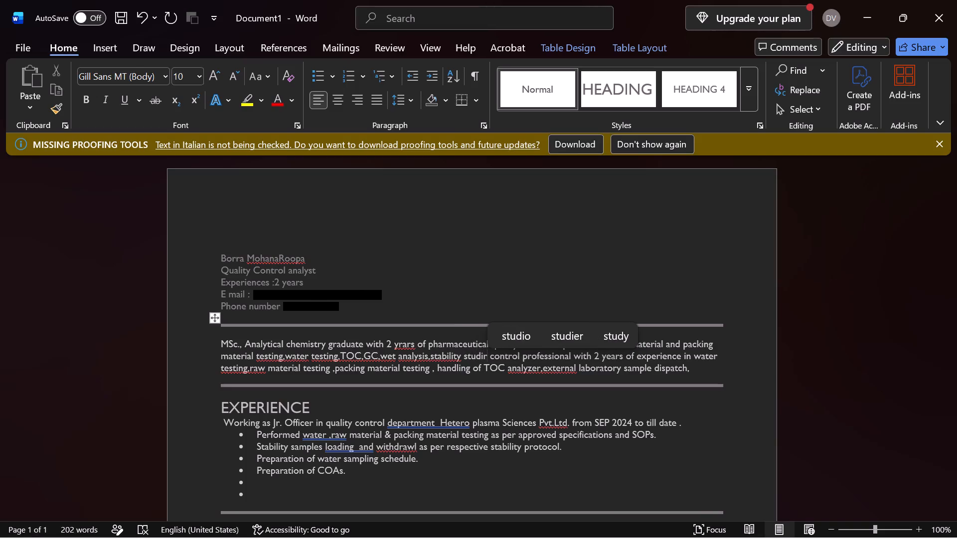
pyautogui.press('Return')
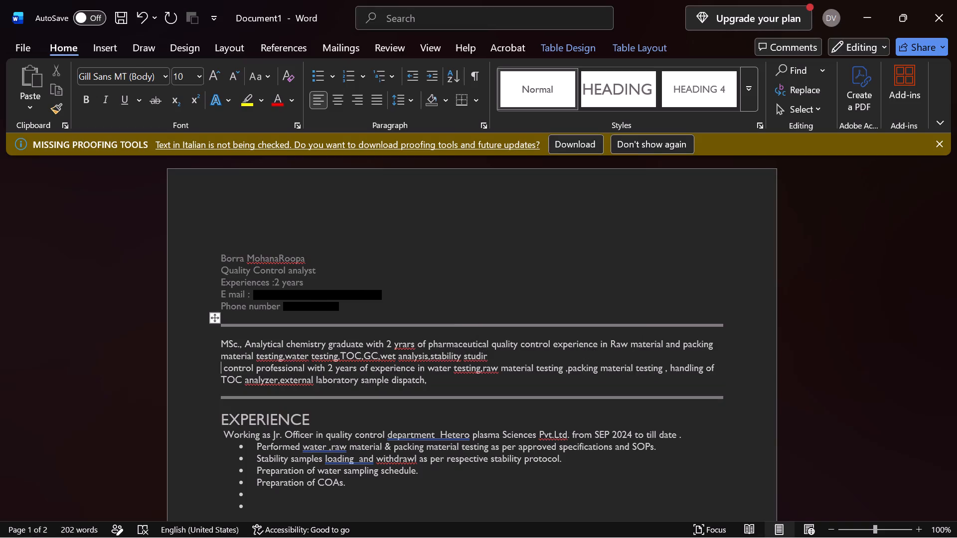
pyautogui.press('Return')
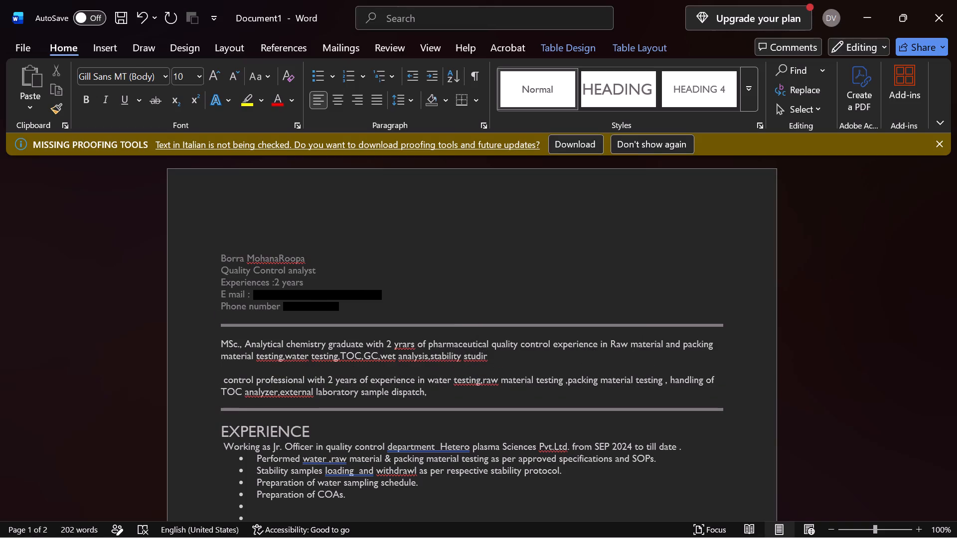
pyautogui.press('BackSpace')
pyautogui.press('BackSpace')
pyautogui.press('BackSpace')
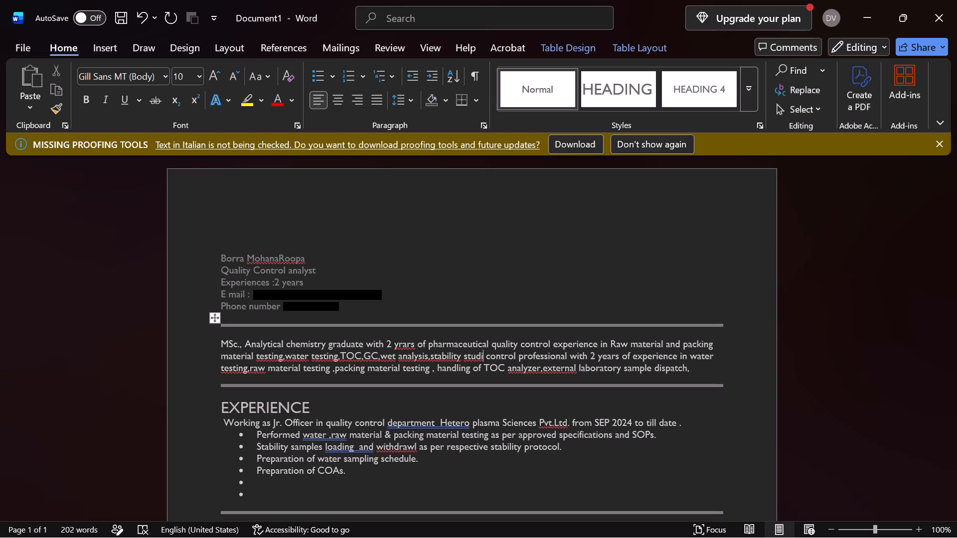
# Delete the summary text from "TOC,GC,wet analysis" through "handling", keeping the words up to "water testing,".
pyautogui.click(340, 355)
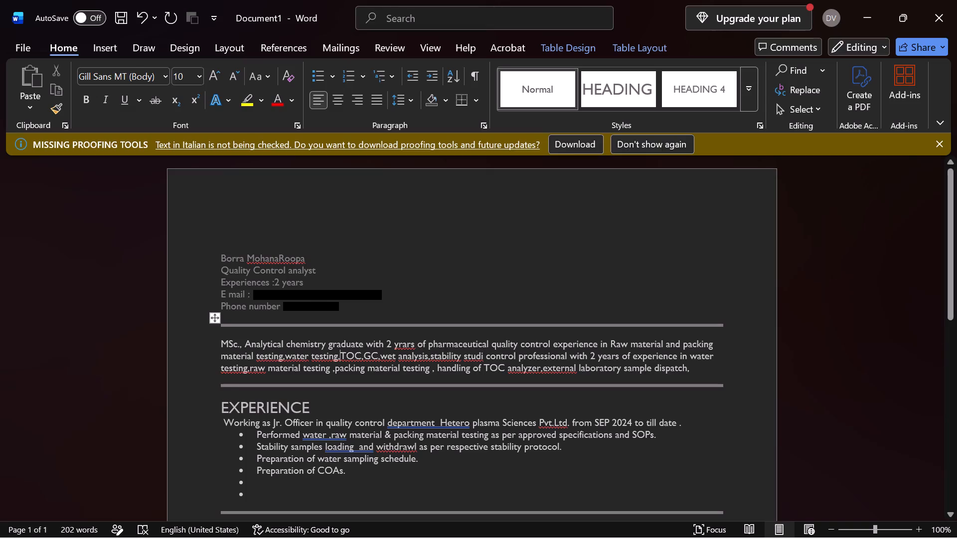
pyautogui.doubleClick(345, 358)
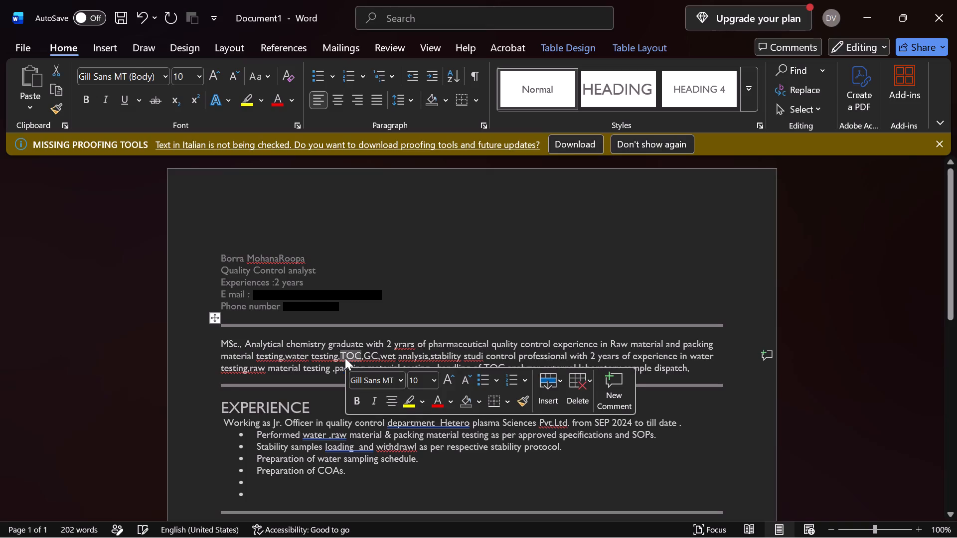
pyautogui.doubleClick(352, 355)
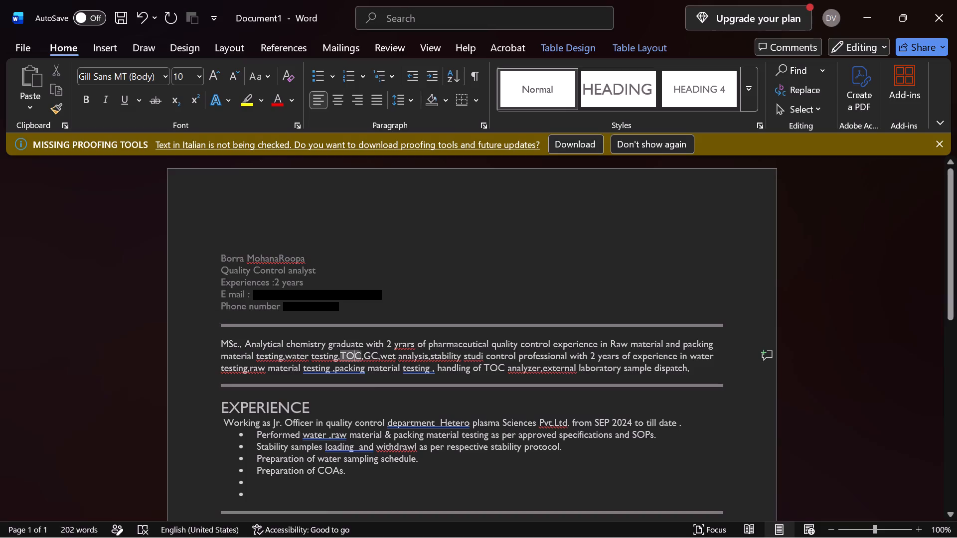
pyautogui.moveTo(352, 355); pyautogui.dragTo(360, 355)
pyautogui.moveTo(360, 355); pyautogui.dragTo(424, 358)
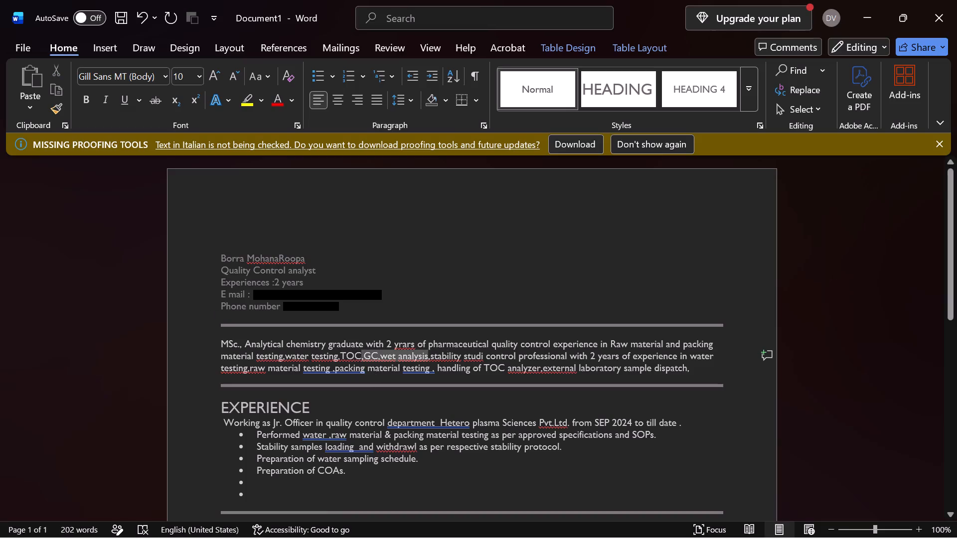
pyautogui.moveTo(424, 358); pyautogui.dragTo(651, 366)
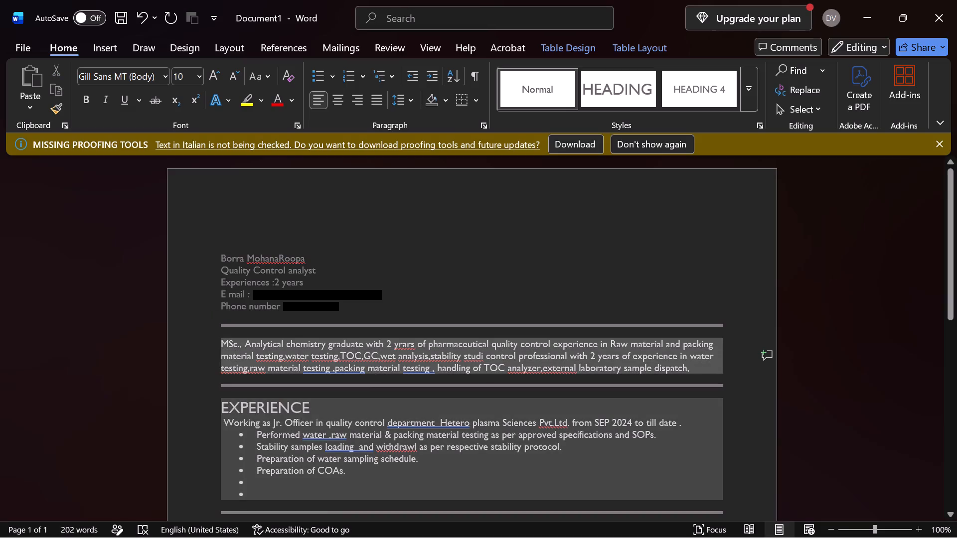
pyautogui.moveTo(651, 366); pyautogui.dragTo(365, 359)
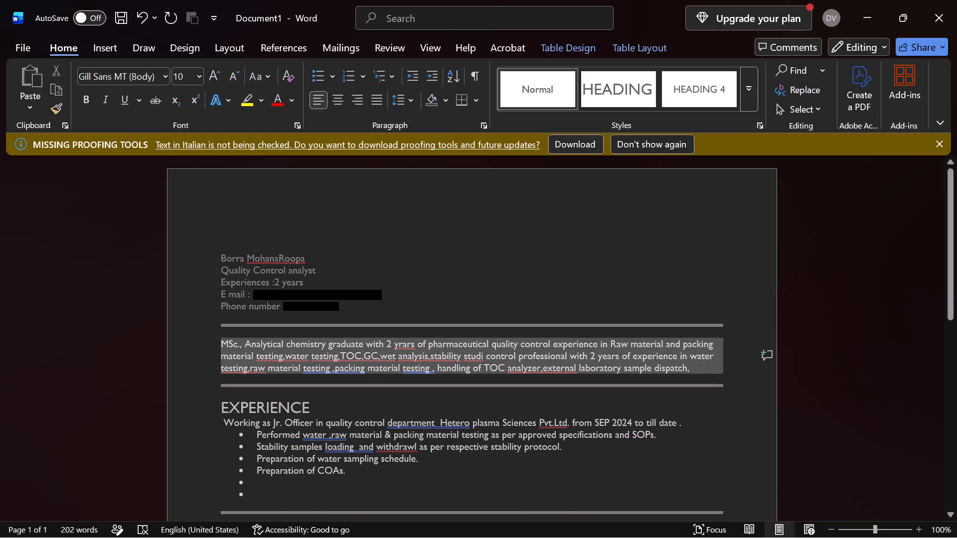
pyautogui.moveTo(365, 359); pyautogui.dragTo(347, 358)
pyautogui.click(347, 358)
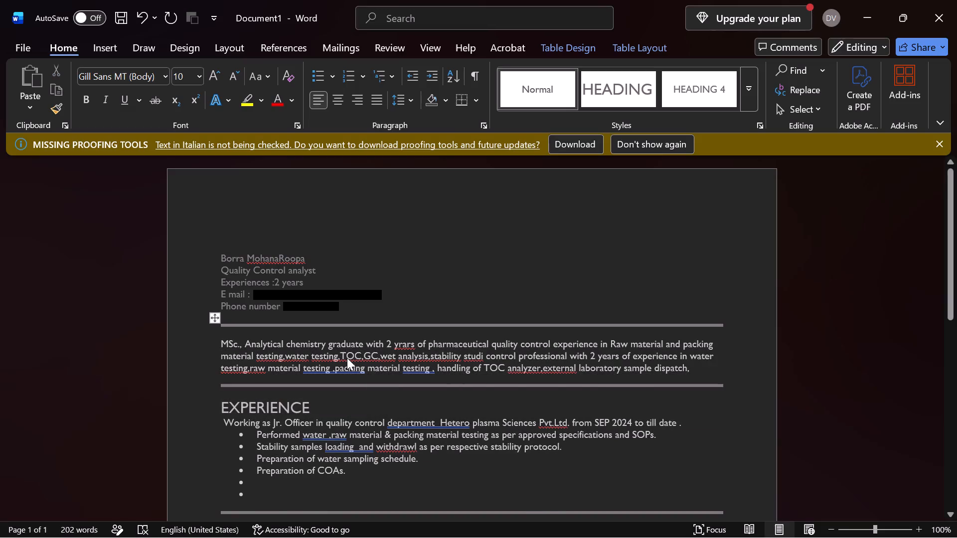
pyautogui.moveTo(342, 356); pyautogui.dragTo(452, 348)
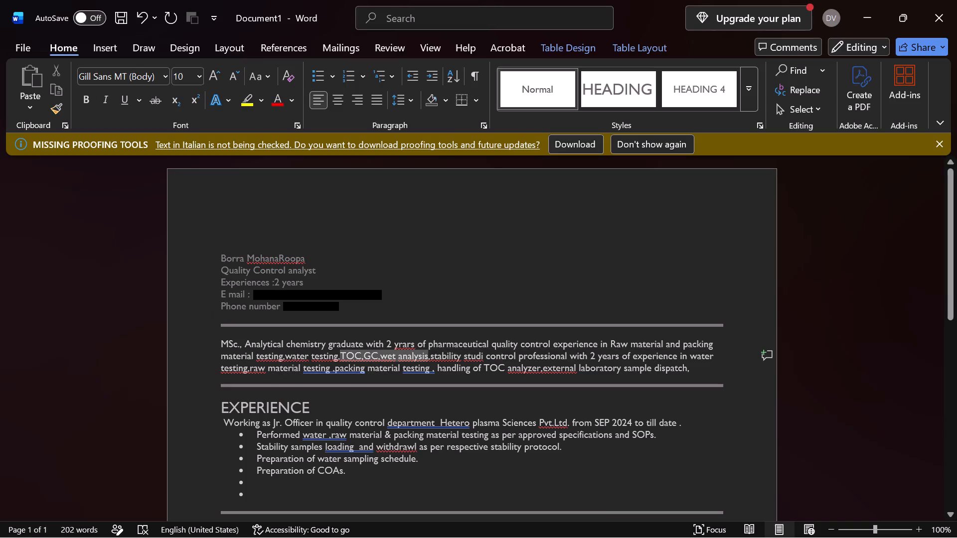
pyautogui.moveTo(452, 348); pyautogui.dragTo(453, 376)
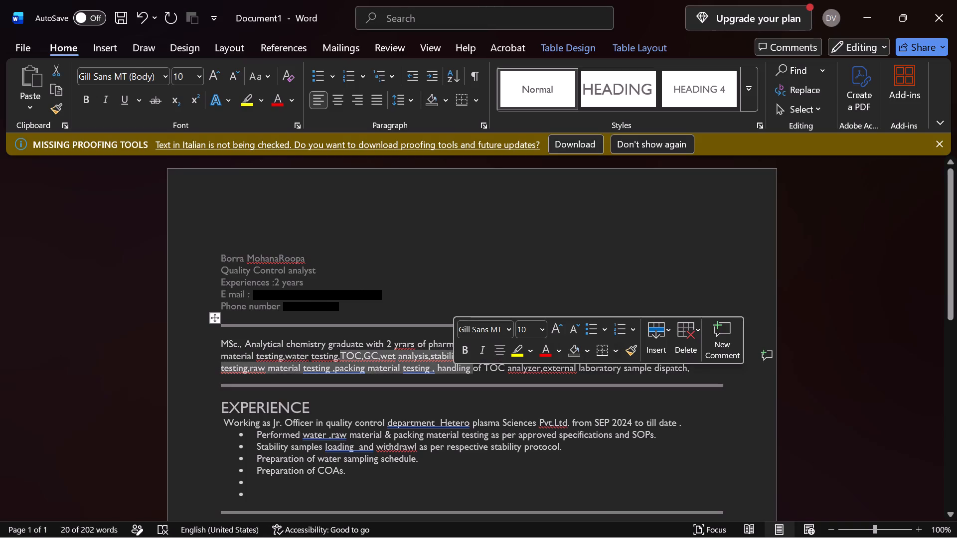
pyautogui.press('BackSpace')
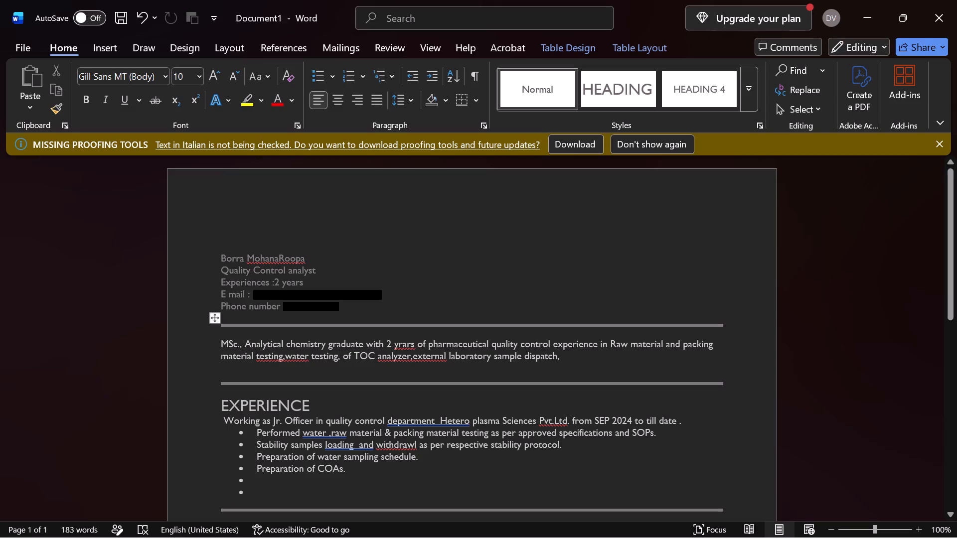
# Delete the leftover summary text "of TOC analyzer,external laboratory sample dispatch," after "water testing,".
pyautogui.tripleClick(404, 360)
pyautogui.click(558, 348)
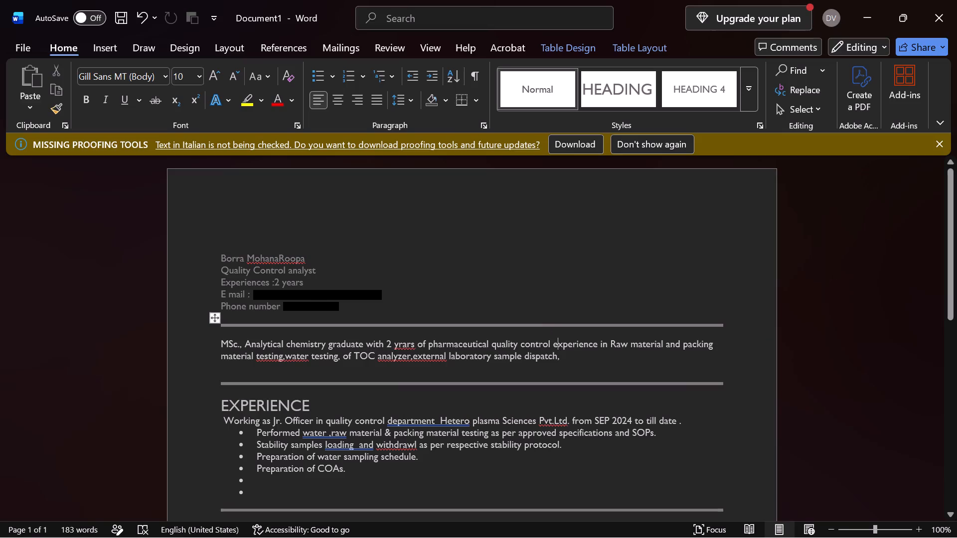
pyautogui.click(560, 358)
pyautogui.press('BackSpace')
pyautogui.press('BackSpace')
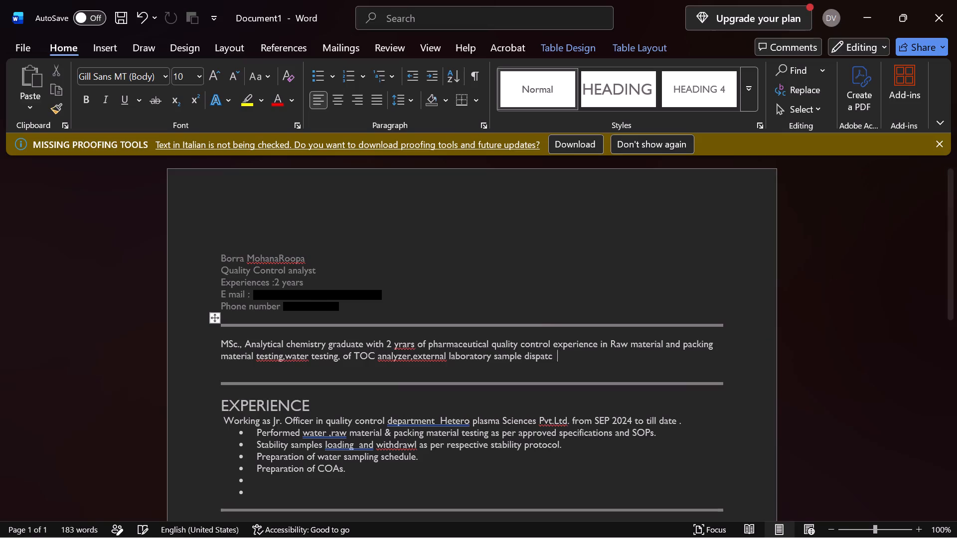
pyautogui.press('BackSpace')
pyautogui.press('BackSpace')
pyautogui.press('BackSpace')
pyautogui.press('BackSpace')
pyautogui.press('BackSpace')
pyautogui.press('BackSpace')
pyautogui.press('BackSpace')
pyautogui.press('BackSpace')
pyautogui.press('BackSpace')
pyautogui.press('BackSpace')
pyautogui.press('BackSpace')
pyautogui.press('BackSpace')
pyautogui.press('BackSpace')
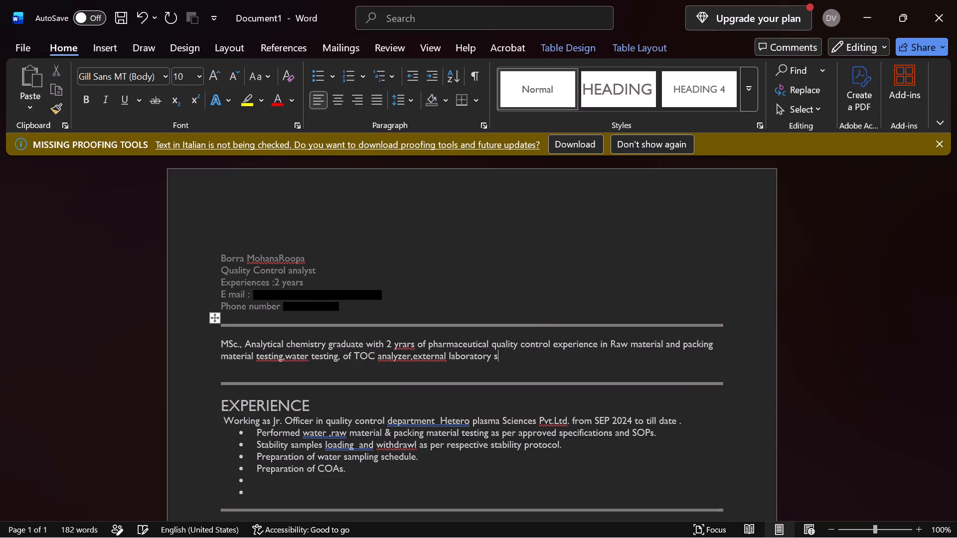
pyautogui.press('BackSpace')
pyautogui.press('BackSpace')
pyautogui.press('BackSpace')
pyautogui.press('BackSpace')
pyautogui.press('BackSpace')
pyautogui.press('BackSpace')
pyautogui.press('BackSpace')
pyautogui.press('BackSpace')
pyautogui.press('BackSpace')
pyautogui.press('BackSpace')
pyautogui.press('BackSpace')
pyautogui.press('BackSpace')
pyautogui.press('BackSpace')
pyautogui.press('BackSpace')
pyautogui.press('BackSpace')
pyautogui.press('BackSpace')
pyautogui.press('BackSpace')
pyautogui.press('BackSpace')
pyautogui.press('BackSpace')
pyautogui.press('BackSpace')
pyautogui.press('BackSpace')
pyautogui.press('BackSpace')
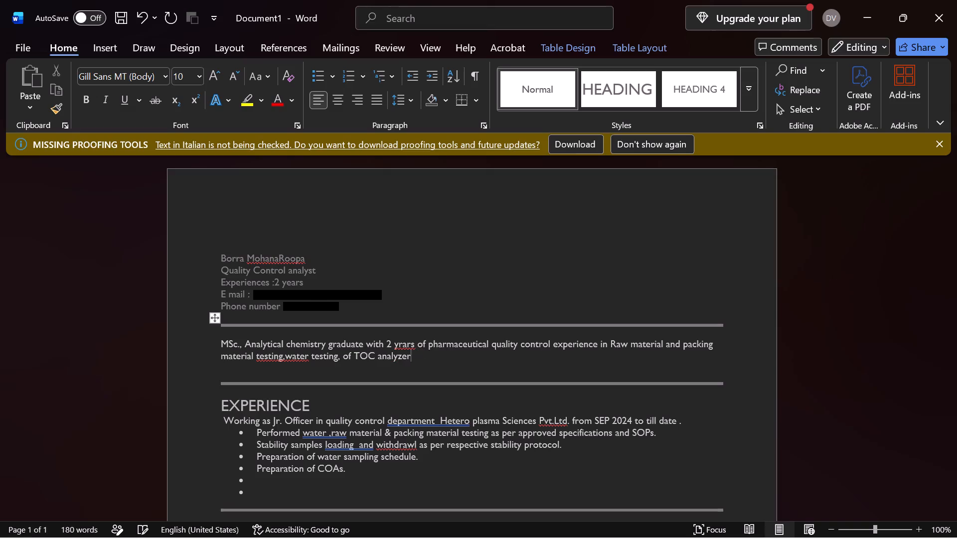
pyautogui.press('BackSpace')
pyautogui.press('BackSpace')
pyautogui.press('BackSpace')
pyautogui.press('BackSpace')
pyautogui.press('BackSpace')
pyautogui.press('BackSpace')
pyautogui.press('BackSpace')
pyautogui.press('BackSpace')
pyautogui.press('BackSpace')
pyautogui.press('BackSpace')
pyautogui.press('BackSpace')
pyautogui.press('BackSpace')
pyautogui.press('BackSpace')
pyautogui.press('BackSpace')
pyautogui.press('BackSpace')
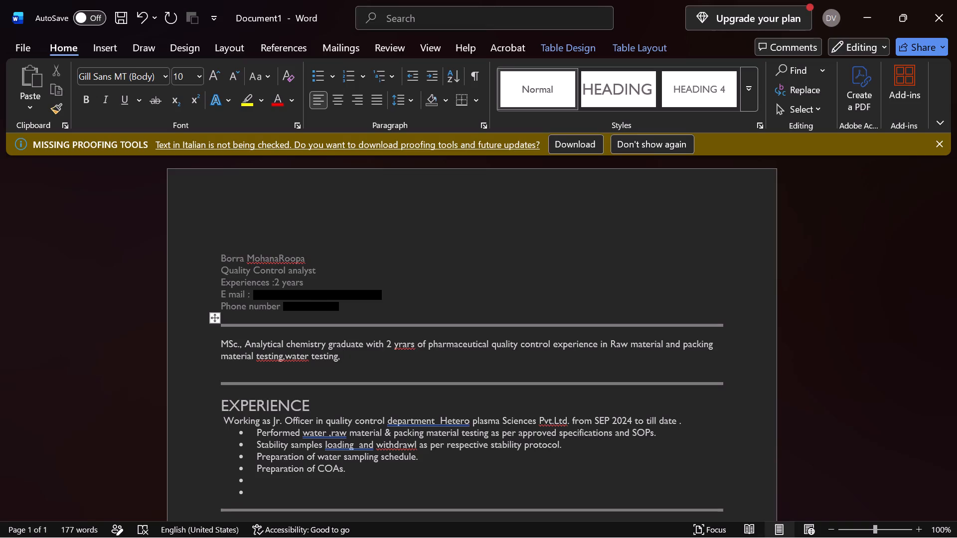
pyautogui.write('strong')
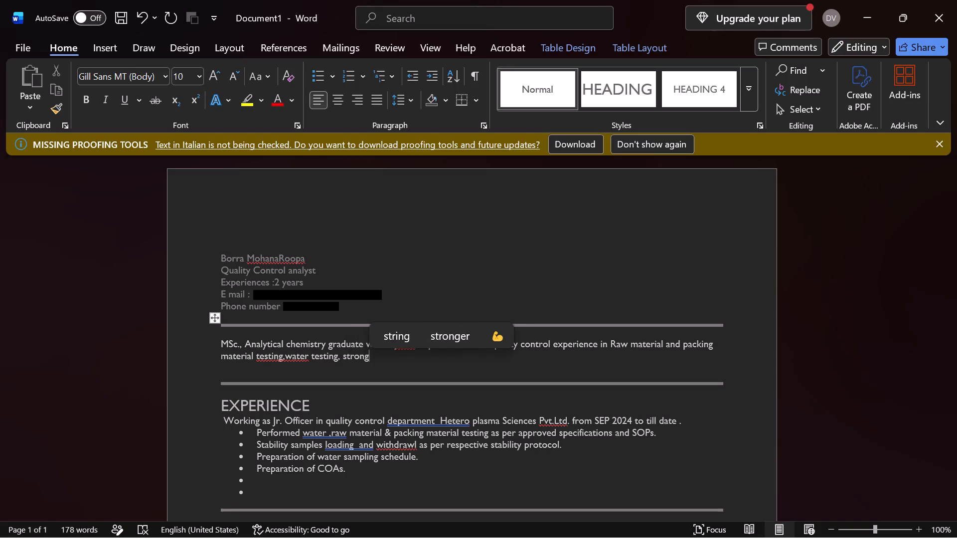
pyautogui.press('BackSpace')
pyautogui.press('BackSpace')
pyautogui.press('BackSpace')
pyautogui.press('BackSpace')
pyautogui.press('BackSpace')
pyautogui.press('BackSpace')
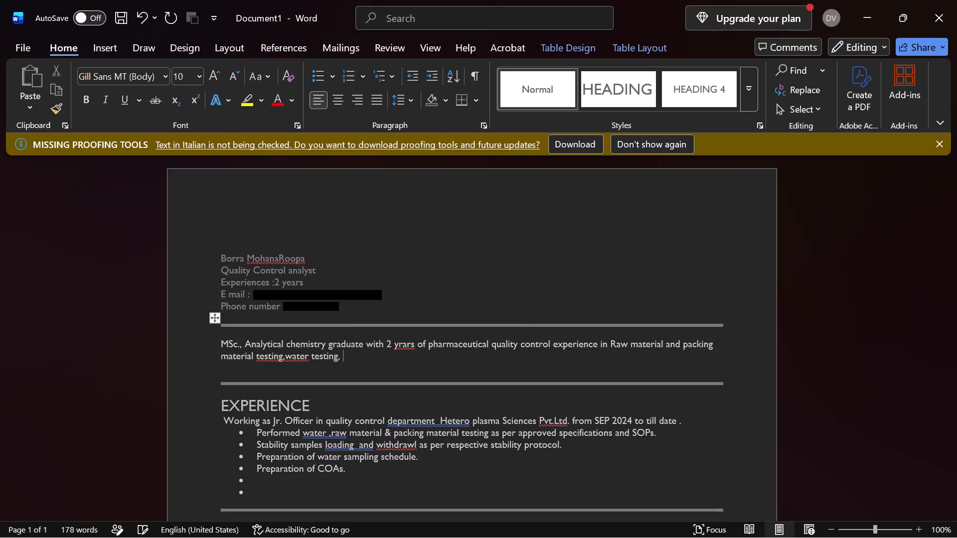
# Replace the comma and space after "water testing" with a period to end the summary sentence.
pyautogui.press('BackSpace')
pyautogui.press('BackSpace')
pyautogui.press('.')
# Add "Experienced in Green field project" to the summary paragraph directly after "water testing.".
pyautogui.write('Experien')
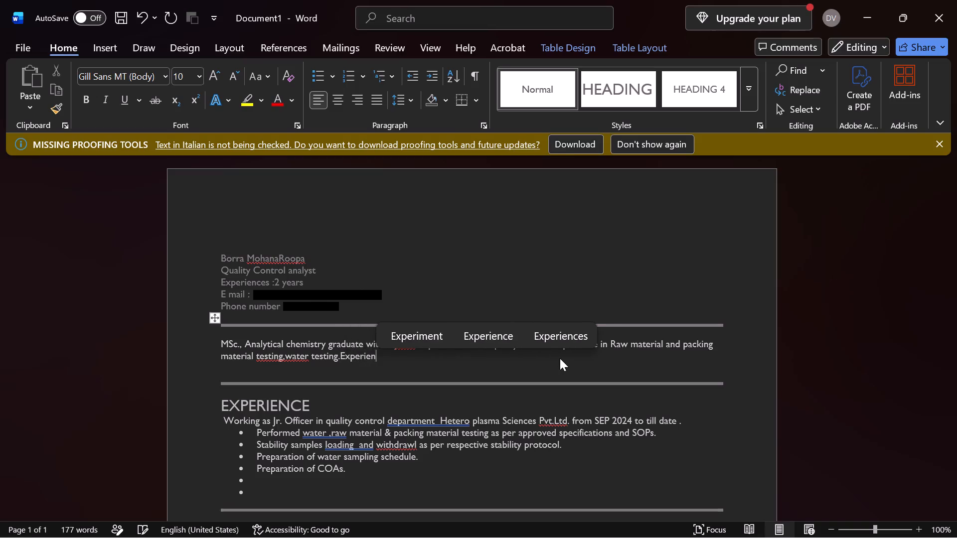
pyautogui.write('ced')
pyautogui.press('space')
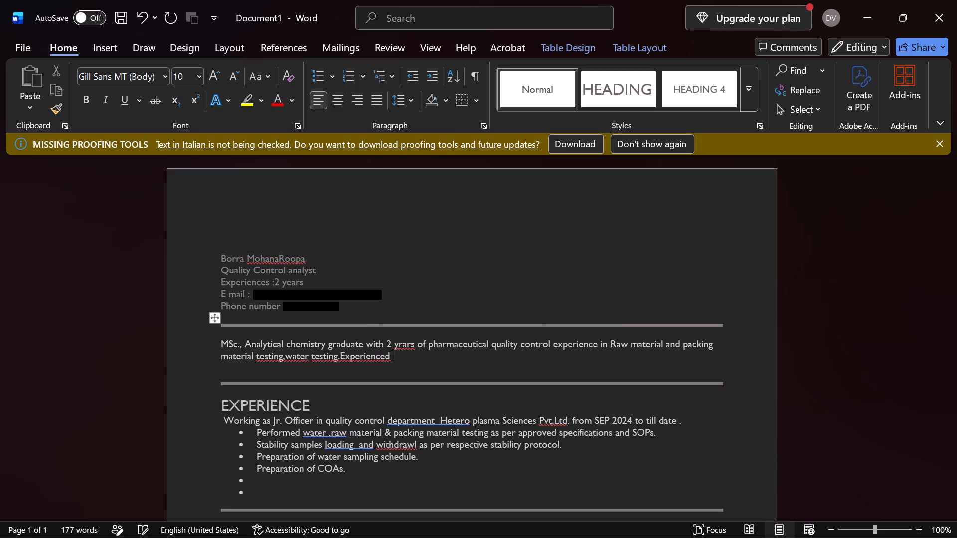
pyautogui.write('in gree')
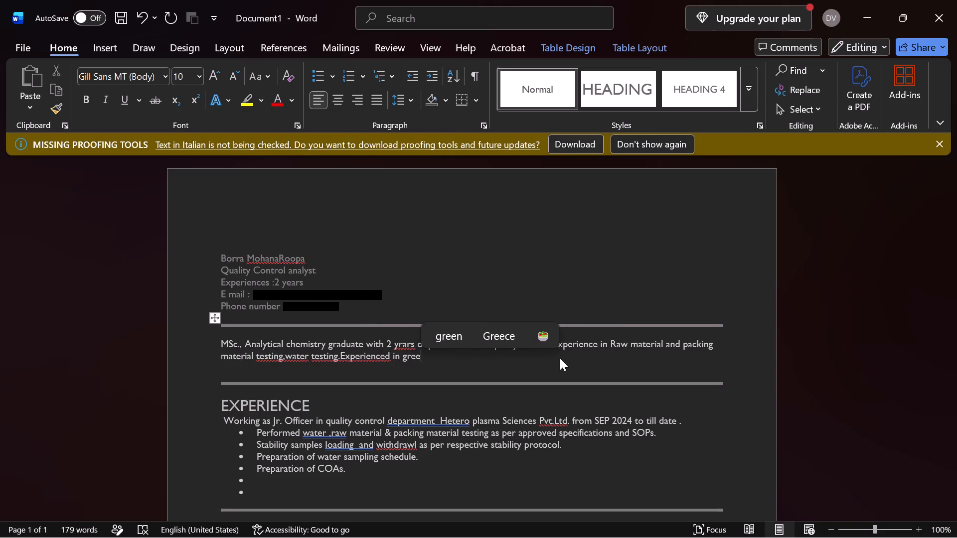
pyautogui.press('BackSpace')
pyautogui.press('BackSpace')
pyautogui.press('BackSpace')
pyautogui.press('BackSpace')
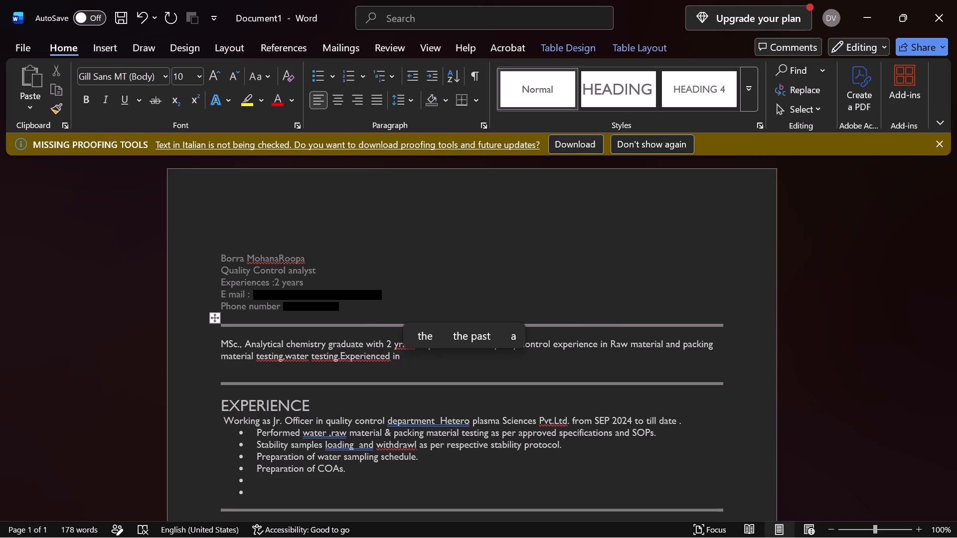
pyautogui.write('Green field proje')
pyautogui.press('v')
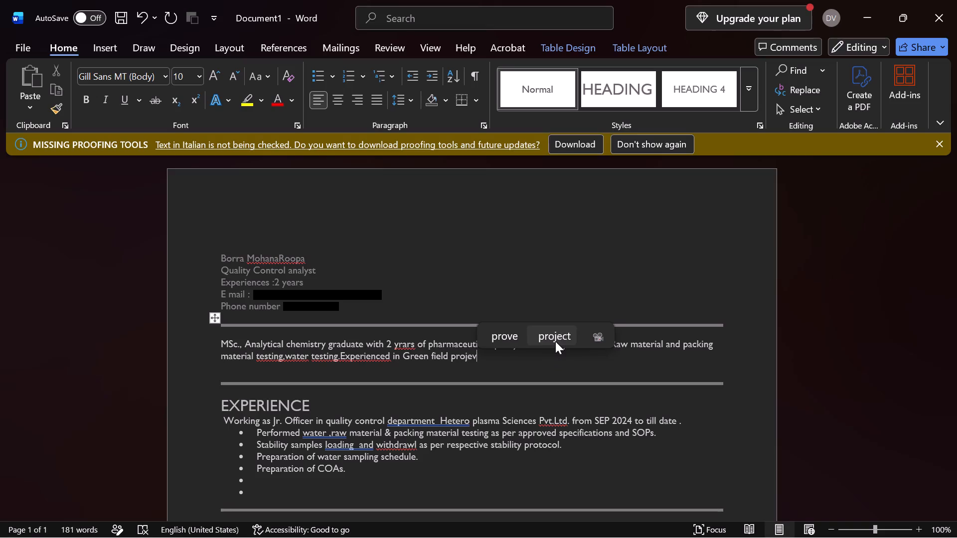
pyautogui.click(555, 341)
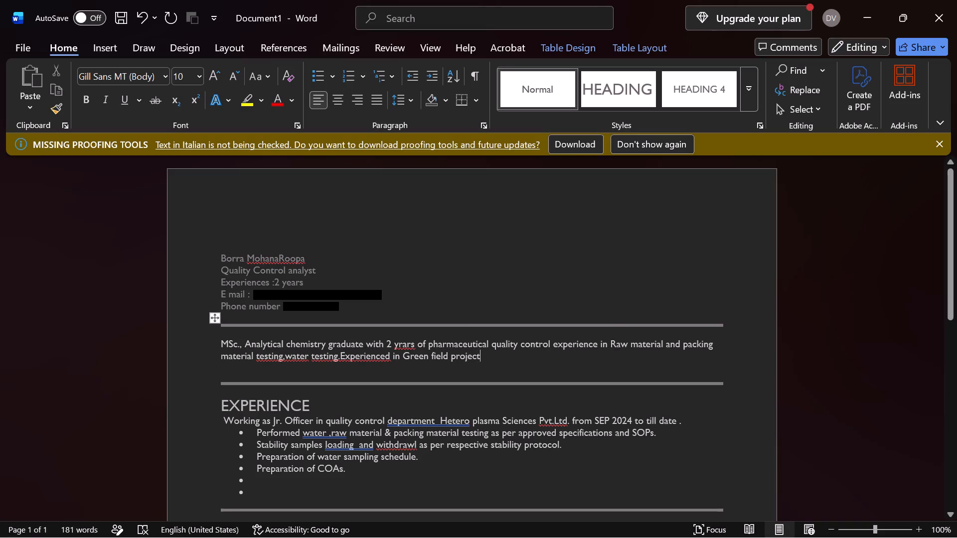
pyautogui.press('space')
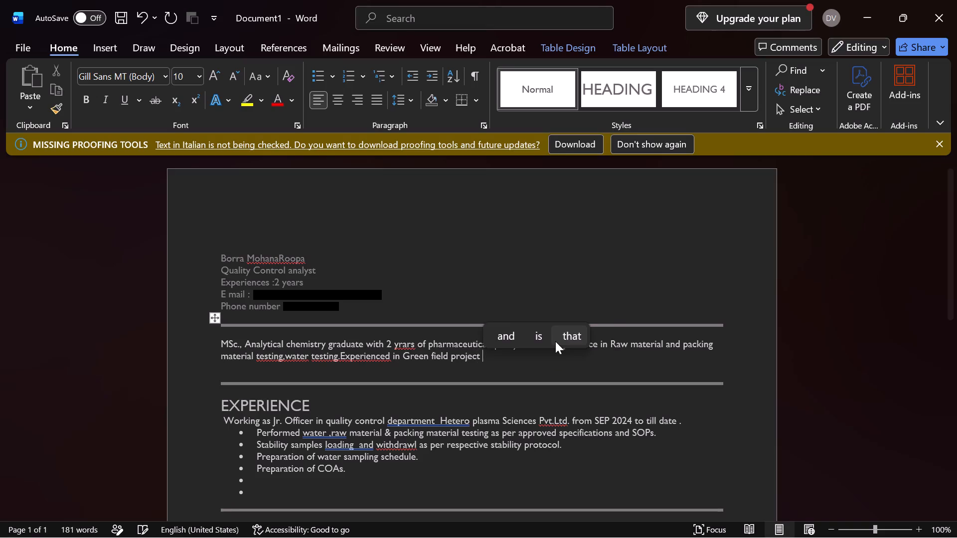
# Continue the summary sentence after "Green field project" with "with strog knowledge".
pyautogui.write('with stro')
pyautogui.write('g')
pyautogui.press('space')
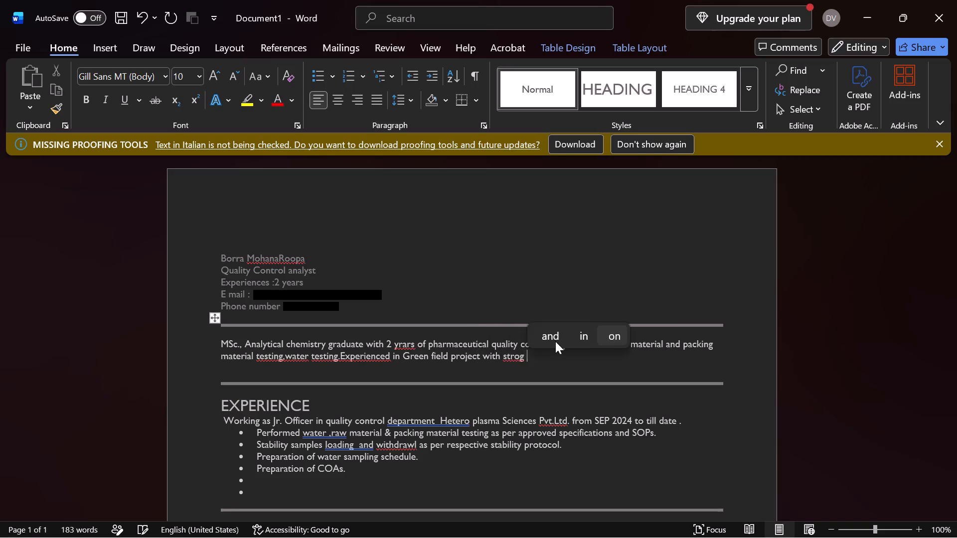
pyautogui.write('knowledgw')
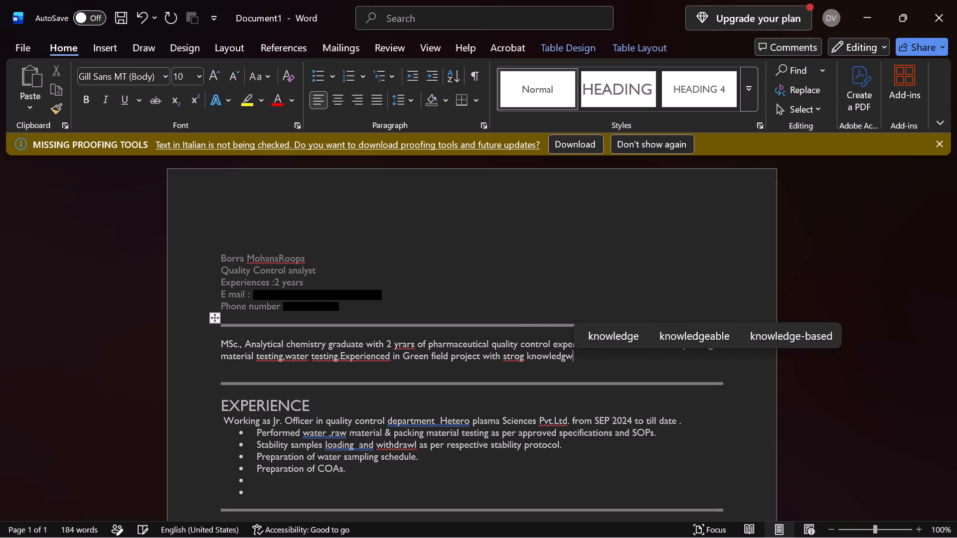
pyautogui.press('BackSpace')
pyautogui.write('e on')
pyautogui.press('space')
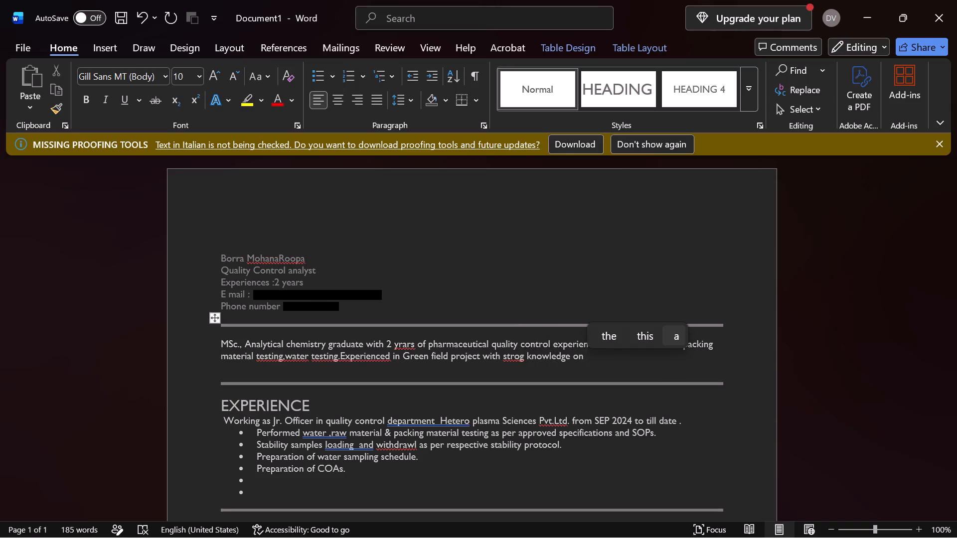
pyautogui.press('BackSpace')
pyautogui.press('BackSpace')
pyautogui.press('BackSpace')
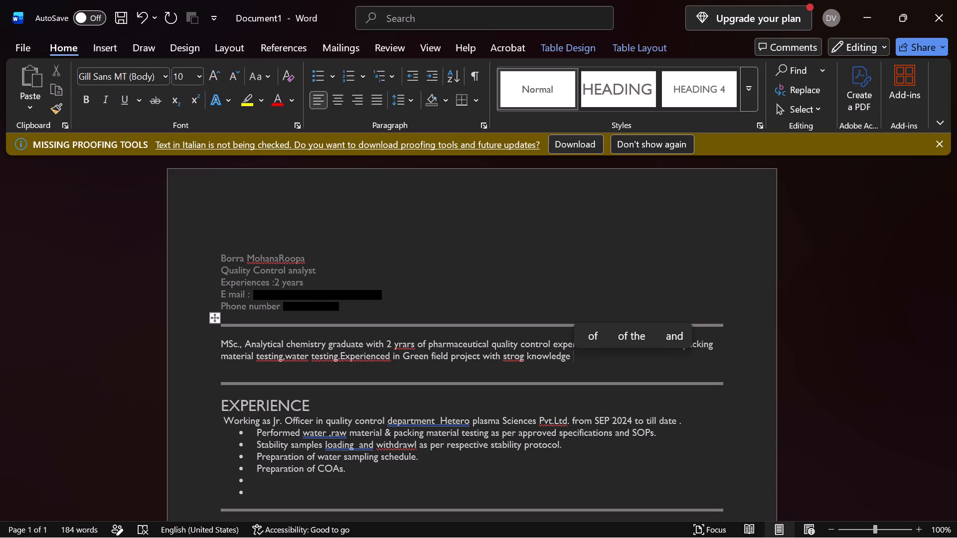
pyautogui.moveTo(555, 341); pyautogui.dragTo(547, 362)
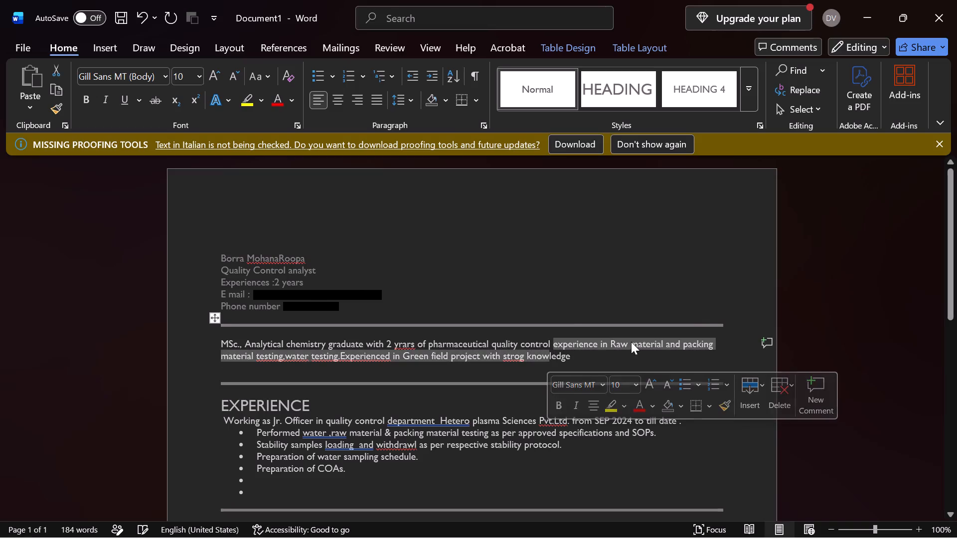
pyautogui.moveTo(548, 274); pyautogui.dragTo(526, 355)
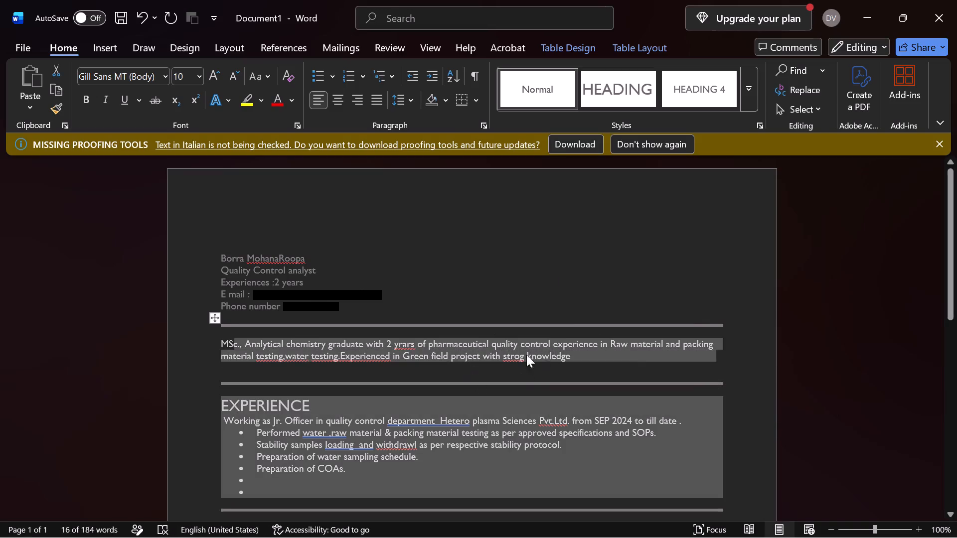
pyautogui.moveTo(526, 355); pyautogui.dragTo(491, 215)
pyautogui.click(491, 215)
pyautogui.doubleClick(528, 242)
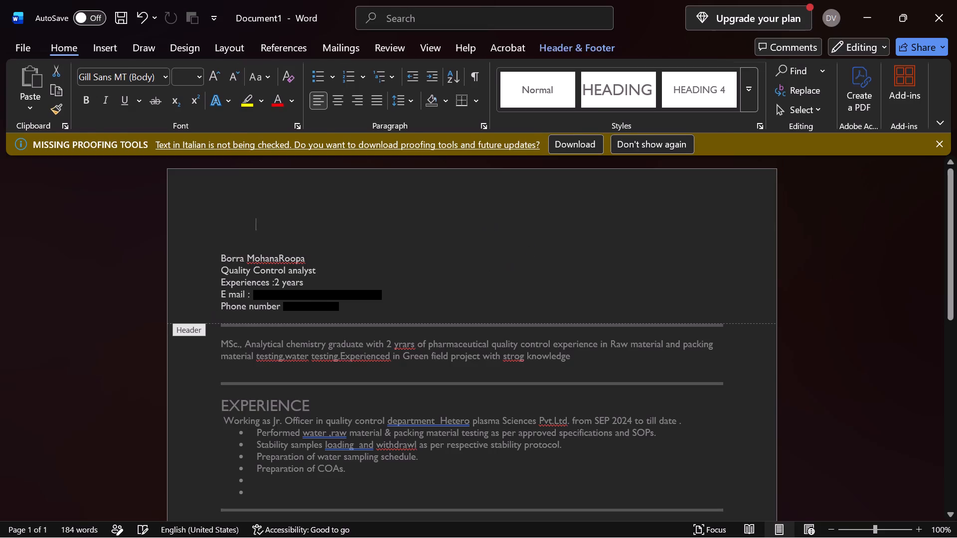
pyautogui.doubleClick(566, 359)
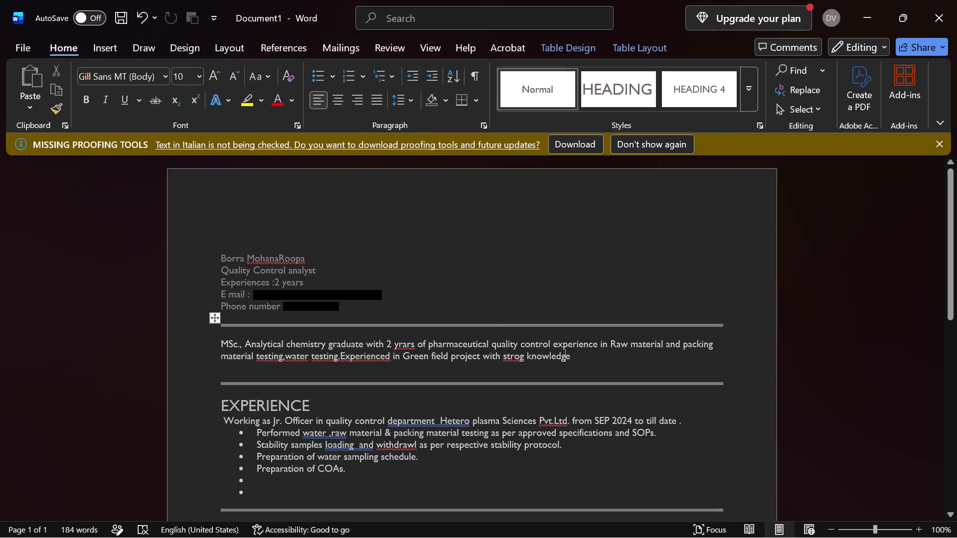
# Correct the misspelled word "strog" in the summary paragraph to "strong".
pyautogui.click(512, 363)
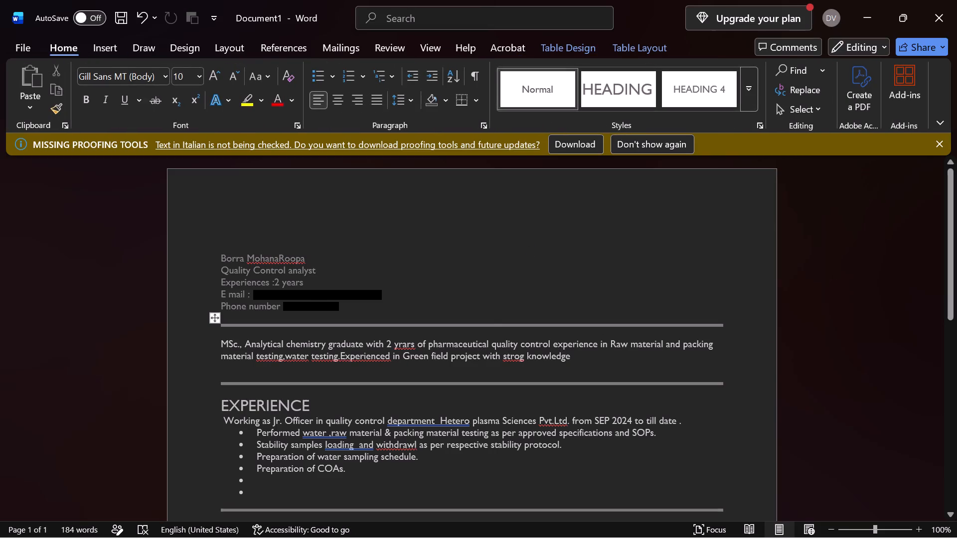
pyautogui.doubleClick(512, 363)
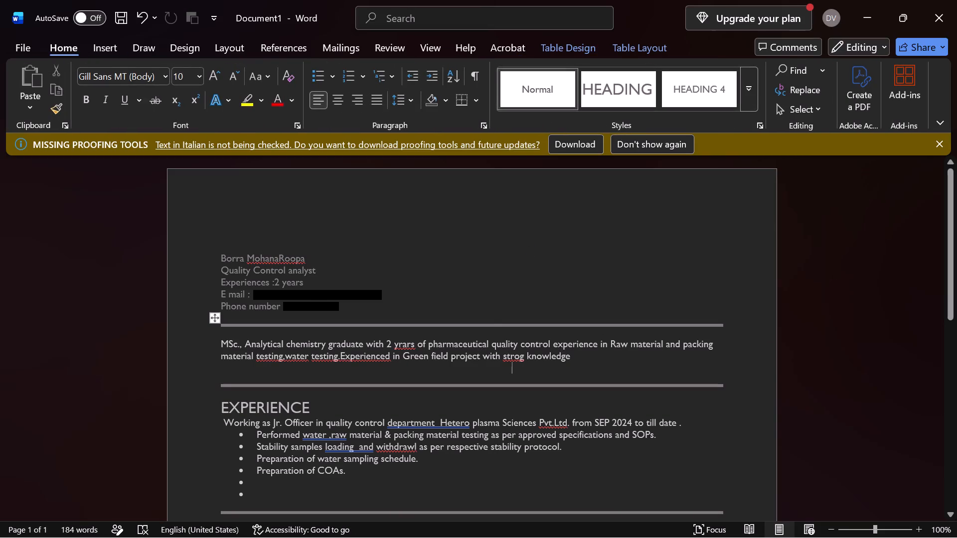
pyautogui.doubleClick(520, 357)
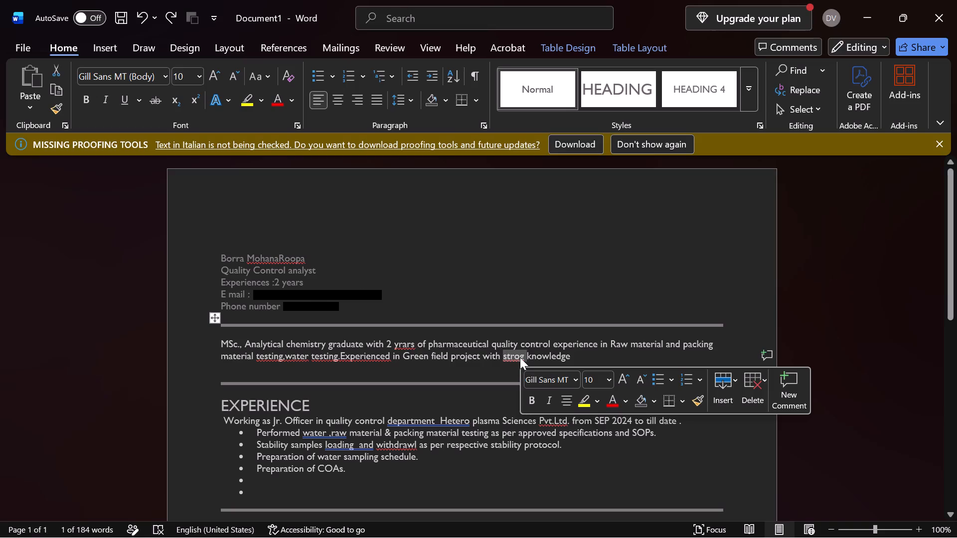
pyautogui.write('strong')
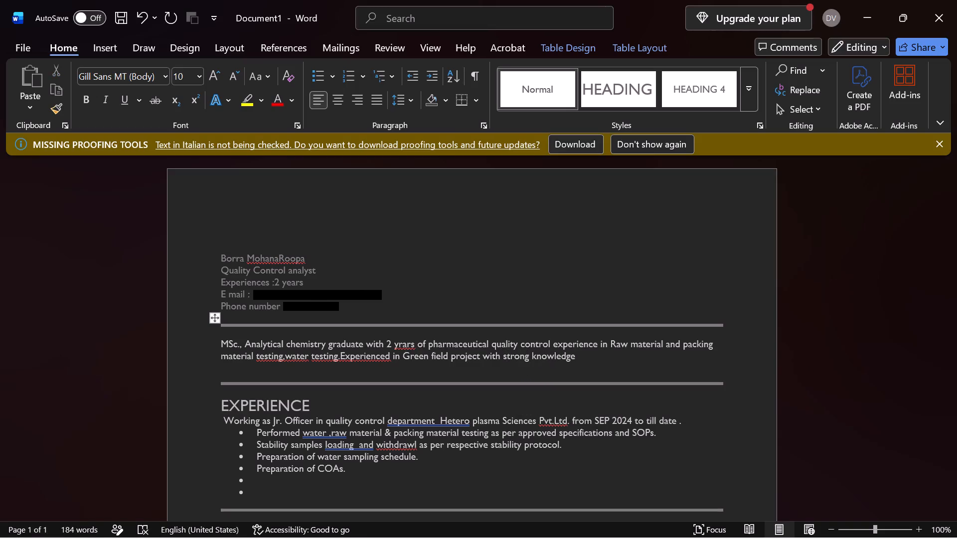
# Continue the summary sentence after "strong knowledge" with "of GLP,".
pyautogui.click(581, 360)
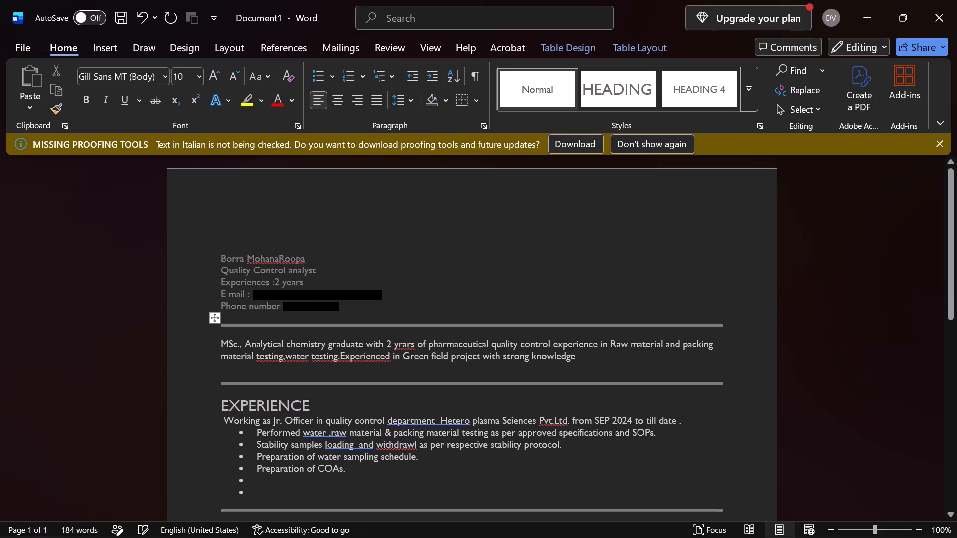
pyautogui.write('of')
pyautogui.click(581, 360)
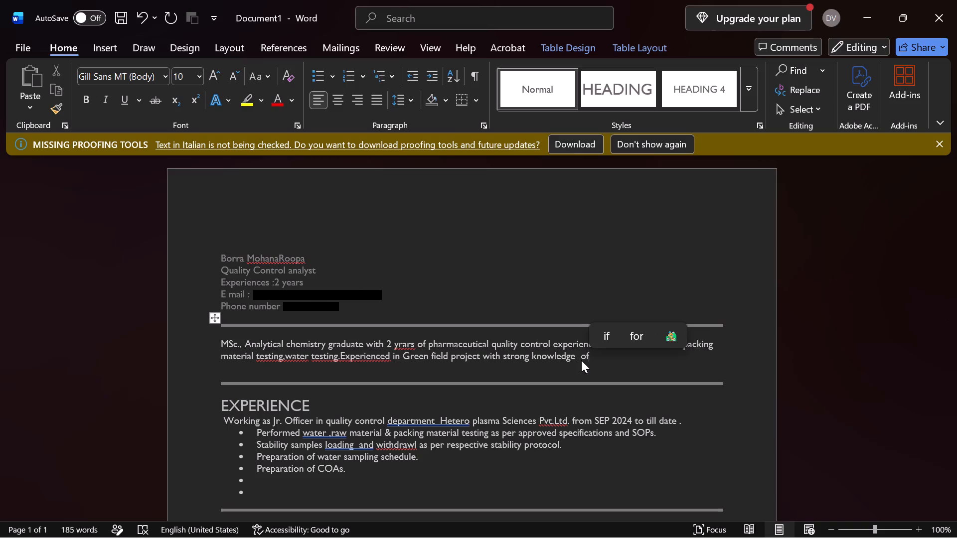
pyautogui.press('space')
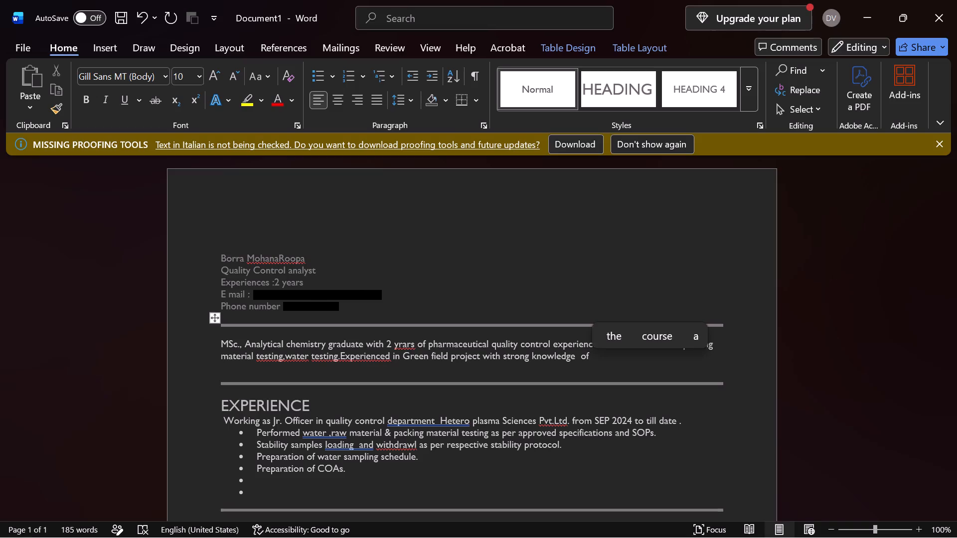
pyautogui.press('space')
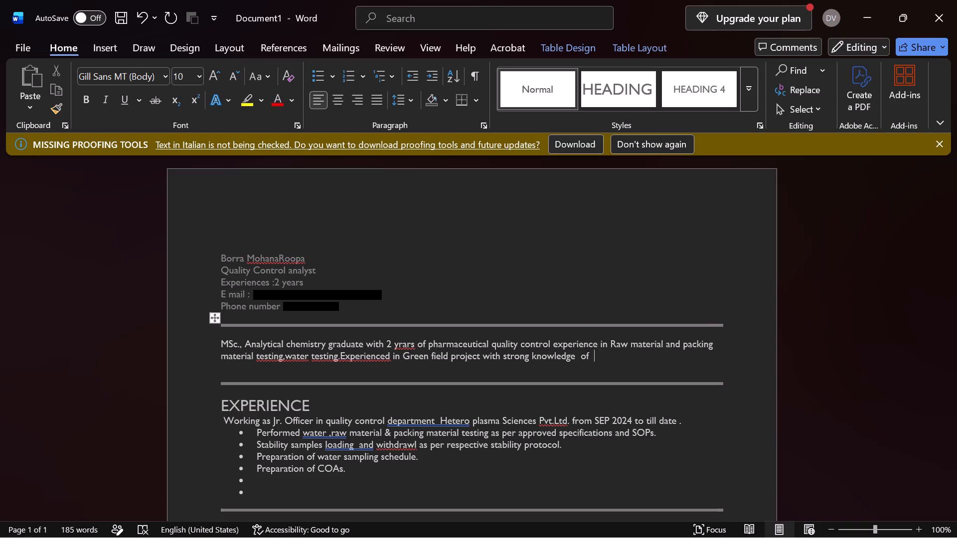
pyautogui.write('GLP')
pyautogui.press('shift+less')
pyautogui.press('BackSpace')
pyautogui.press(',')
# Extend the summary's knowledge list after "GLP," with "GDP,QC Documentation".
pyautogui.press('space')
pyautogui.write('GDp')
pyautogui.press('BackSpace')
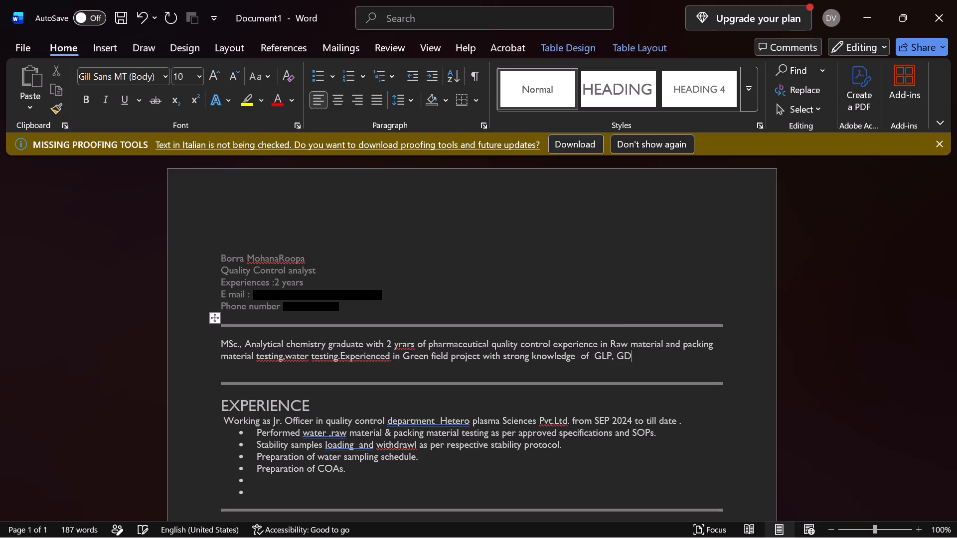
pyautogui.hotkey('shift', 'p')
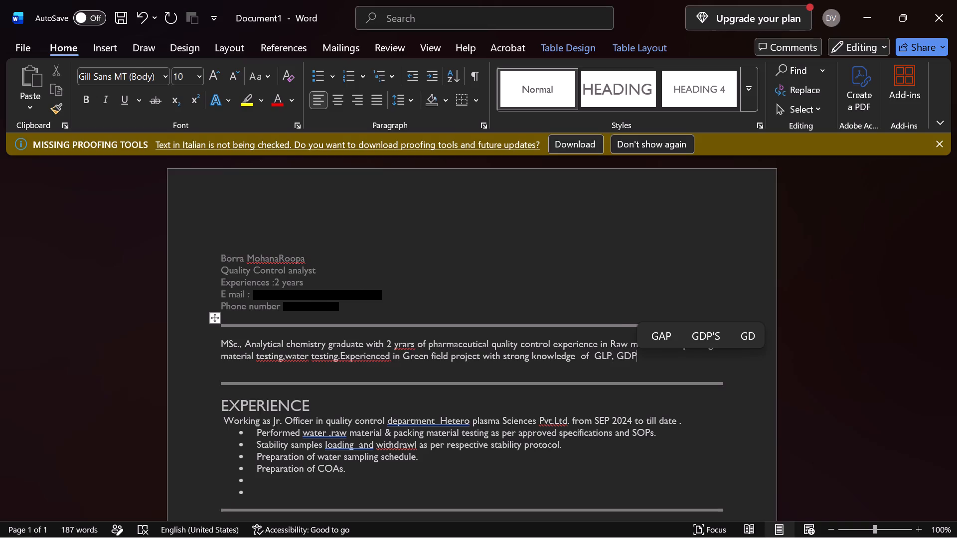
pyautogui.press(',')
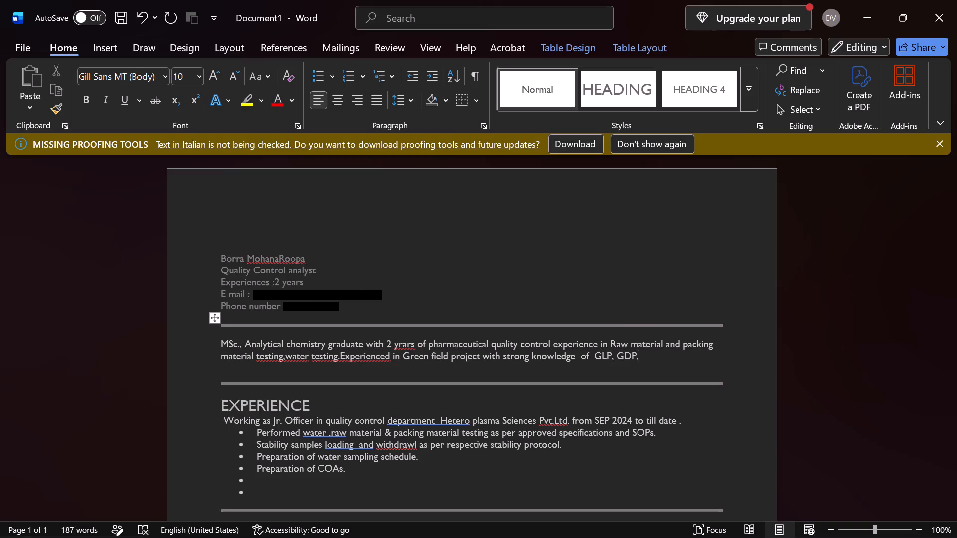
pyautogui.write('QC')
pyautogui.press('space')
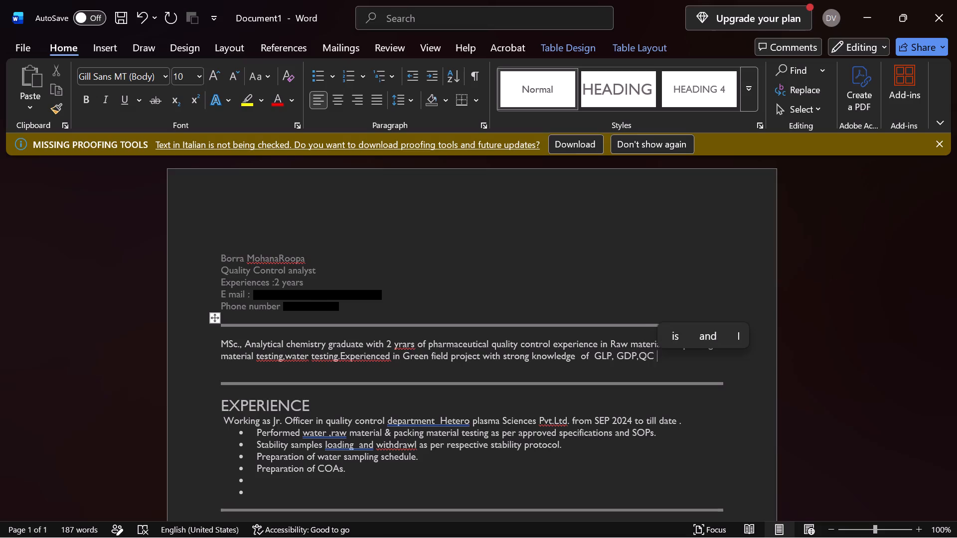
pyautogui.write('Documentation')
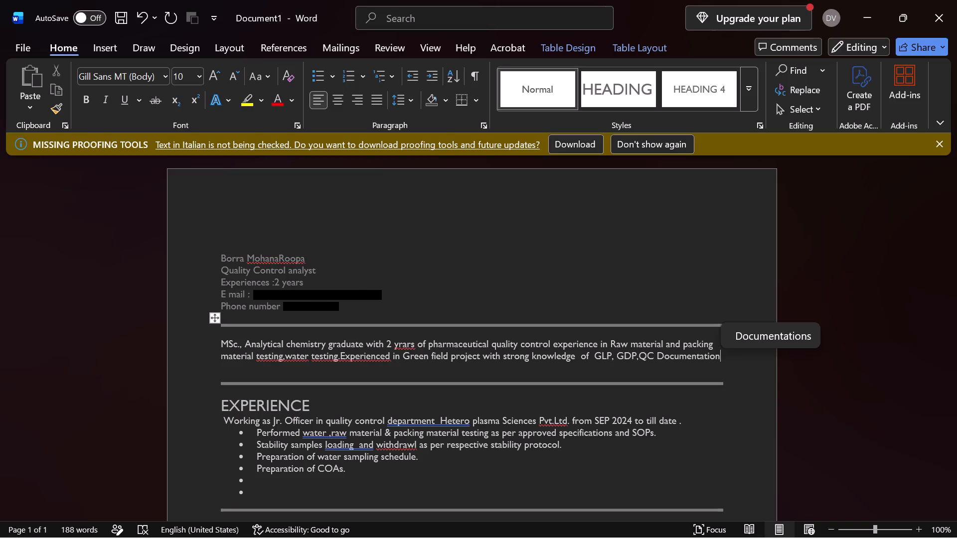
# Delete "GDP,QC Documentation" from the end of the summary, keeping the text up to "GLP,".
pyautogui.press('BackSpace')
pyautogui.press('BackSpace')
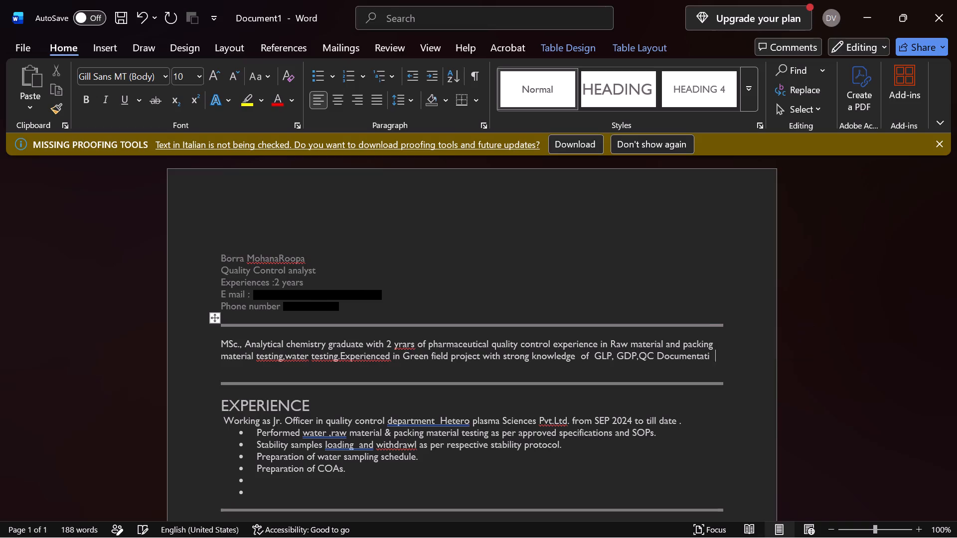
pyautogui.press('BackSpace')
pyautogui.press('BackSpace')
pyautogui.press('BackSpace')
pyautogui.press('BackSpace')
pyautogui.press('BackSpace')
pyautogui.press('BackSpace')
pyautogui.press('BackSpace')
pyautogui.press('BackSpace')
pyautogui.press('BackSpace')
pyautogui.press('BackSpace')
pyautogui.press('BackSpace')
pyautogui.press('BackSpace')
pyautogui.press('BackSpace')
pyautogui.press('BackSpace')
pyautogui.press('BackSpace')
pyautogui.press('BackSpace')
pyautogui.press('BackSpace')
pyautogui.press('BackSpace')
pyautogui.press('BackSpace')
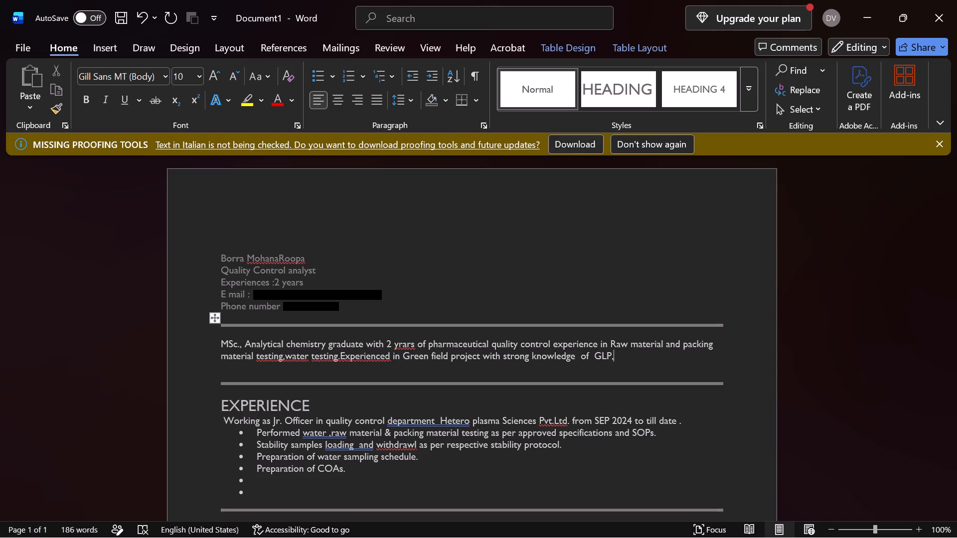
# Extend the summary's knowledge list after "GLP," with "cGMP,data".
pyautogui.press('c')
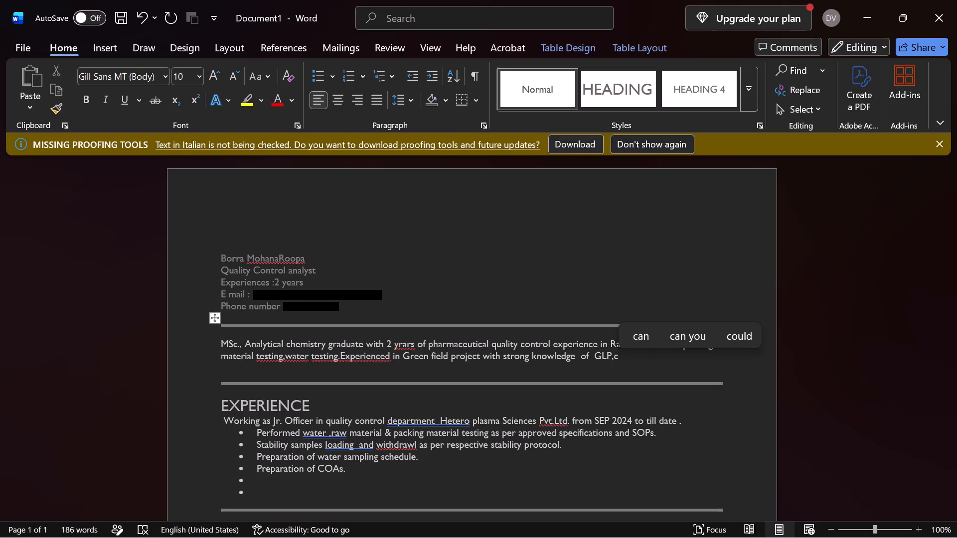
pyautogui.write('GMP')
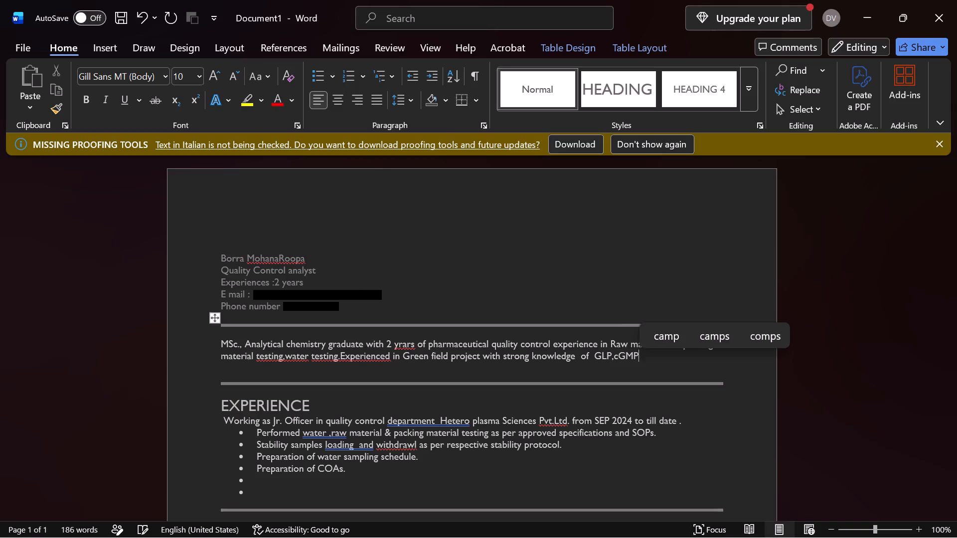
pyautogui.press(',')
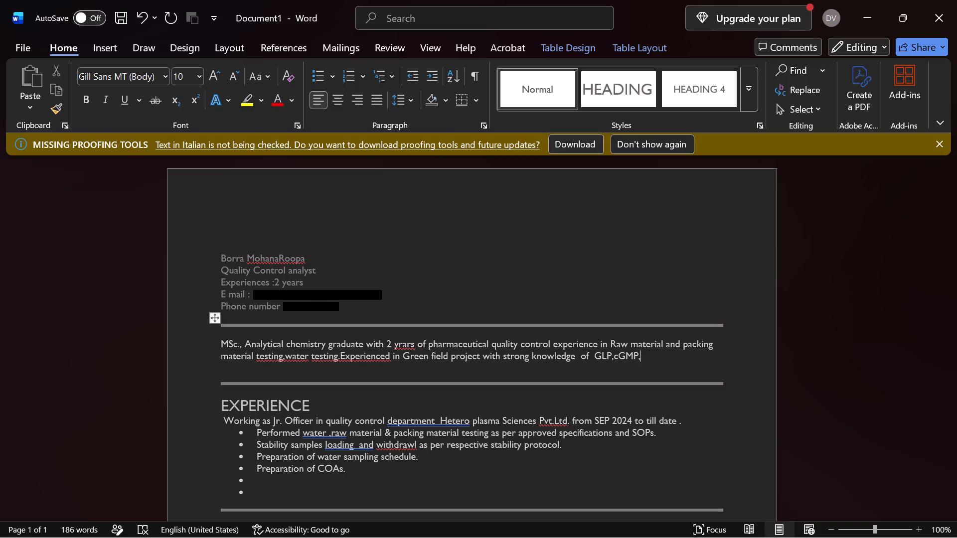
pyautogui.write('dta')
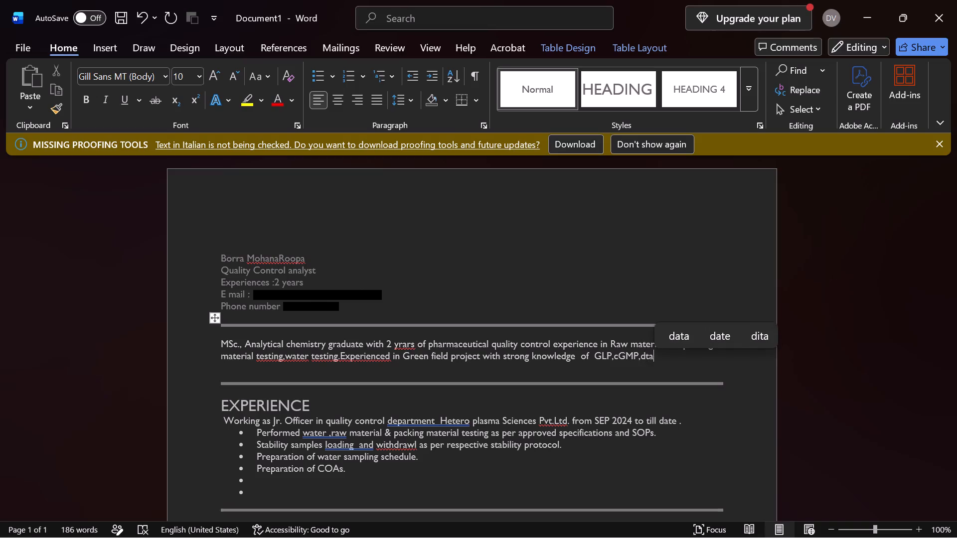
pyautogui.click(673, 339)
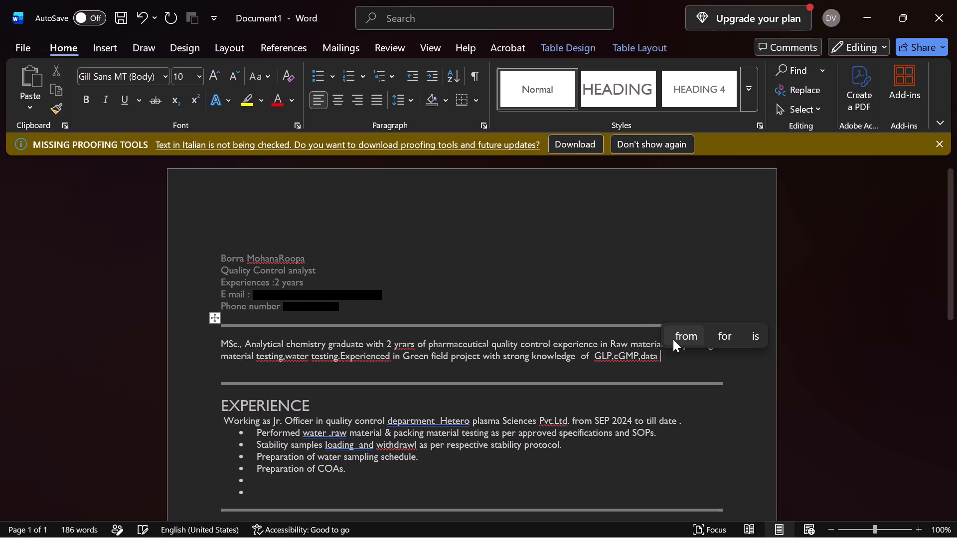
# Insert a missing space before "data" and before "cGMP" in the summary's knowledge list.
pyautogui.moveTo(673, 339); pyautogui.dragTo(636, 355)
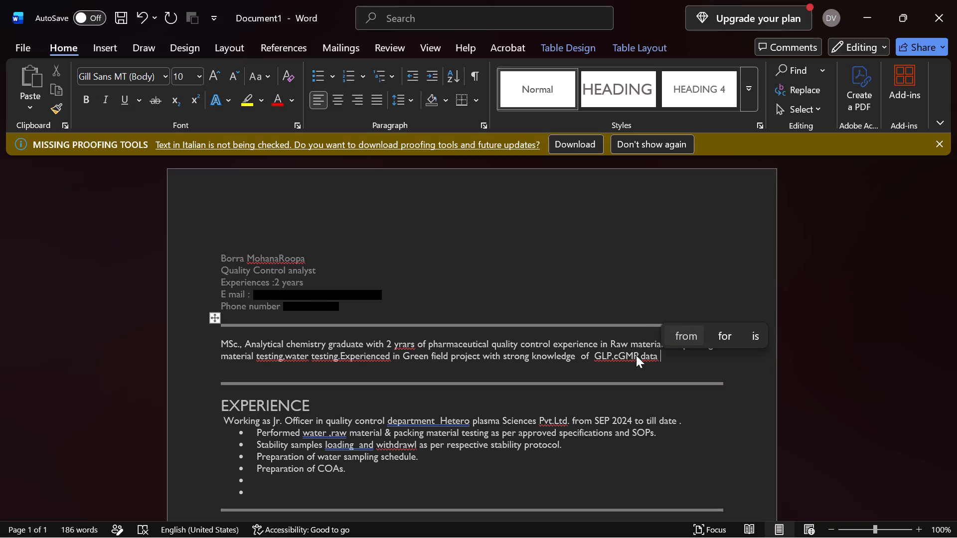
pyautogui.moveTo(636, 355); pyautogui.dragTo(640, 355)
pyautogui.click(640, 355)
pyautogui.press('space')
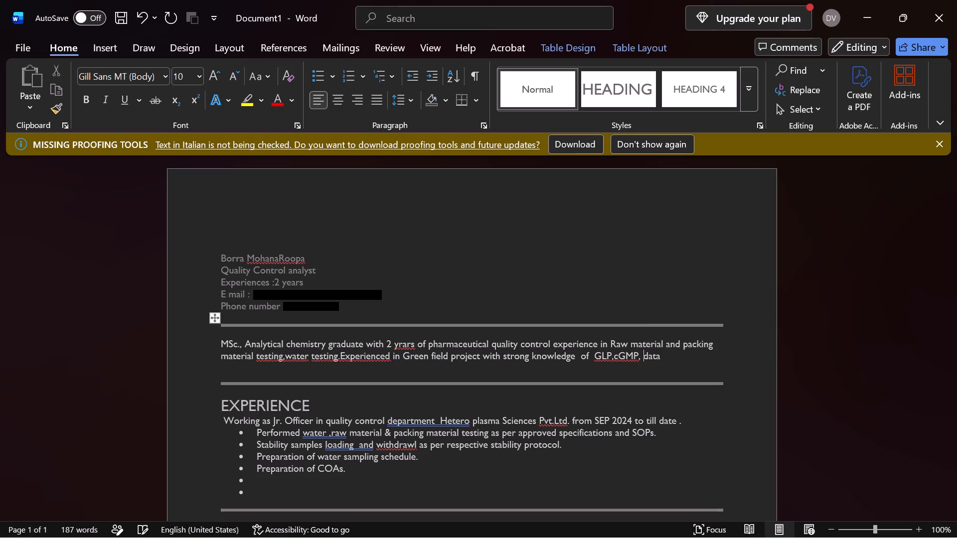
pyautogui.click(617, 355)
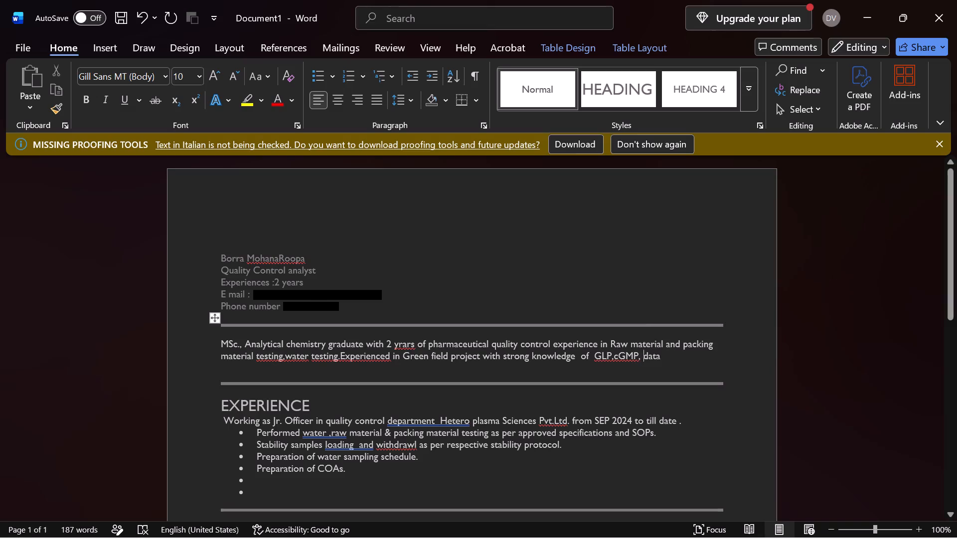
pyautogui.click(614, 355)
pyautogui.press('space')
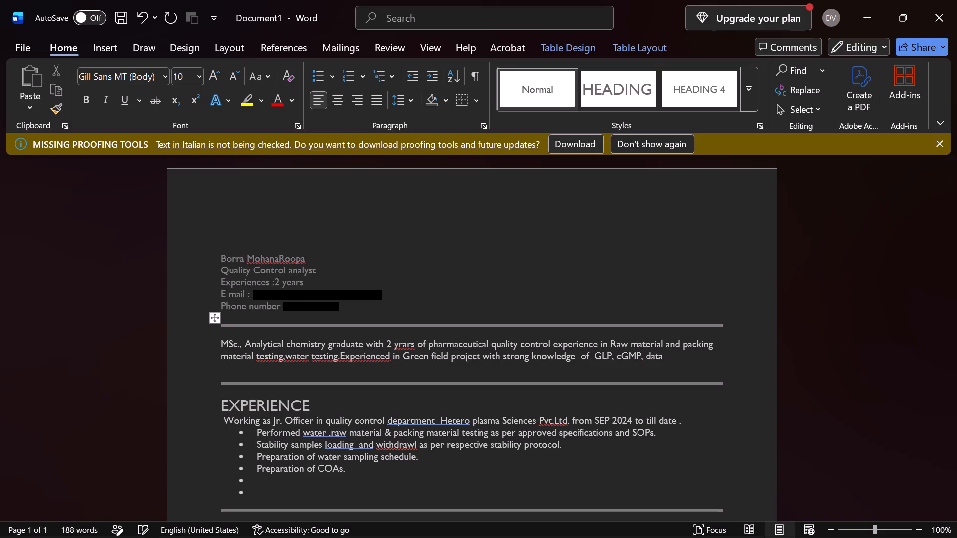
# Add "integrity" after "data" at the end of the summary's knowledge list.
pyautogui.click(664, 354)
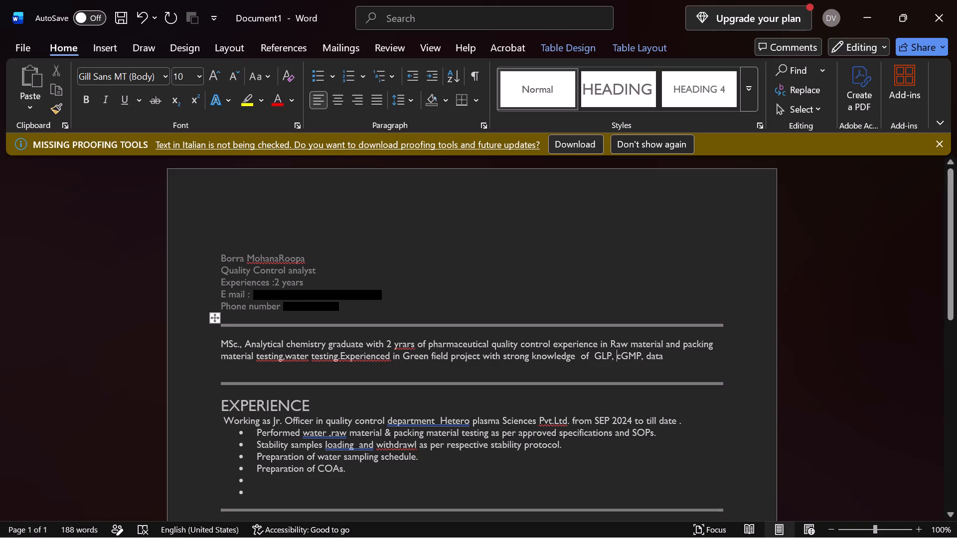
pyautogui.press('space')
pyautogui.write('integer')
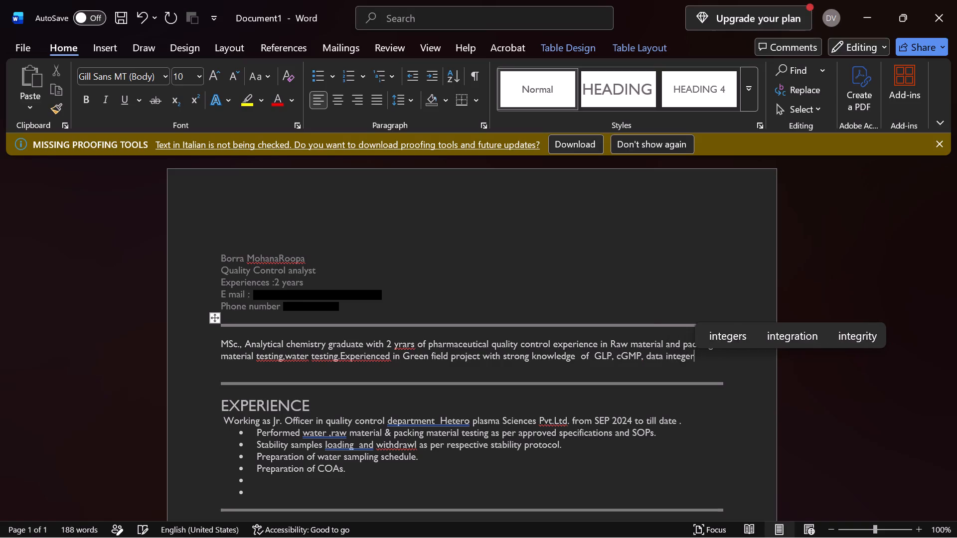
pyautogui.click(847, 338)
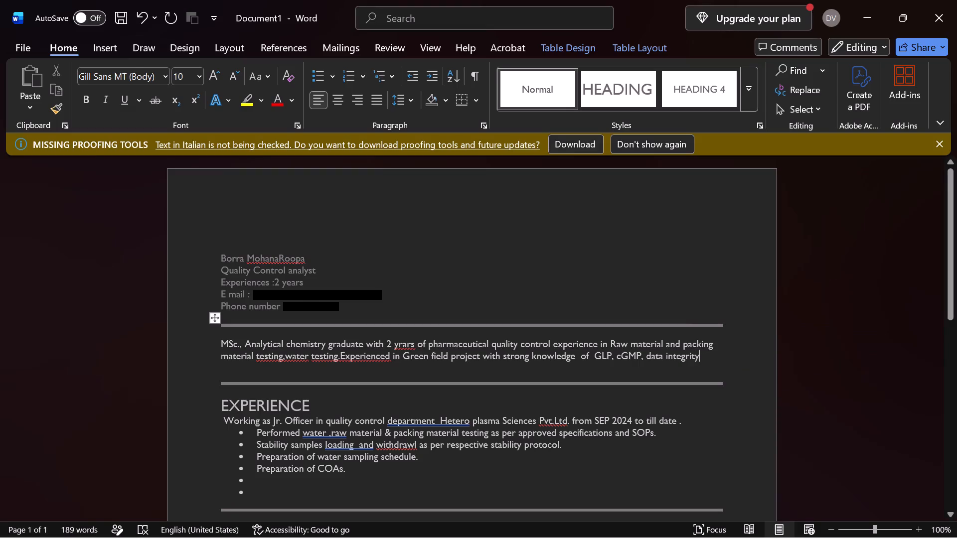
# Continue the summary after "data integrity" with "and audit readiness", separating the words with spaces.
pyautogui.write('and')
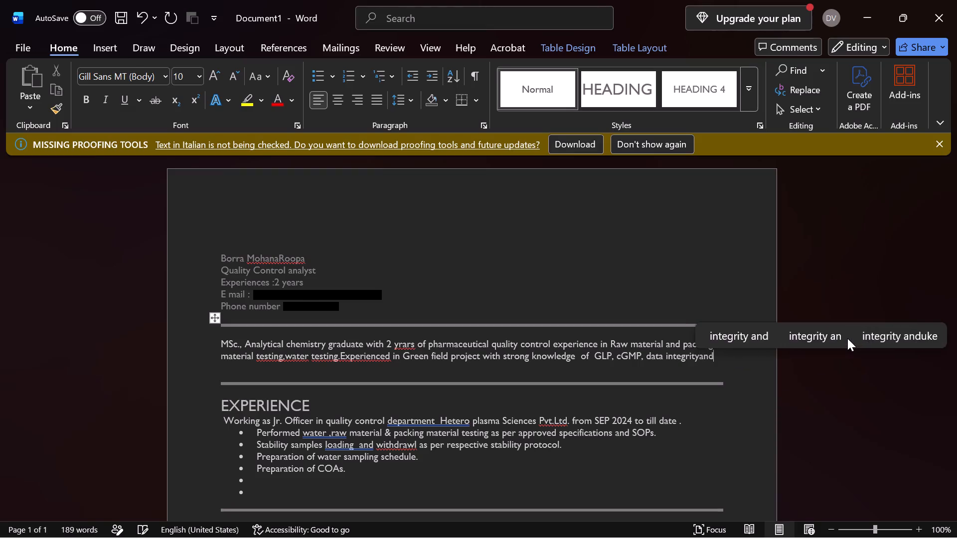
pyautogui.press('space')
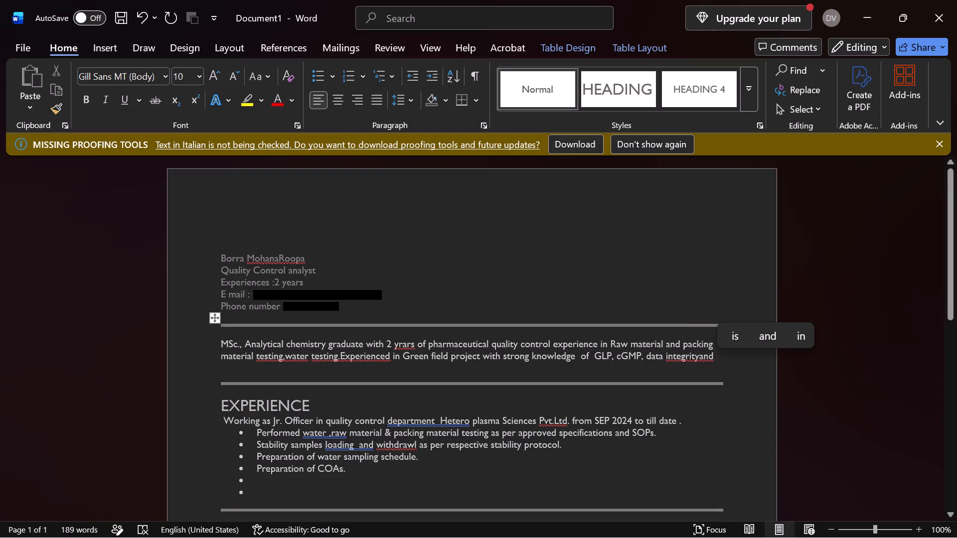
pyautogui.click(759, 338)
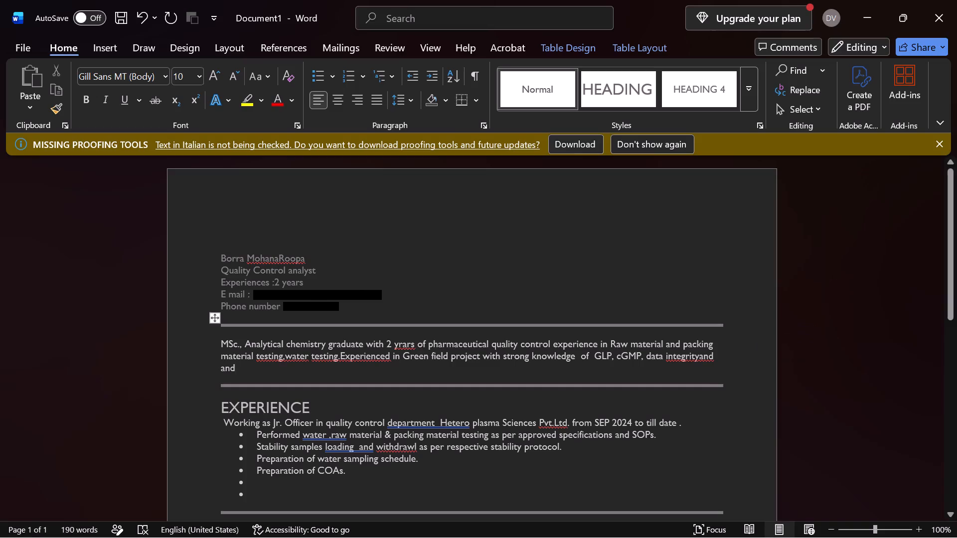
pyautogui.click(700, 358)
pyautogui.press('space')
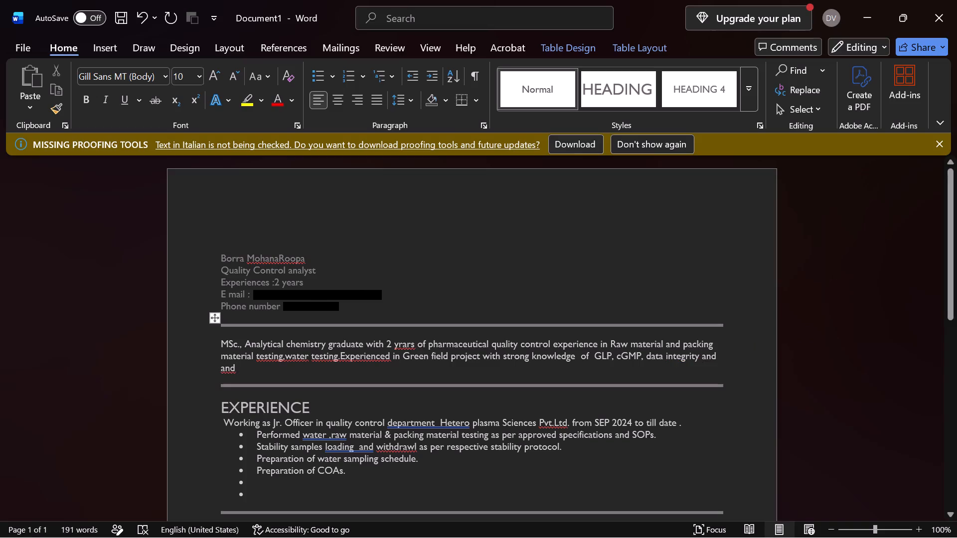
pyautogui.click(722, 355)
pyautogui.click(717, 355)
pyautogui.press('space')
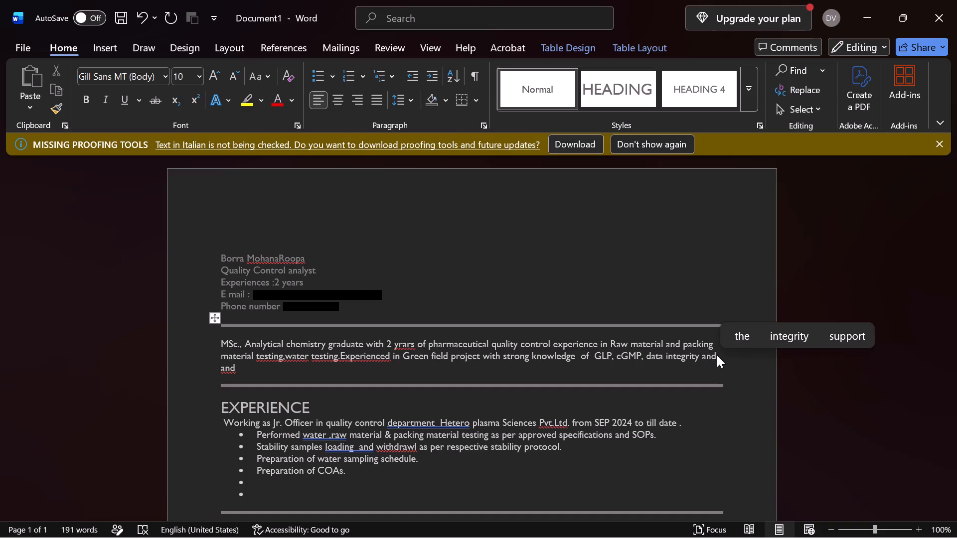
pyautogui.write('audit')
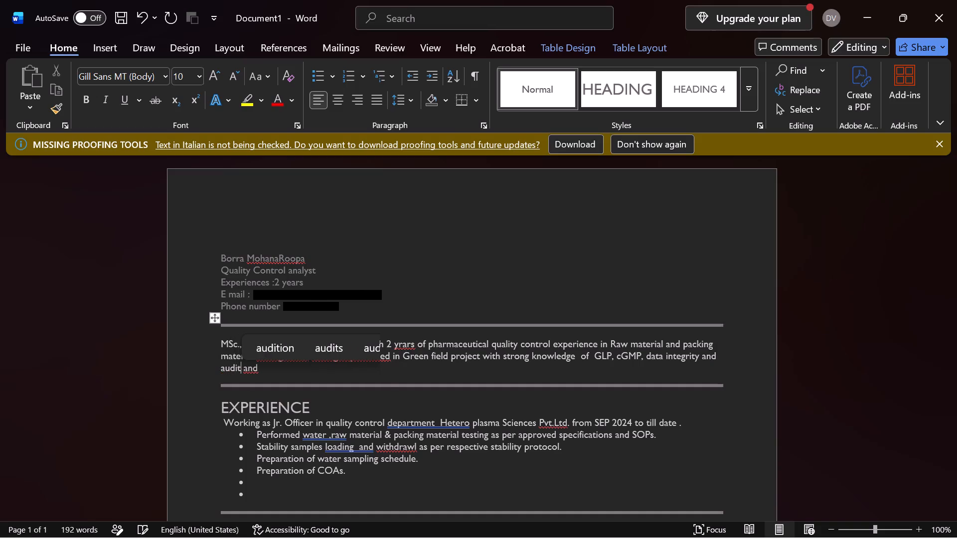
pyautogui.press('space')
pyautogui.write('readiness')
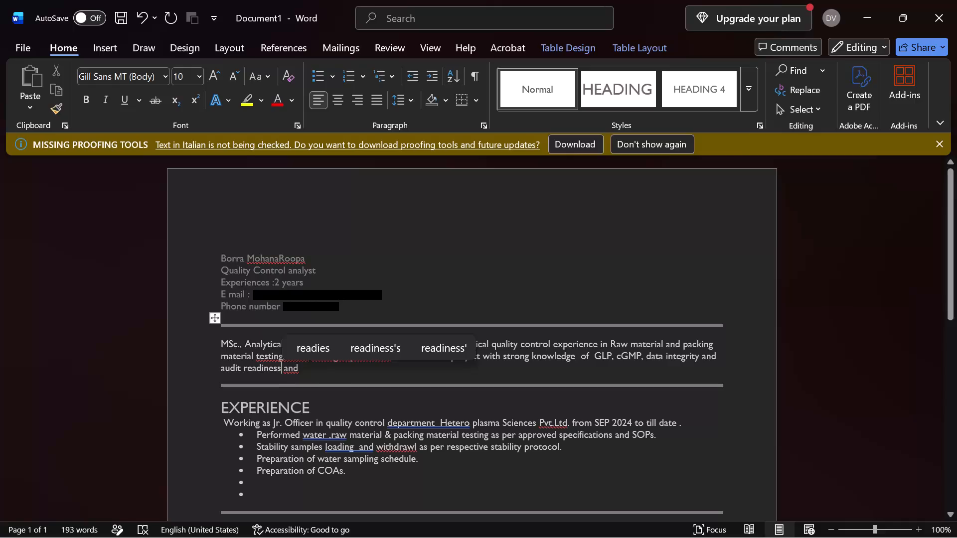
# Delete the surplus "and" after "audit readiness" at the end of the summary.
pyautogui.click(306, 368)
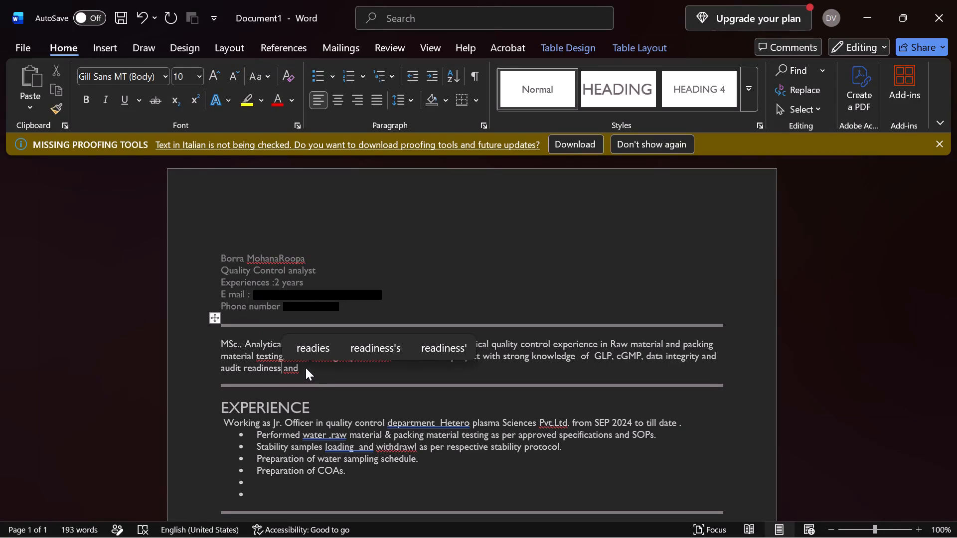
pyautogui.doubleClick(306, 368)
pyautogui.doubleClick(295, 367)
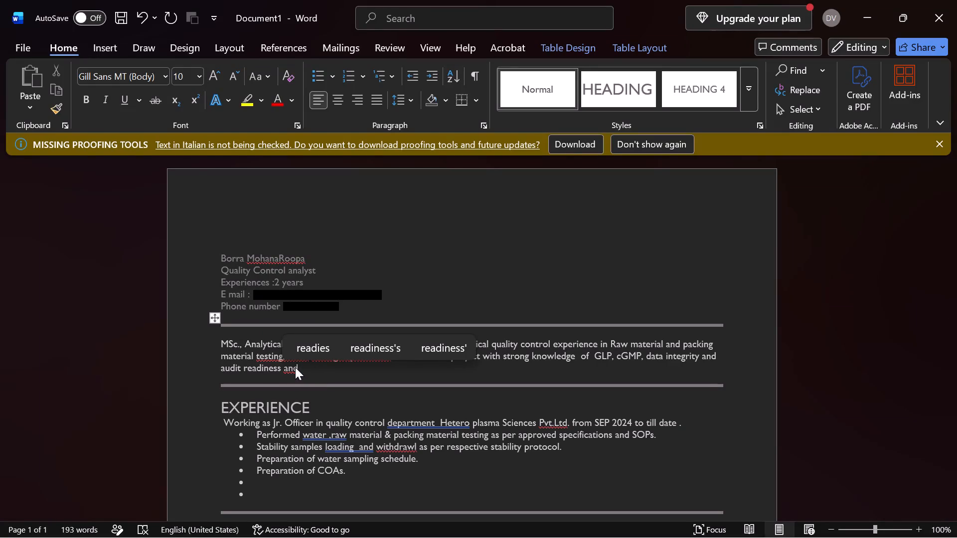
pyautogui.tripleClick(295, 367)
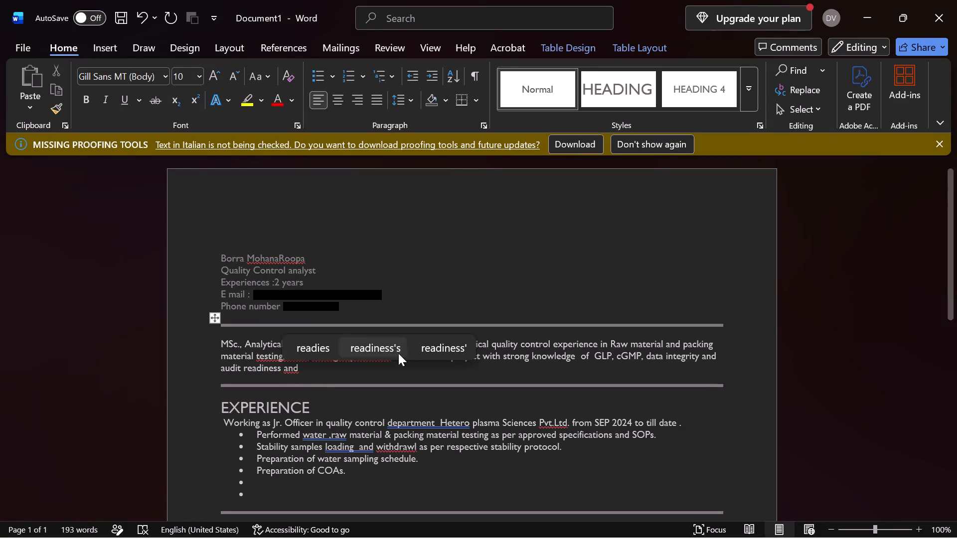
pyautogui.click(429, 339)
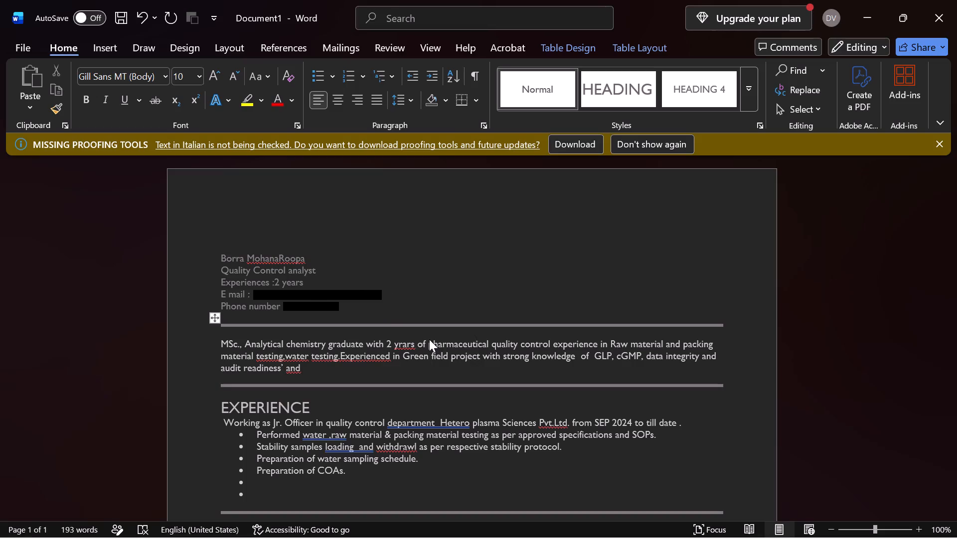
pyautogui.press('BackSpace')
pyautogui.moveTo(429, 339); pyautogui.dragTo(409, 233)
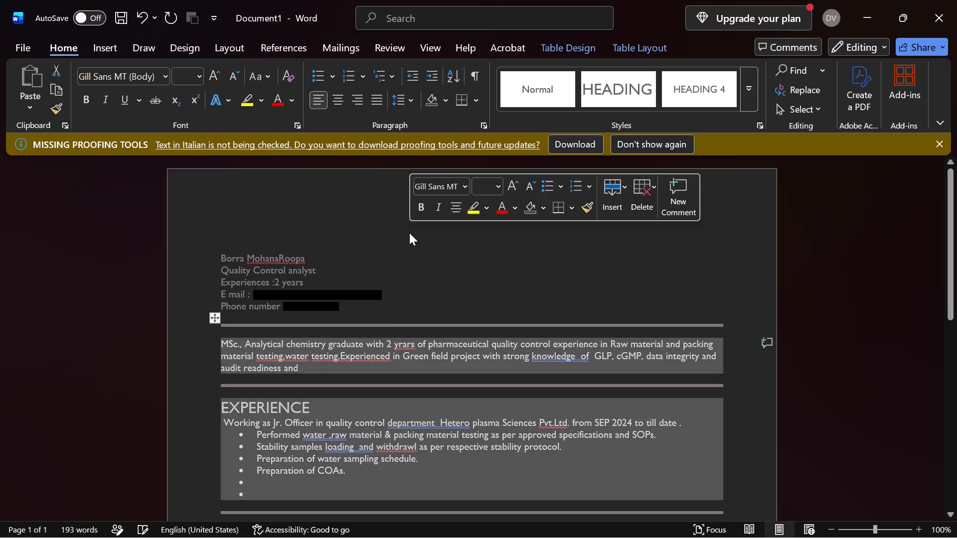
pyautogui.click(409, 233)
pyautogui.doubleClick(316, 358)
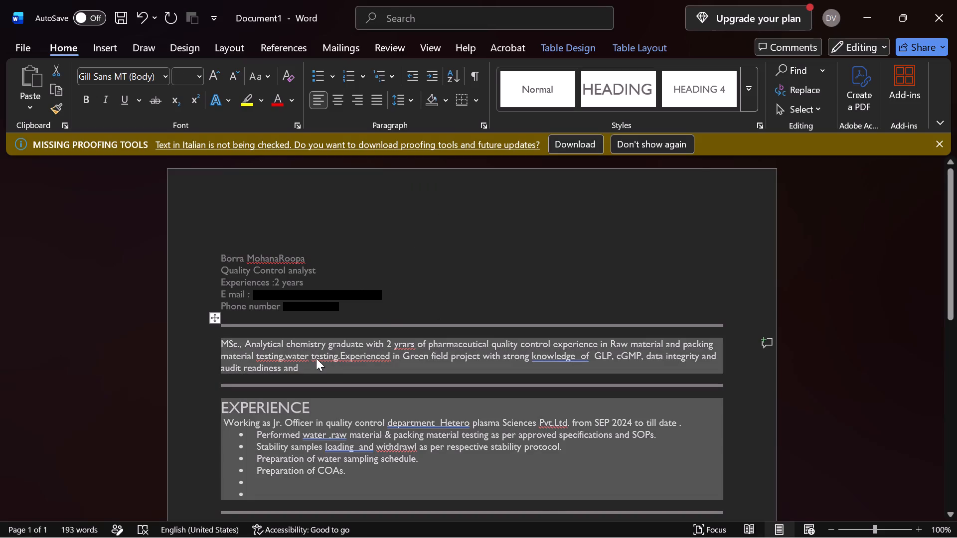
pyautogui.doubleClick(297, 372)
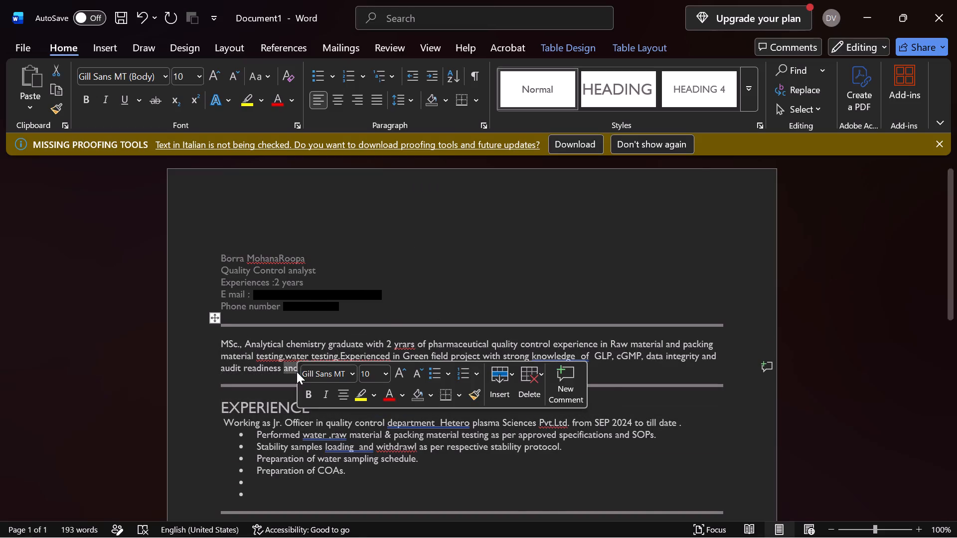
pyautogui.press('BackSpace')
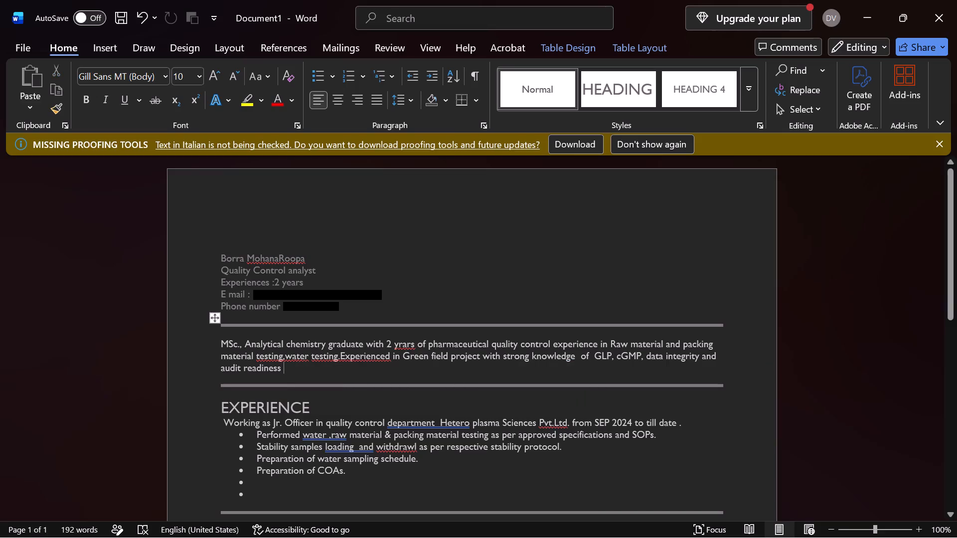
# Correct the misspelled word "yrars" in the summary's first line to "years".
pyautogui.click(404, 346)
pyautogui.press('BackSpace')
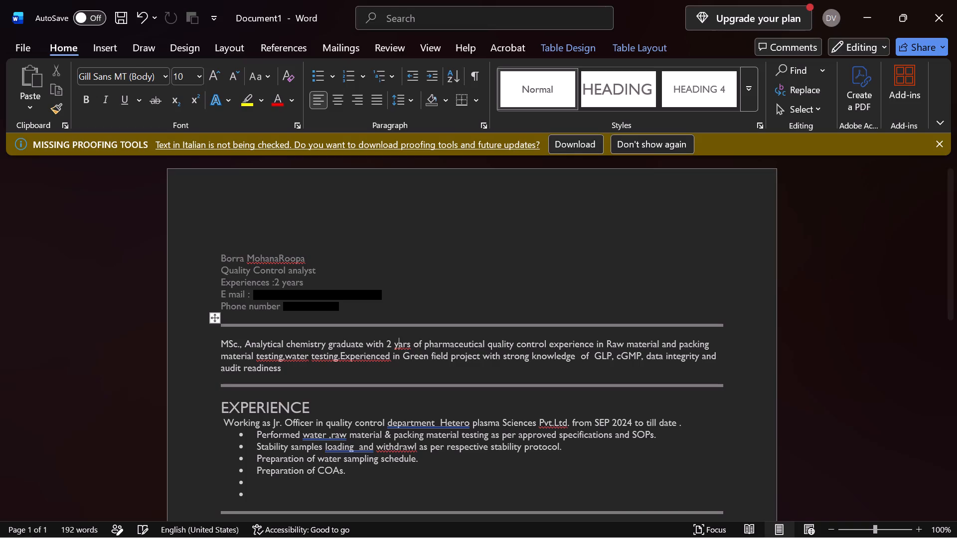
pyautogui.press('e')
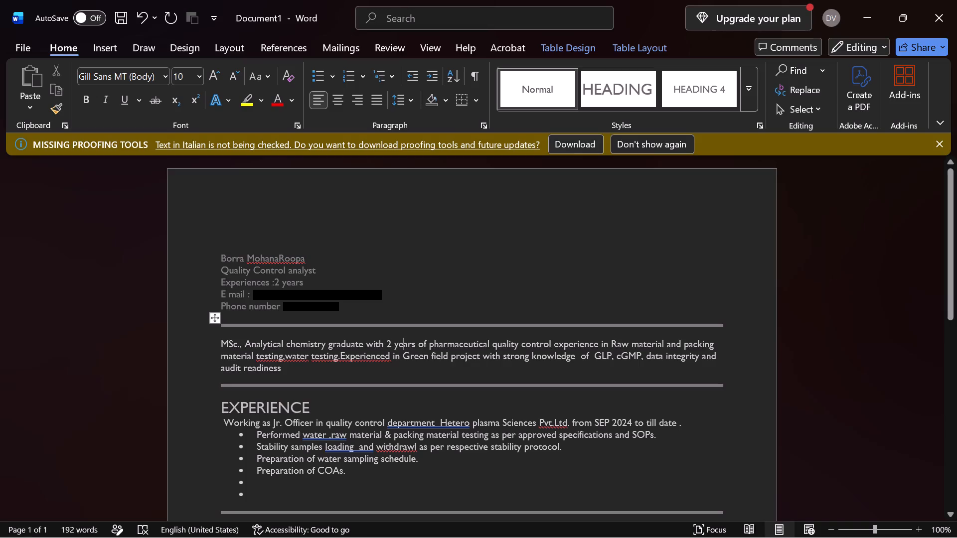
# Insert the missing spaces before "water testing" and before "Experienced" in the summary paragraph.
pyautogui.click(287, 357)
pyautogui.press('space')
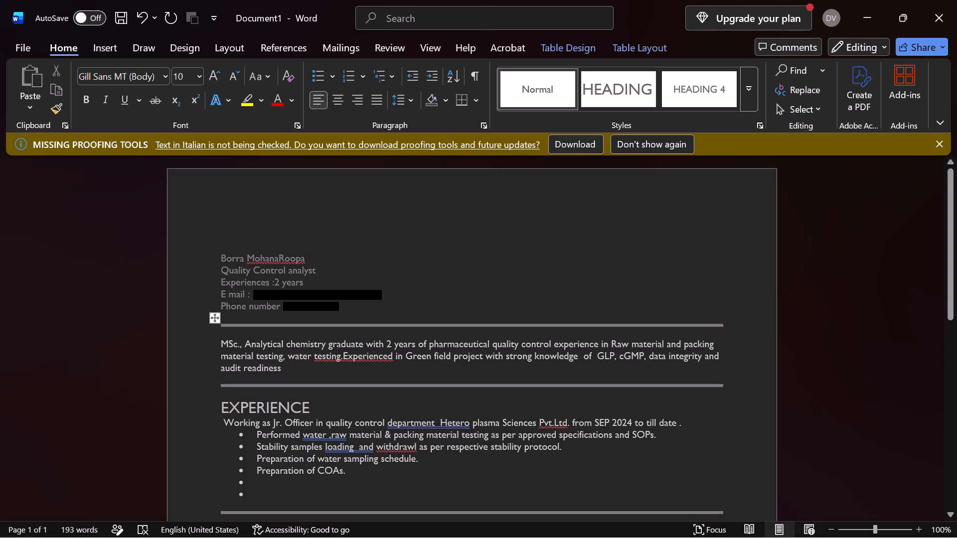
pyautogui.click(342, 359)
pyautogui.press('space')
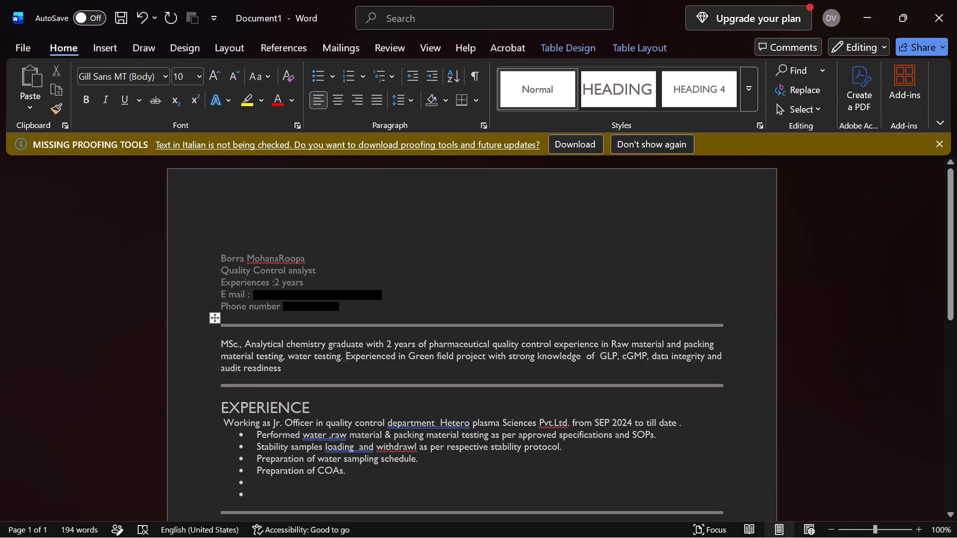
# Insert ",laboratory SAFETY" after "data integrity" in the summary paragraph and add a space before "integrity".
pyautogui.click(706, 358)
pyautogui.press(',')
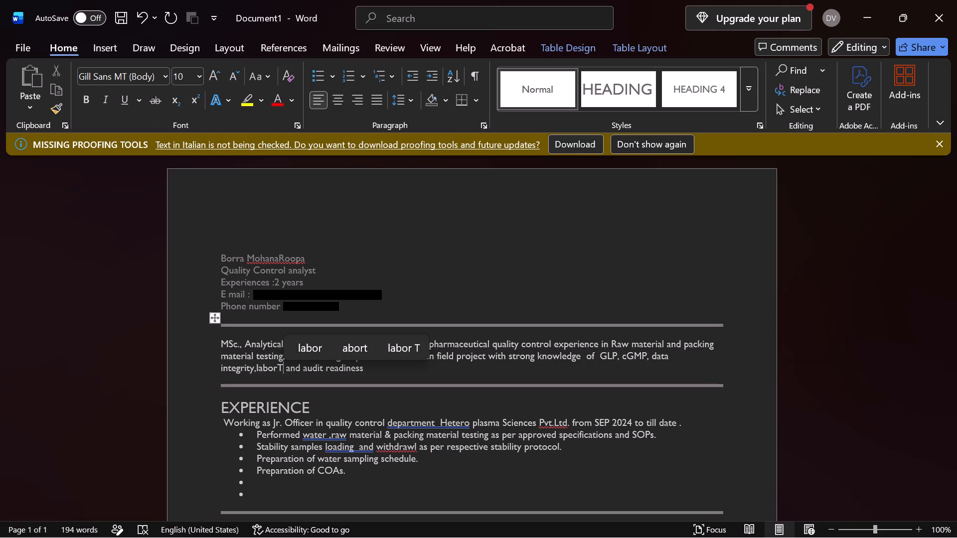
pyautogui.press('BackSpace')
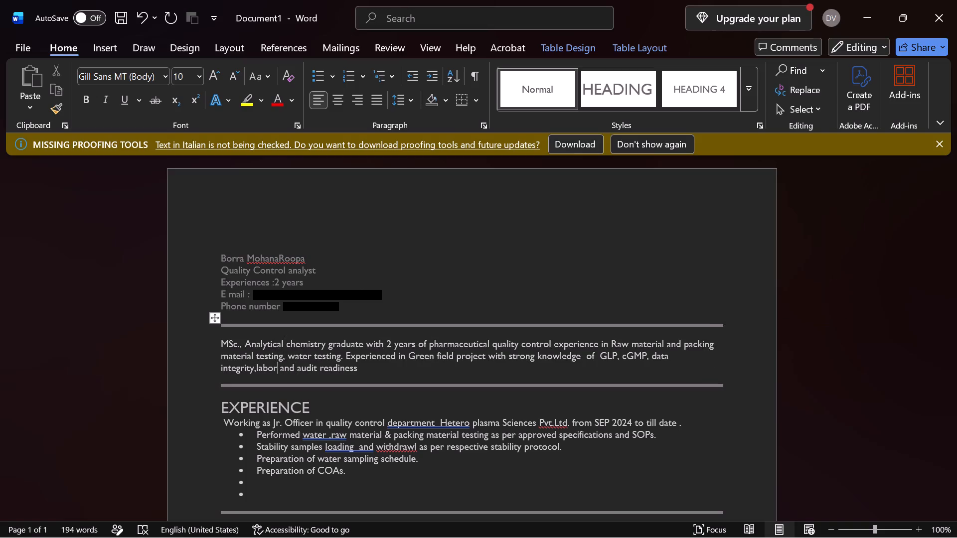
pyautogui.write('ATORY')
pyautogui.press('space')
pyautogui.write('SAFET')
pyautogui.press('y')
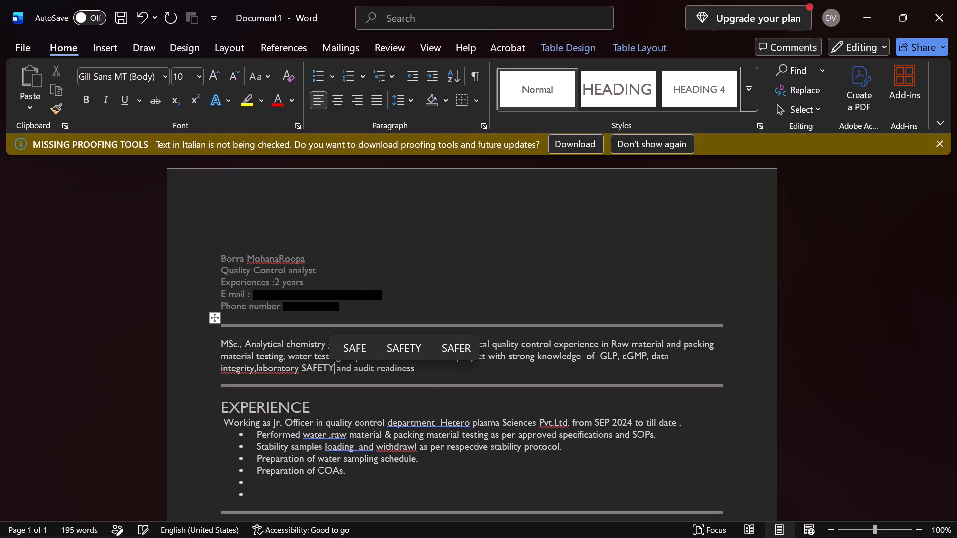
pyautogui.click(706, 358)
pyautogui.press('space')
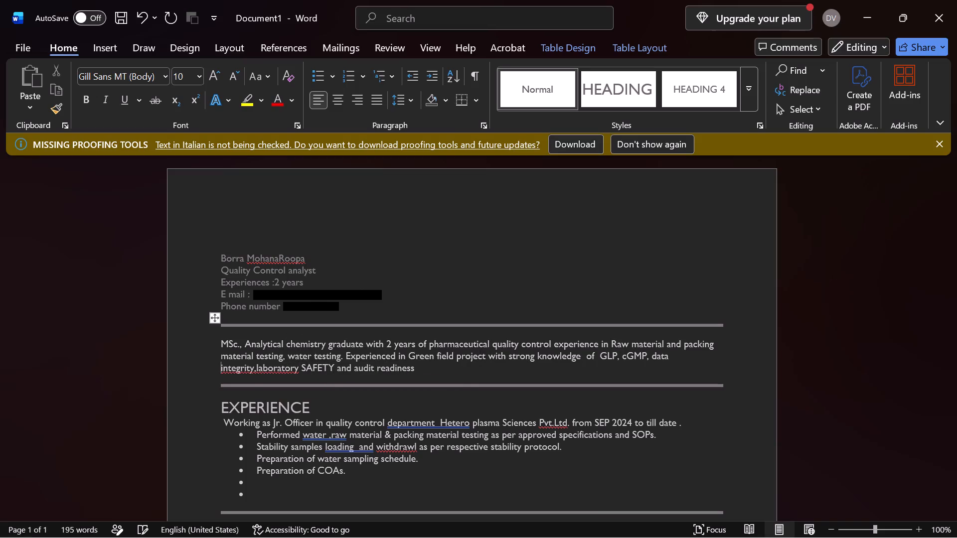
# Replace the capitalised word "SAFETY" in the summary with lowercase "safety".
pyautogui.doubleClick(333, 369)
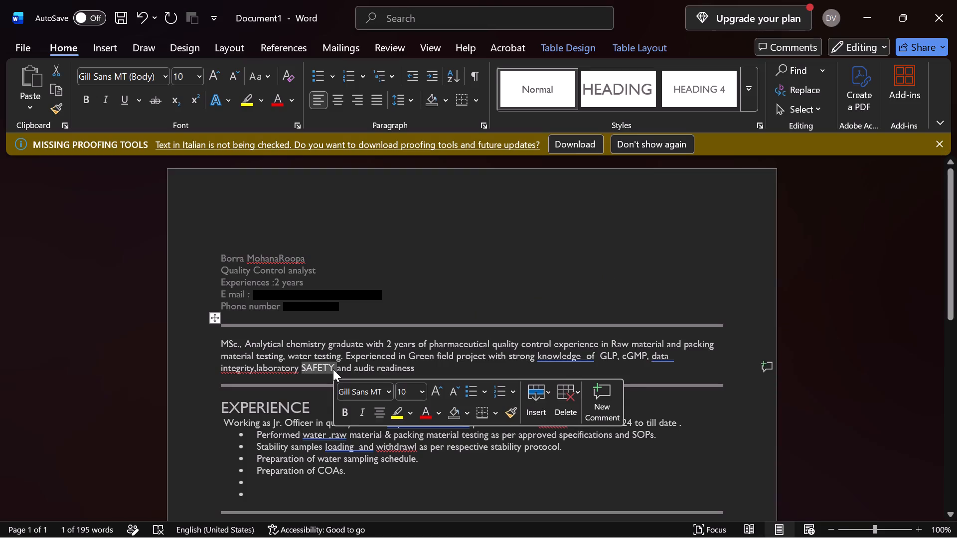
pyautogui.write('sa')
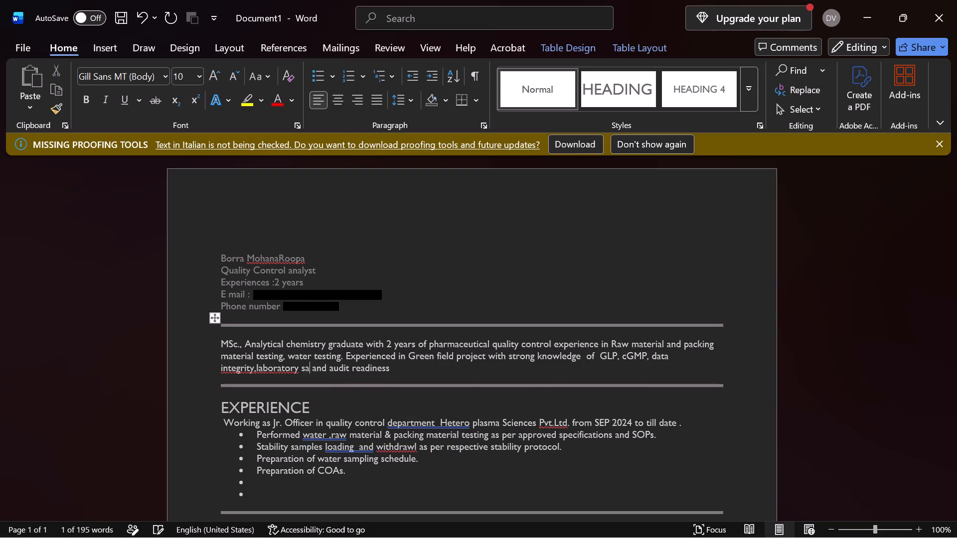
pyautogui.write('fety')
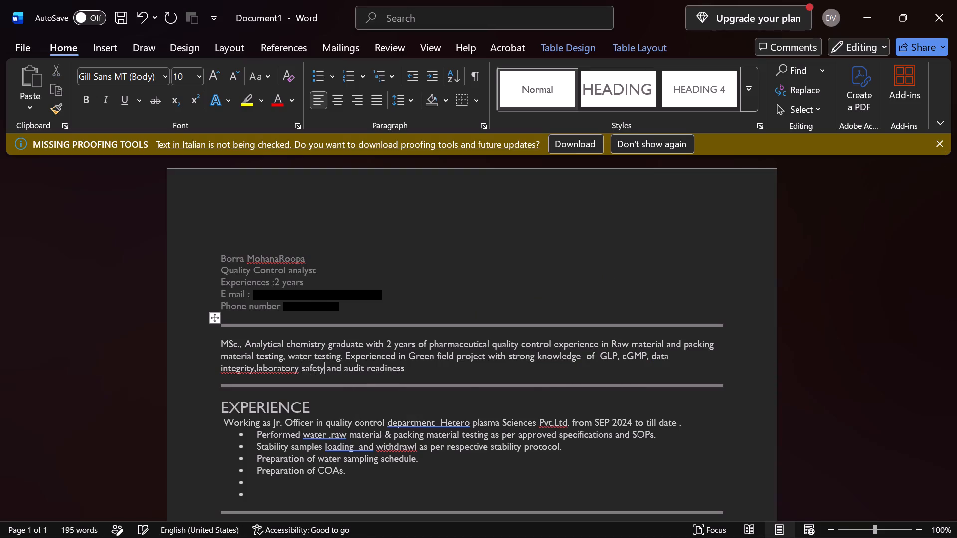
pyautogui.click(333, 369)
# Add the heading "PROFESSIONAL SUMMARY" on its own line directly above the summary paragraph.
pyautogui.doubleClick(233, 339)
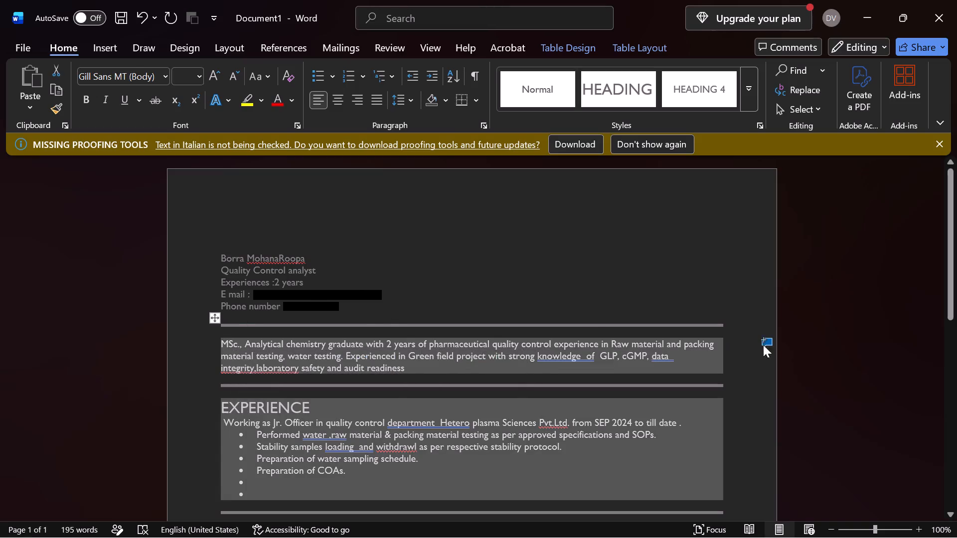
pyautogui.click(733, 324)
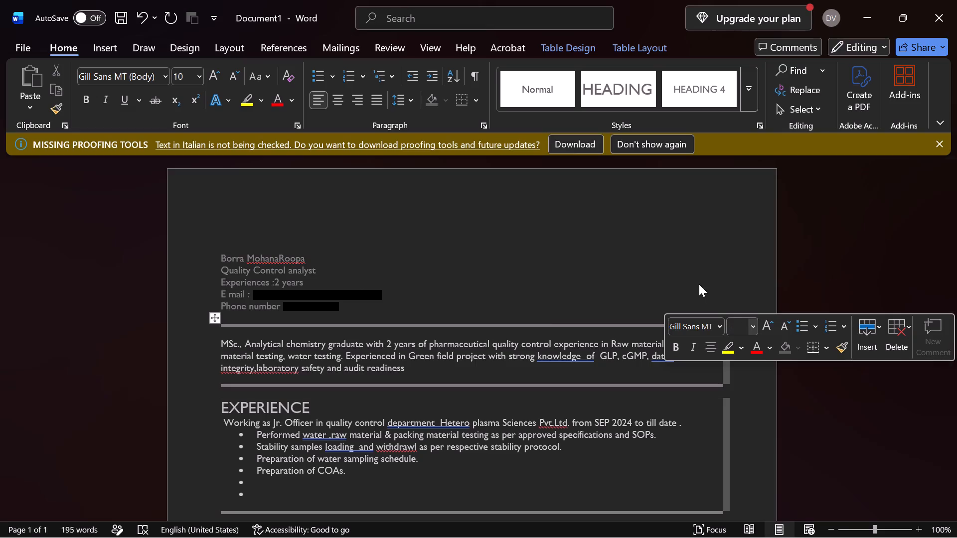
pyautogui.click(224, 340)
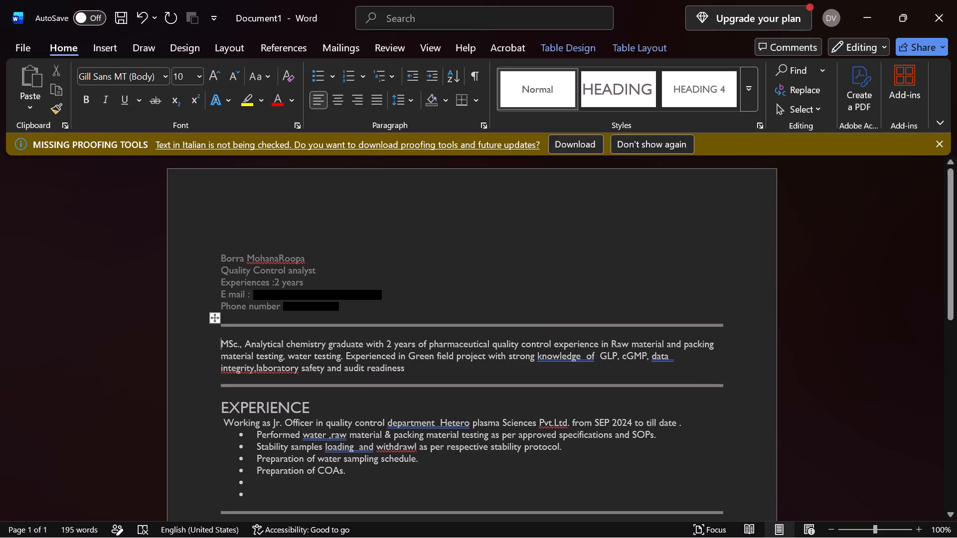
pyautogui.press('Return')
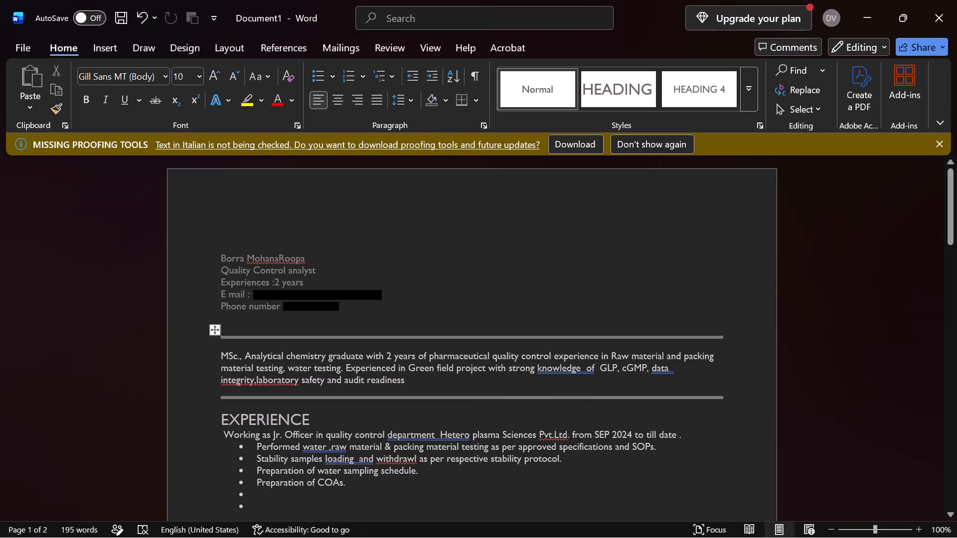
pyautogui.hotkey('ctrl', 'z')
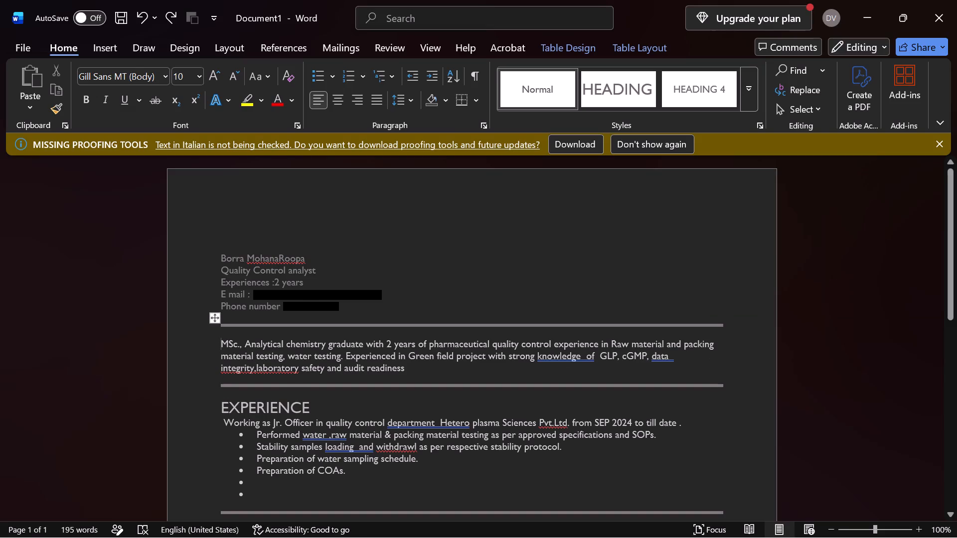
pyautogui.write('PROFESSIONAL SUMMARU')
pyautogui.press('BackSpace')
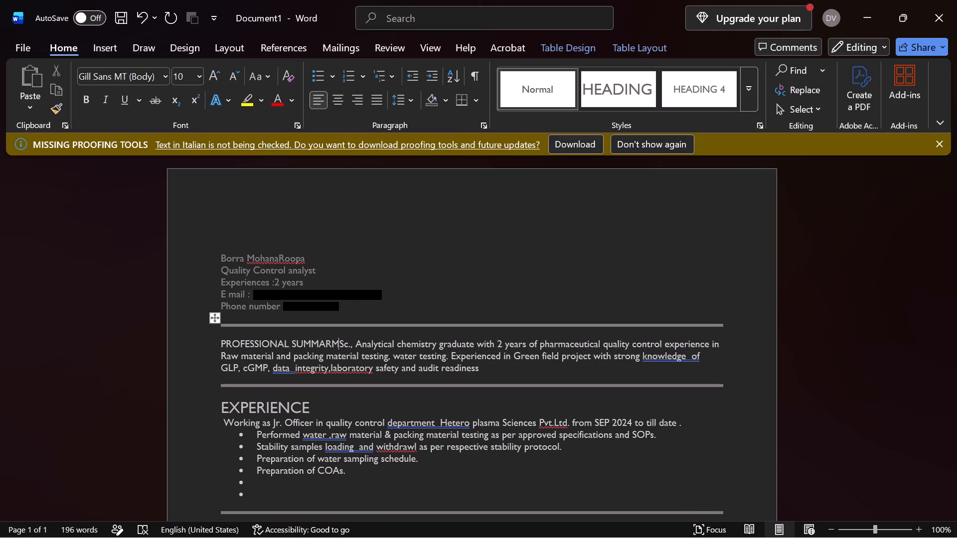
pyautogui.press('y')
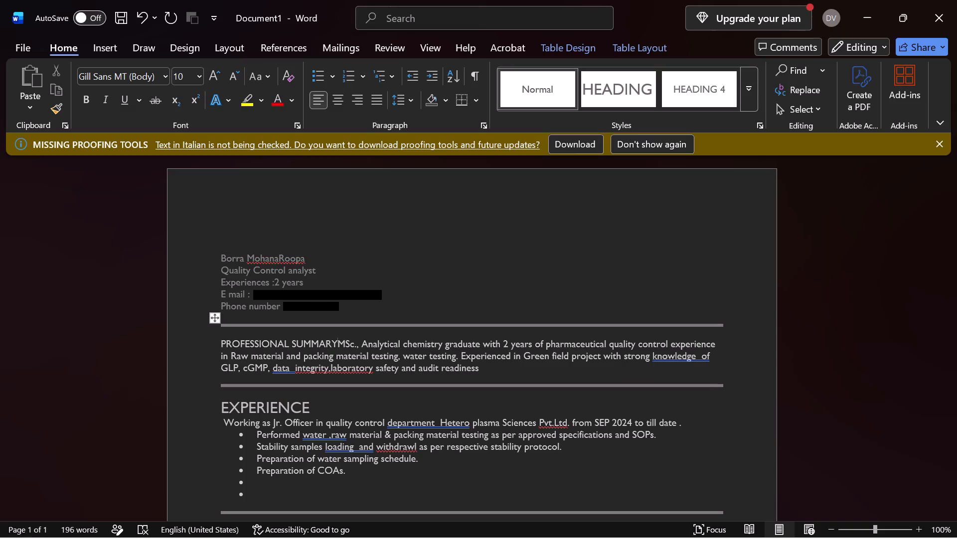
pyautogui.press('Return')
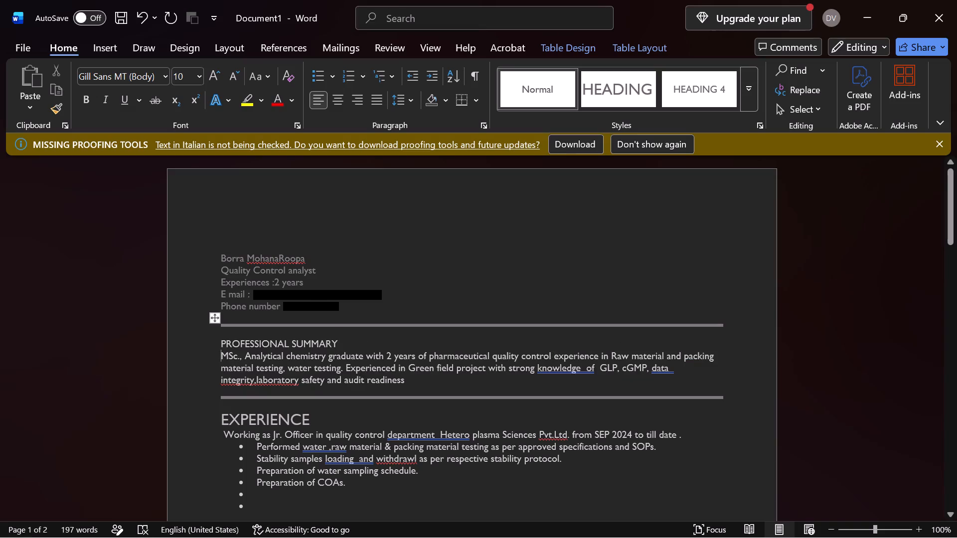
pyautogui.press('Return')
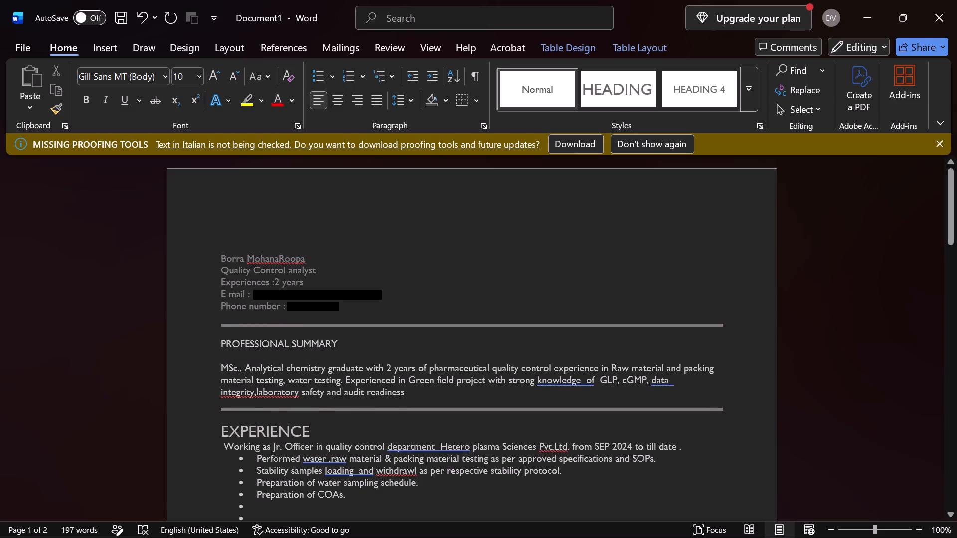
pyautogui.press('BackSpace')
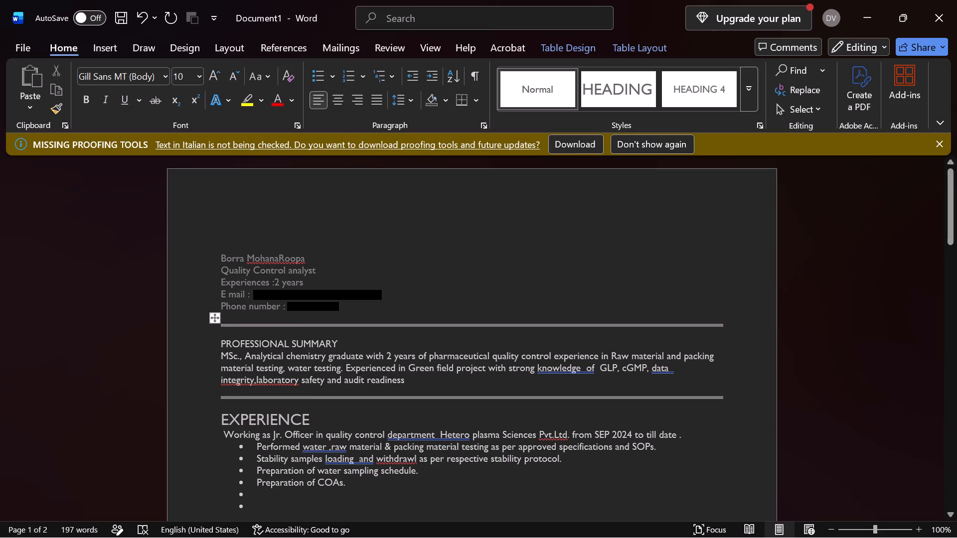
# Set the font size of the word "PROFESSIONAL" in the summary heading to 11.
pyautogui.doubleClick(229, 347)
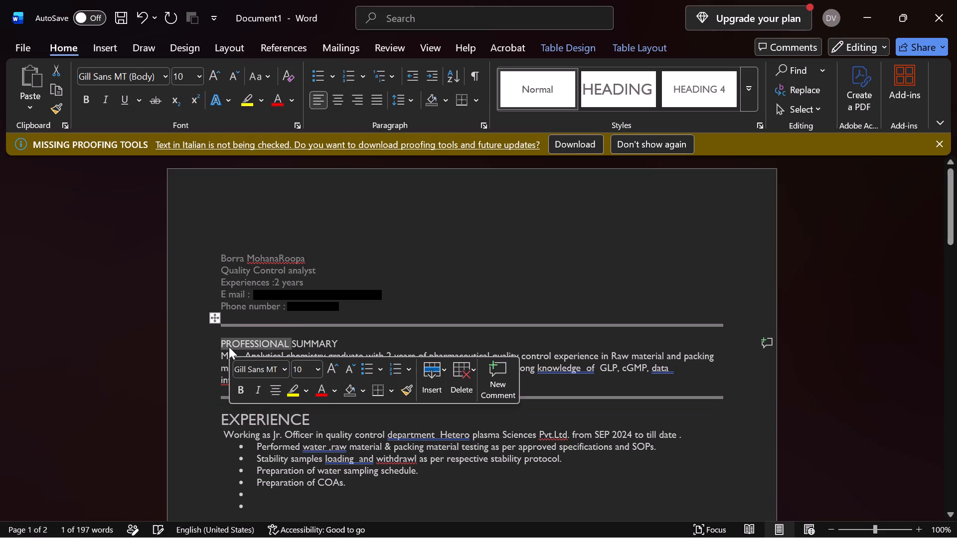
pyautogui.click(316, 372)
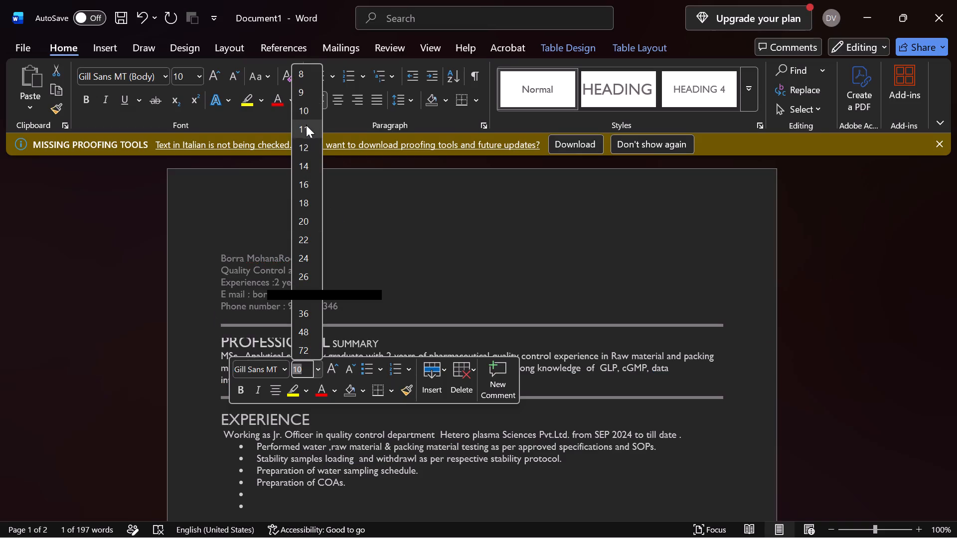
pyautogui.click(306, 125)
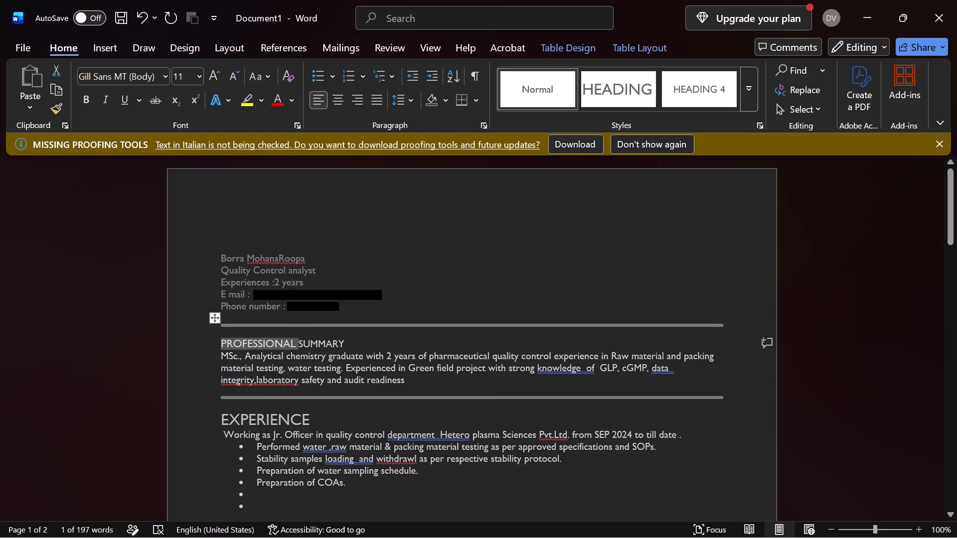
# Check the font size of the "EXPERIENCE" heading.
pyautogui.doubleClick(315, 339)
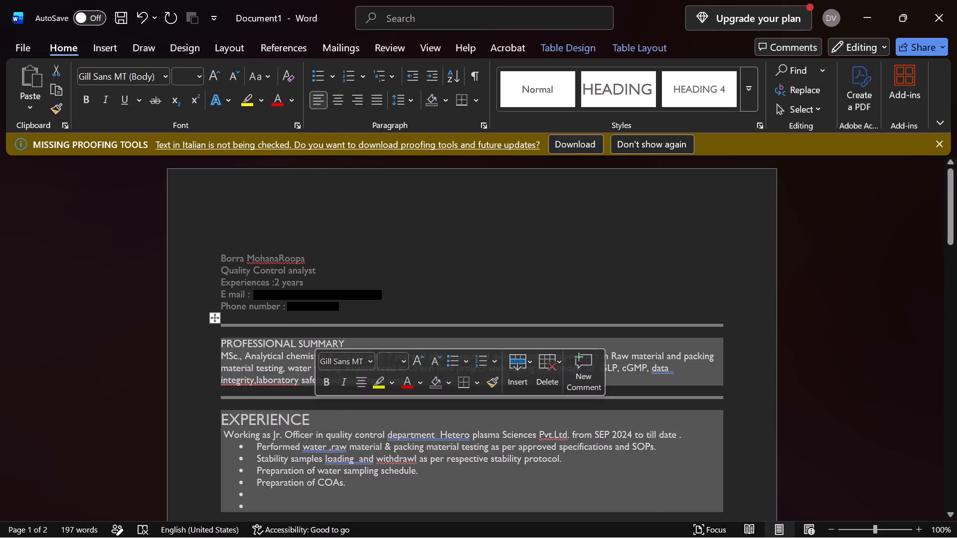
pyautogui.click(325, 410)
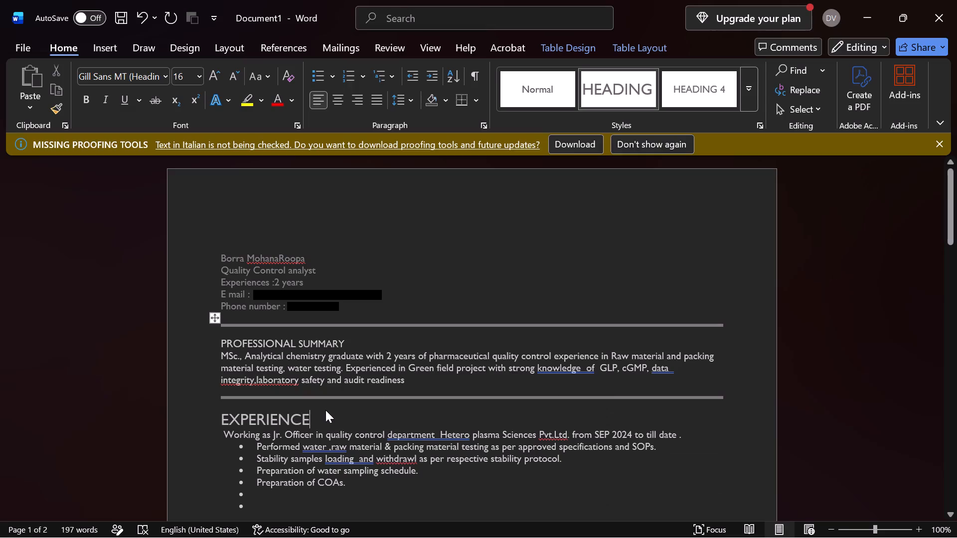
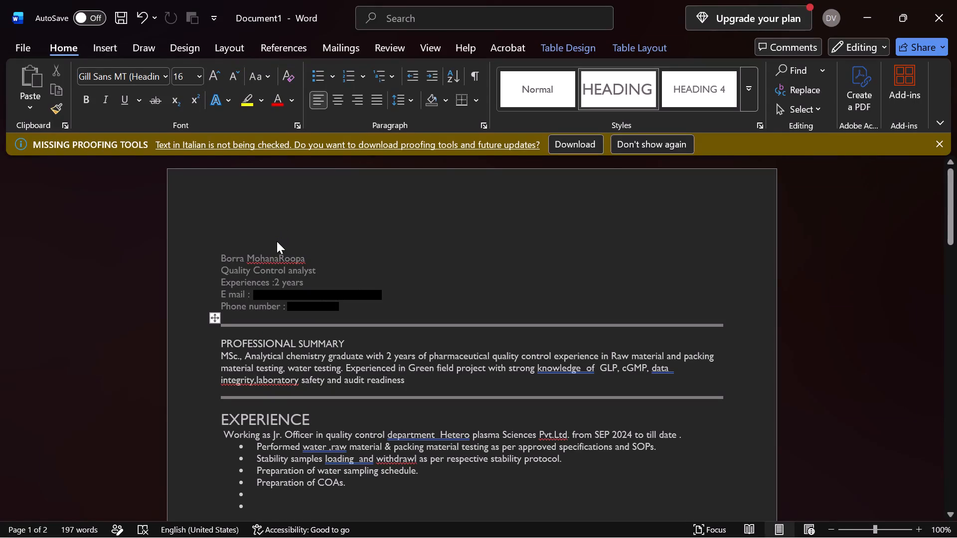
# Insert a space to separate the two joined words of the name in the page header.
pyautogui.doubleClick(282, 255)
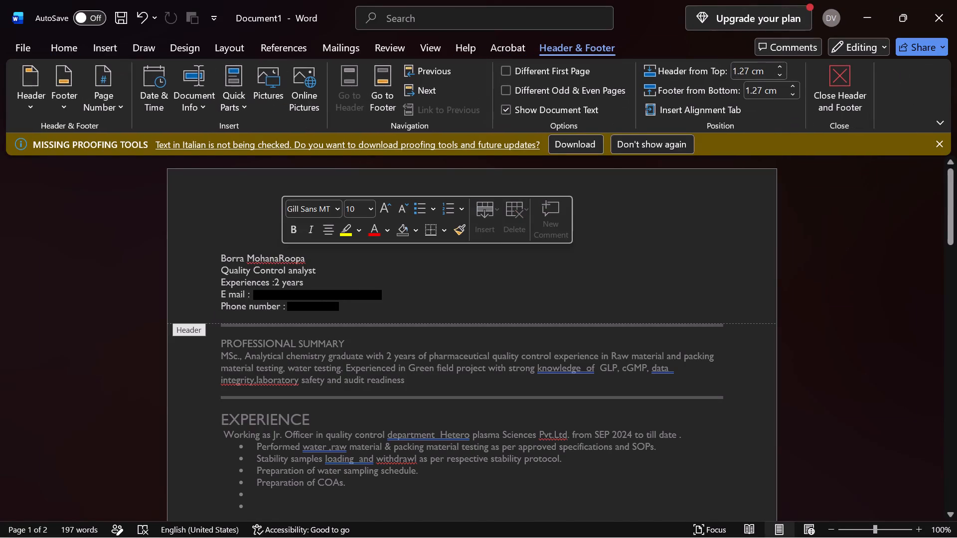
pyautogui.click(278, 261)
pyautogui.press('space')
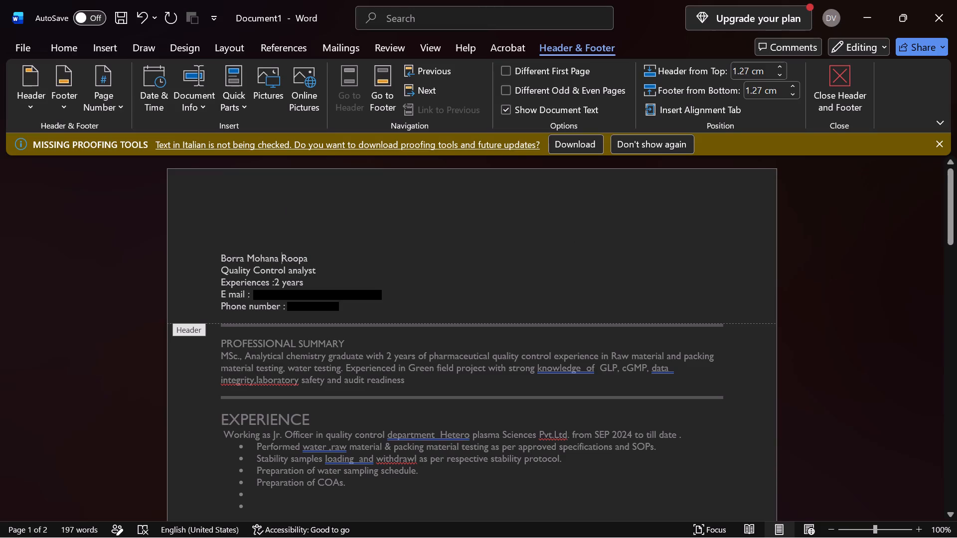
# Format all the text in the page header as Arial, size 11.
pyautogui.doubleClick(246, 244)
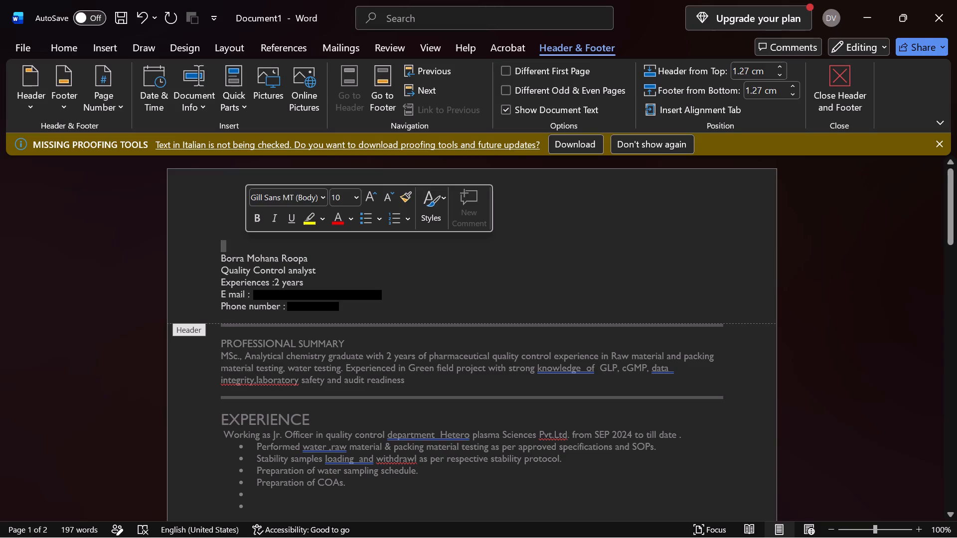
pyautogui.hotkey('ctrl', 'a')
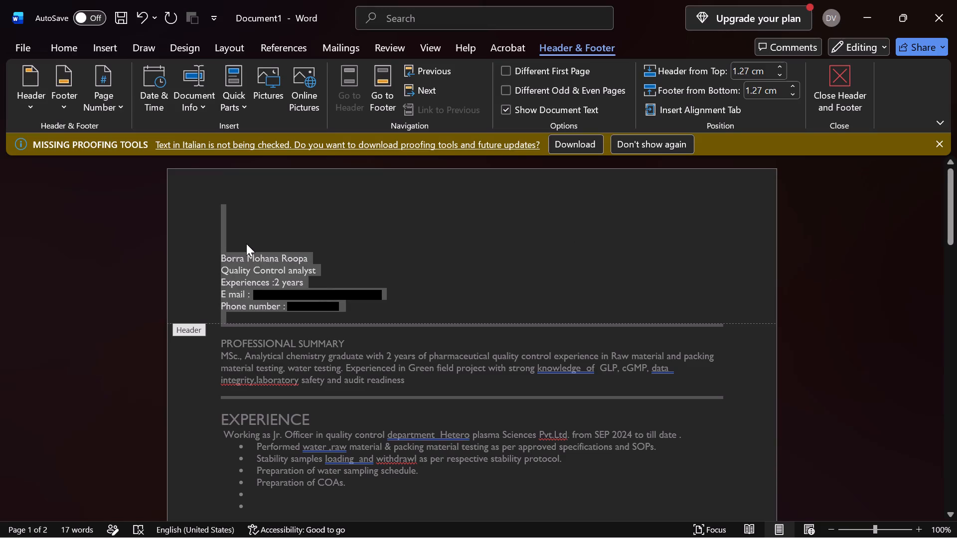
pyautogui.click(58, 44)
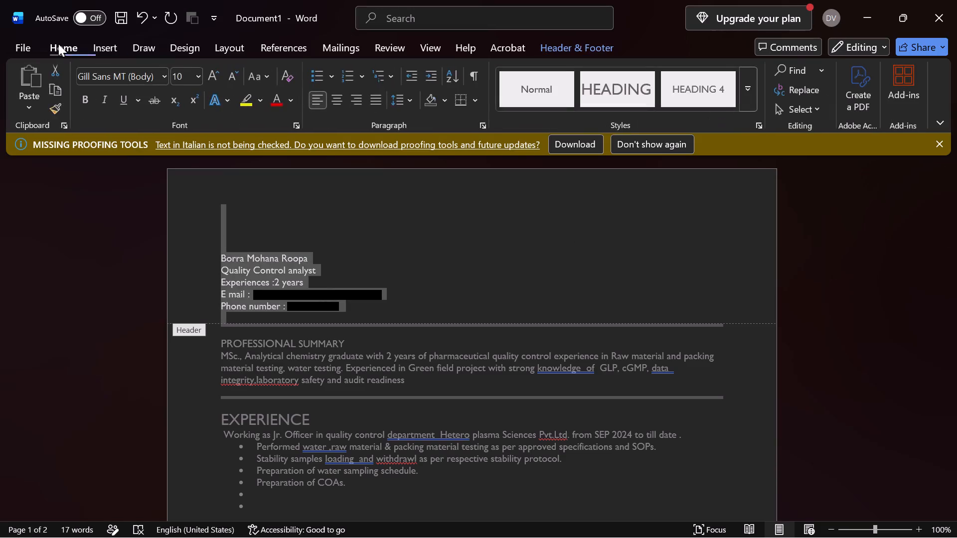
pyautogui.click(164, 80)
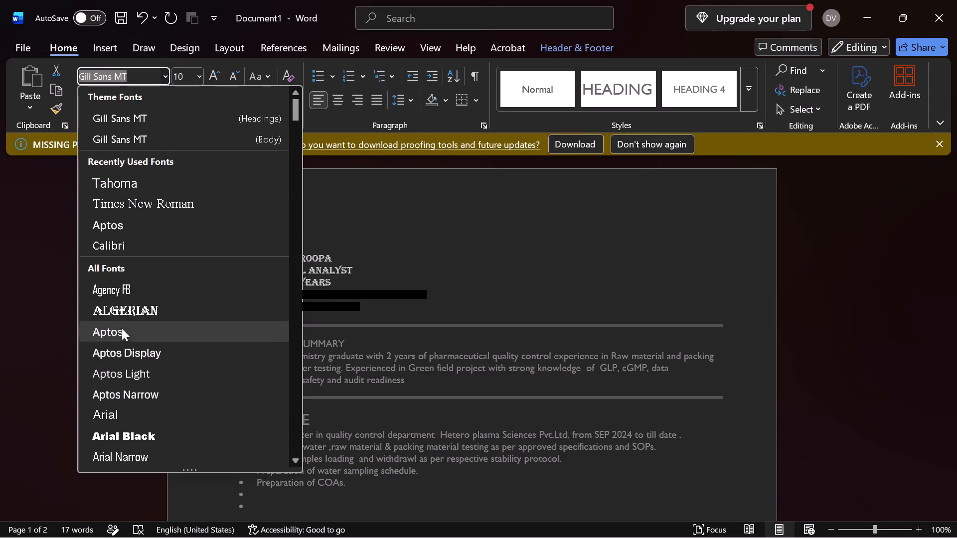
pyautogui.click(123, 413)
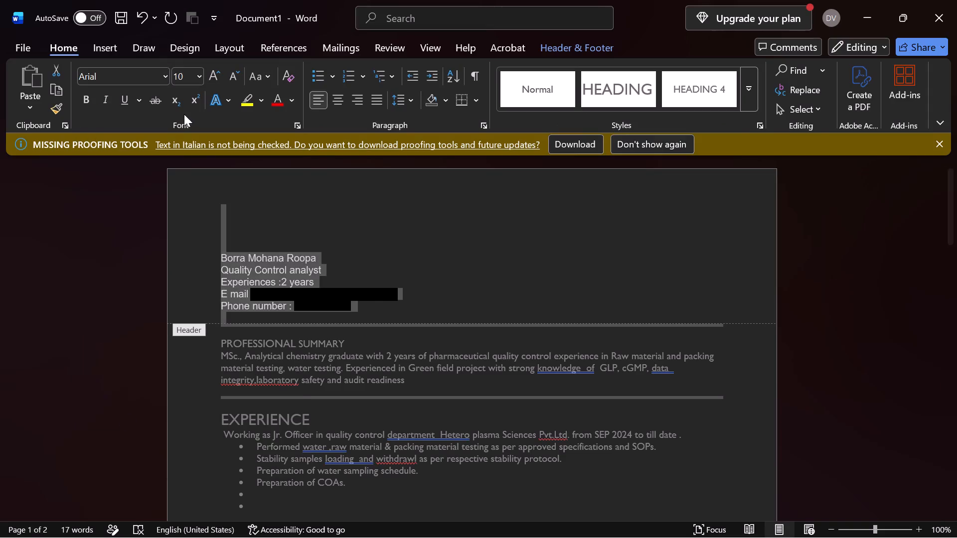
pyautogui.click(198, 71)
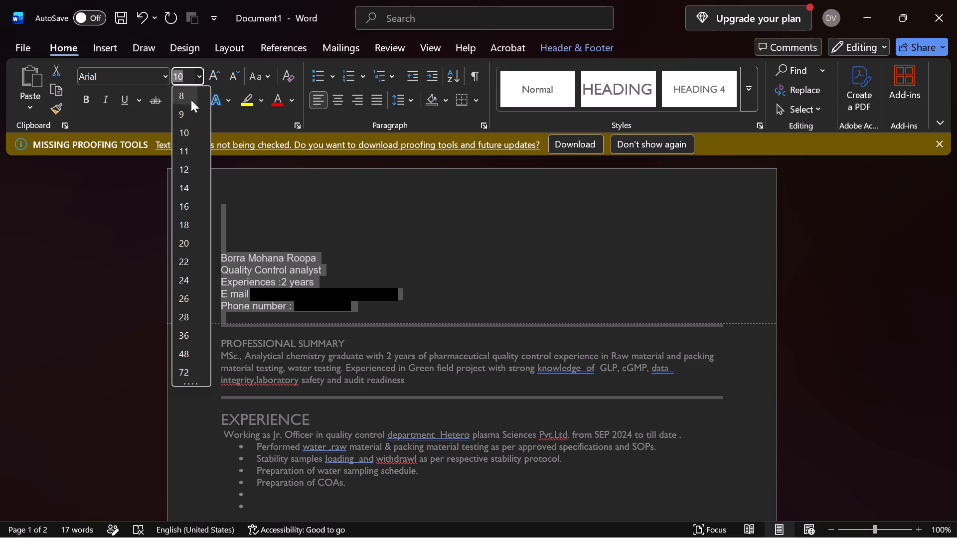
pyautogui.click(190, 144)
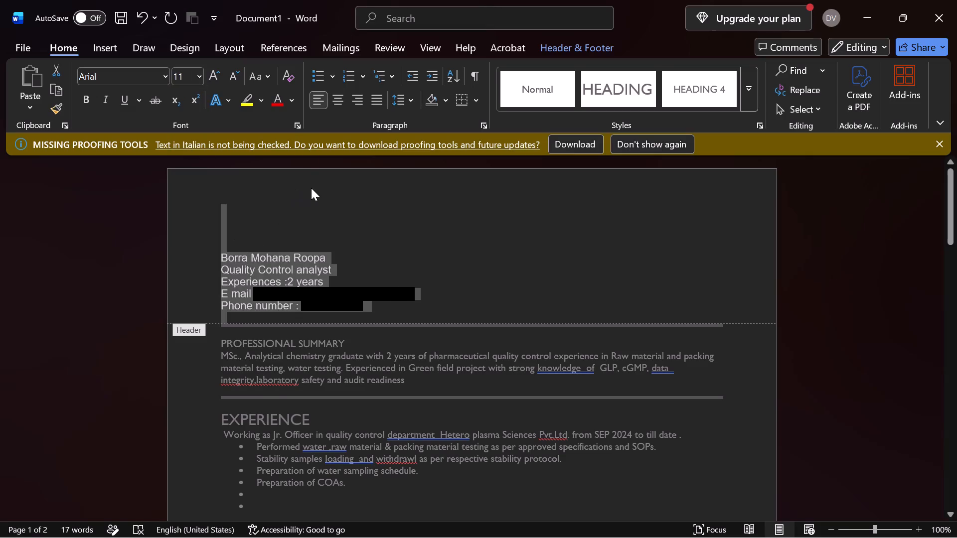
pyautogui.click(311, 188)
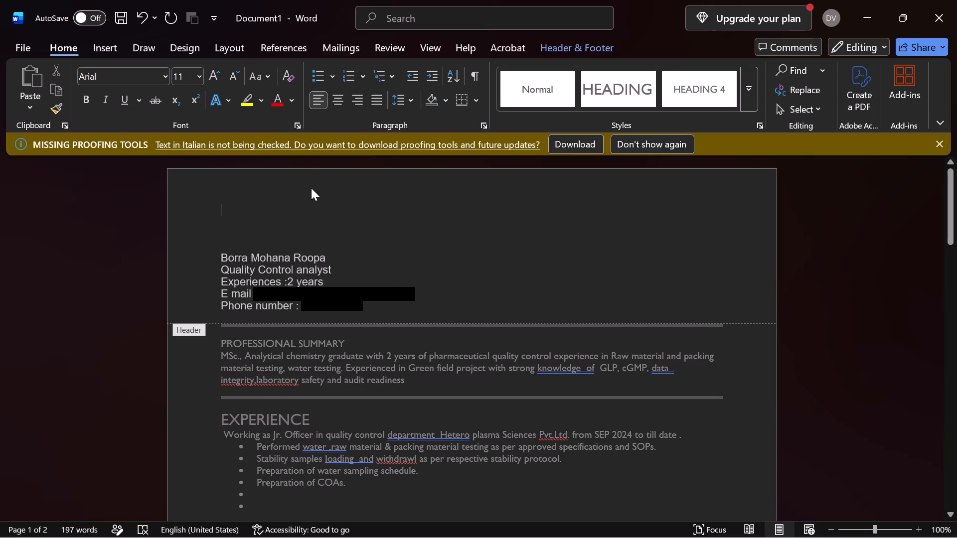
# Change the font of all the page header text to Calibri.
pyautogui.doubleClick(244, 260)
pyautogui.doubleClick(258, 295)
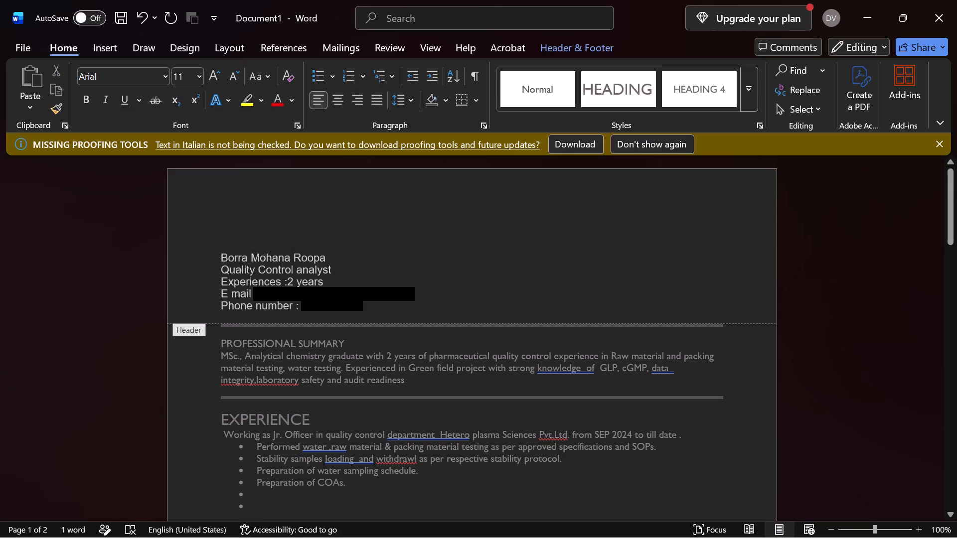
pyautogui.hotkey('ctrl', 'a')
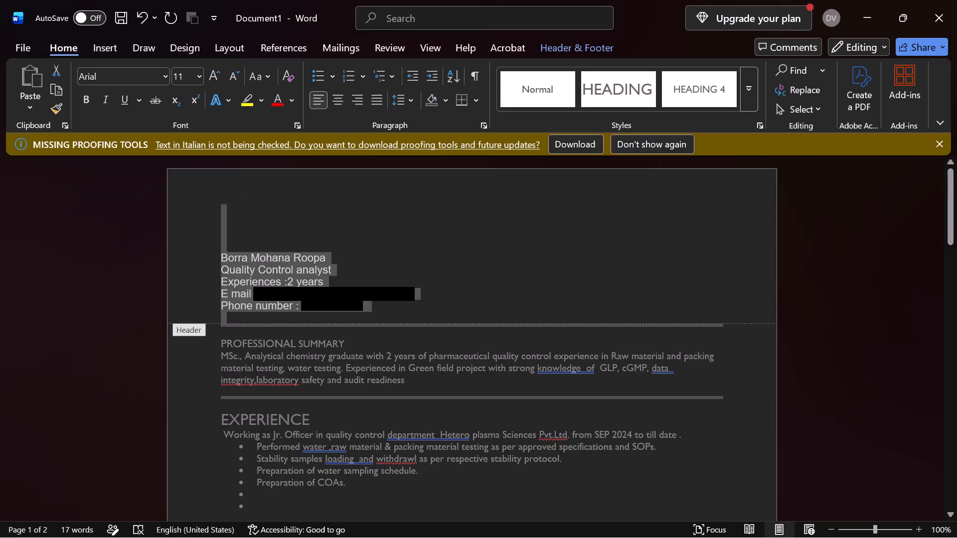
pyautogui.click(161, 71)
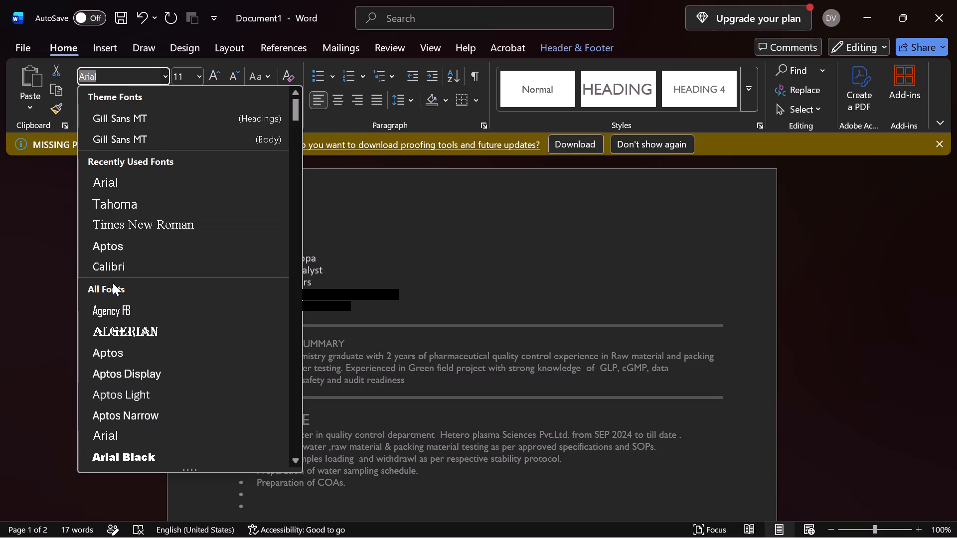
pyautogui.moveTo(118, 268); pyautogui.dragTo(372, 236)
pyautogui.click(372, 236)
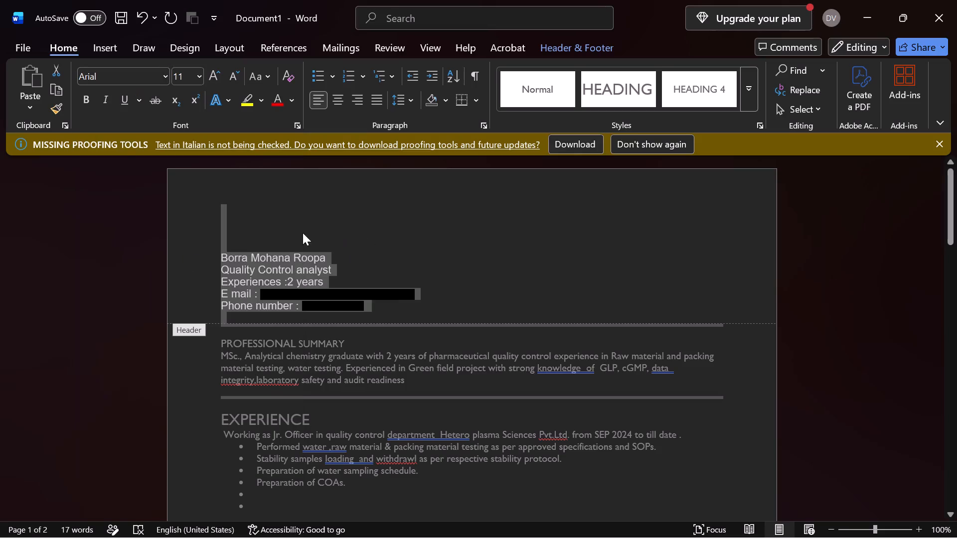
pyautogui.moveTo(165, 71); pyautogui.dragTo(141, 161)
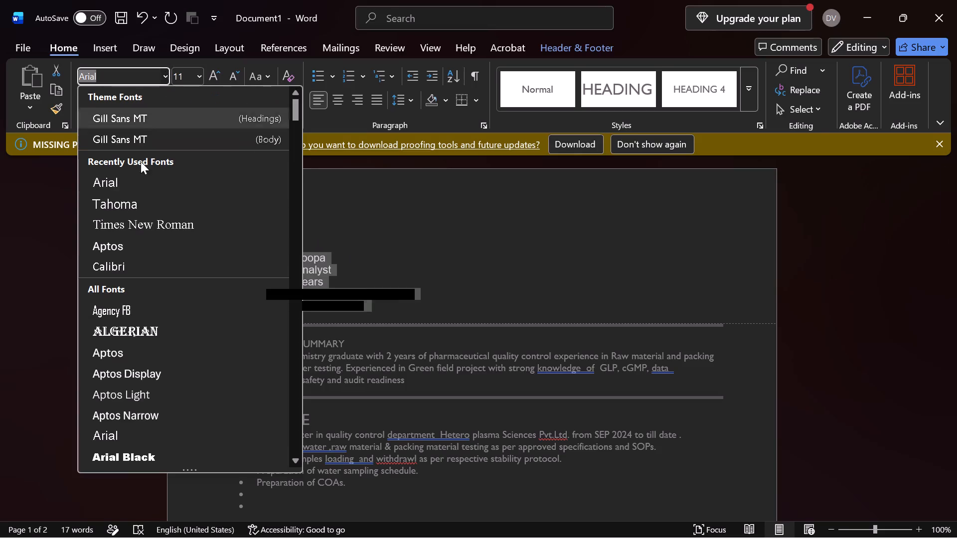
pyautogui.moveTo(141, 161); pyautogui.dragTo(119, 285)
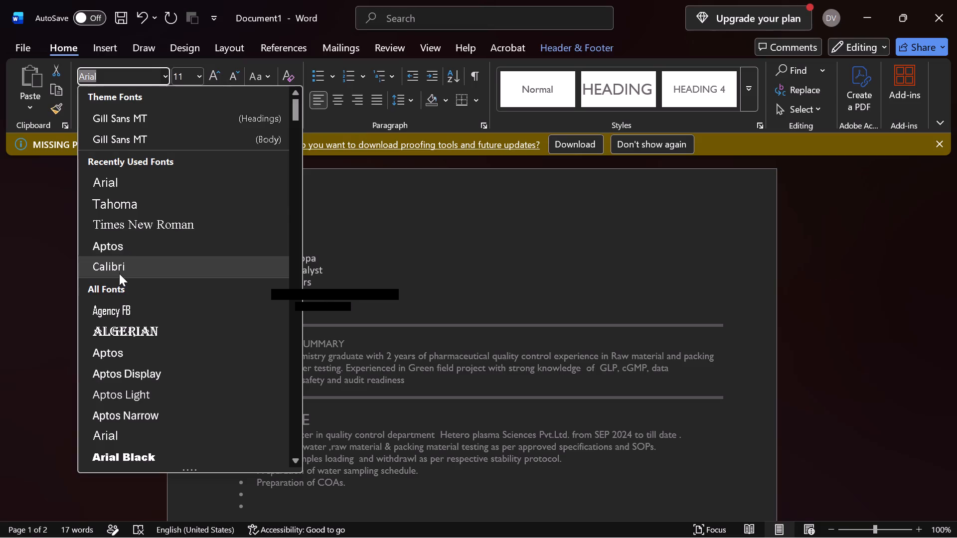
pyautogui.click(119, 271)
pyautogui.click(290, 218)
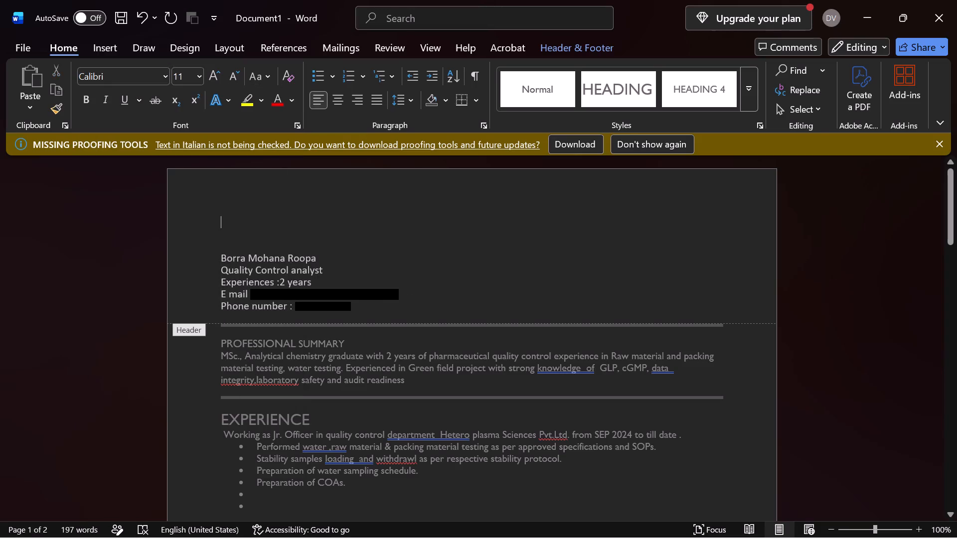
# Delete two of the blank lines above the name in the page header.
pyautogui.doubleClick(296, 287)
pyautogui.doubleClick(254, 250)
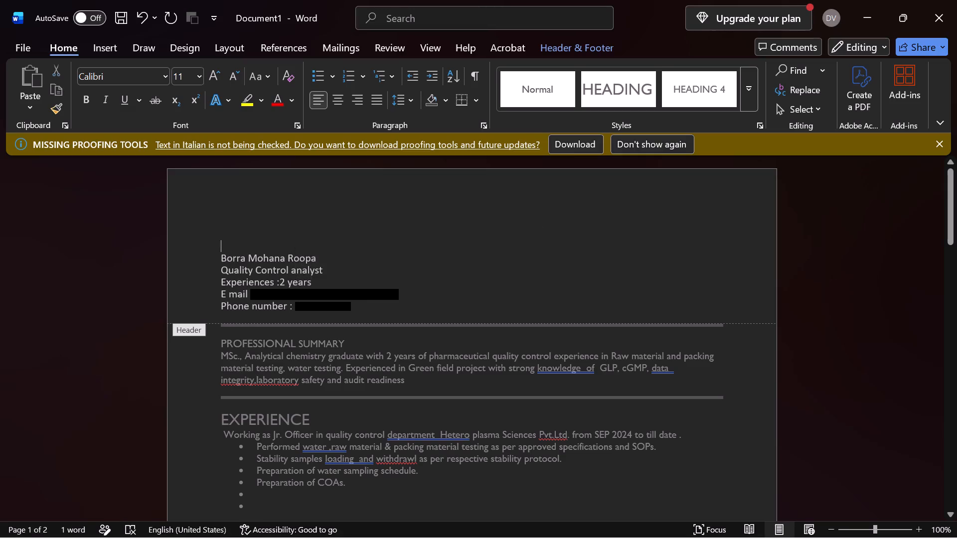
pyautogui.click(234, 233)
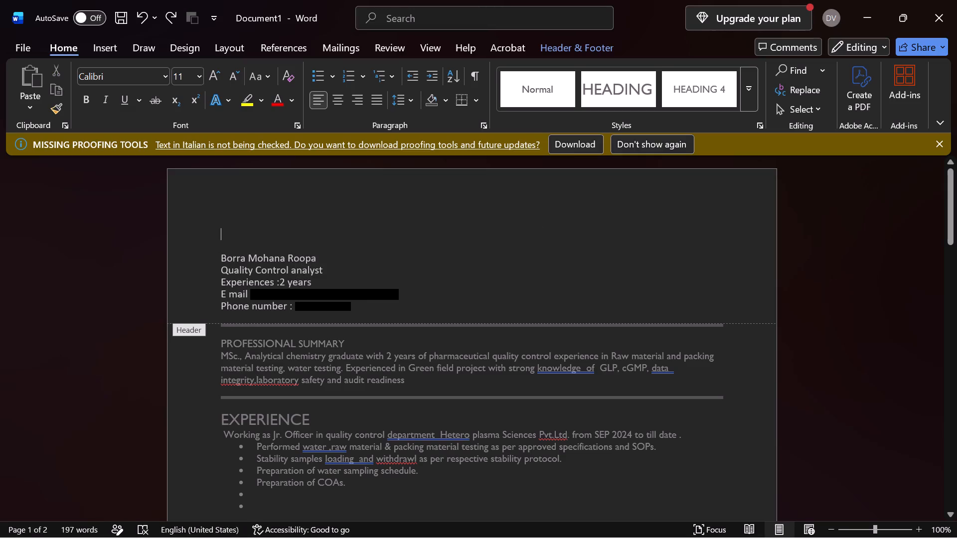
pyautogui.press('BackSpace')
pyautogui.press('BackSpace')
pyautogui.press('BackSpace')
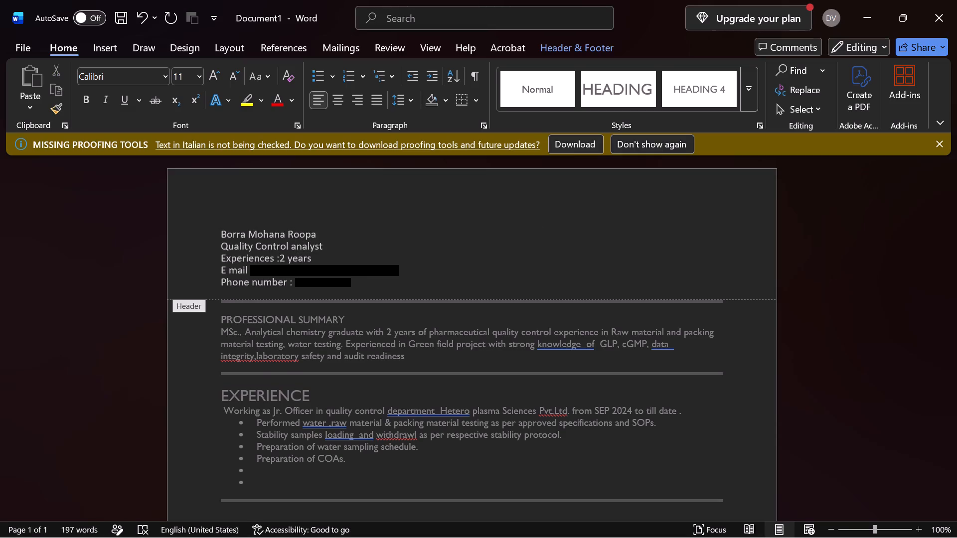
# Return to the document body and set the whole "PROFESSIONAL SUMMARY" heading to font size 14.
pyautogui.doubleClick(295, 318)
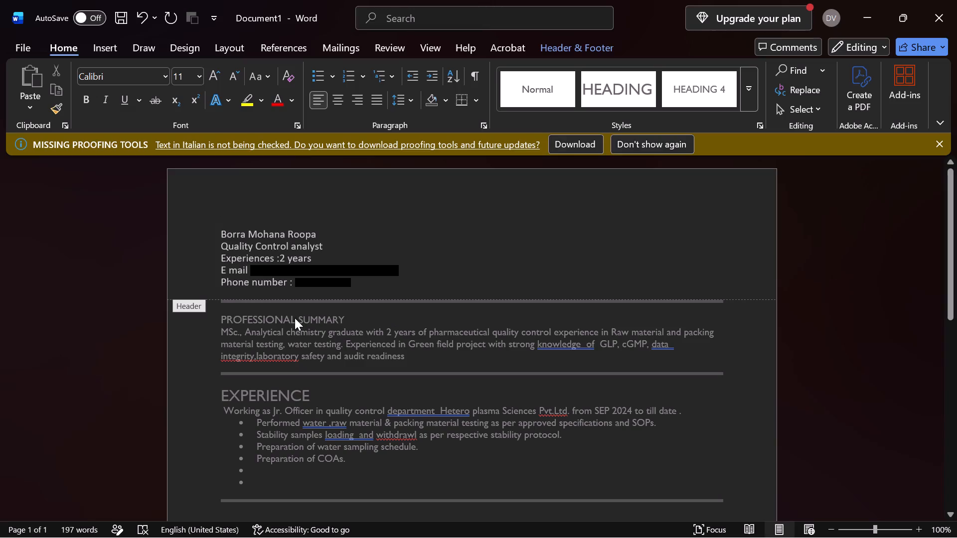
pyautogui.doubleClick(230, 321)
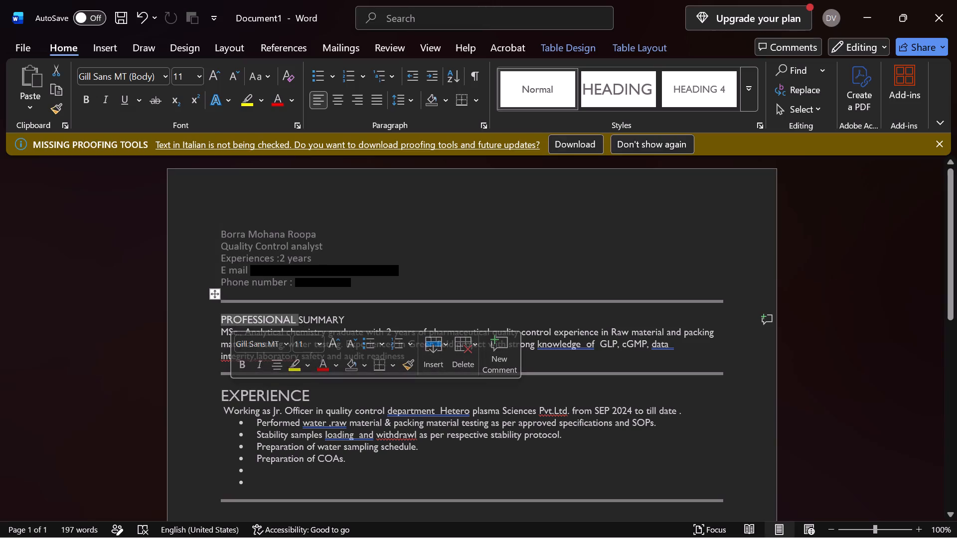
pyautogui.moveTo(326, 307); pyautogui.dragTo(337, 319)
pyautogui.click(337, 319)
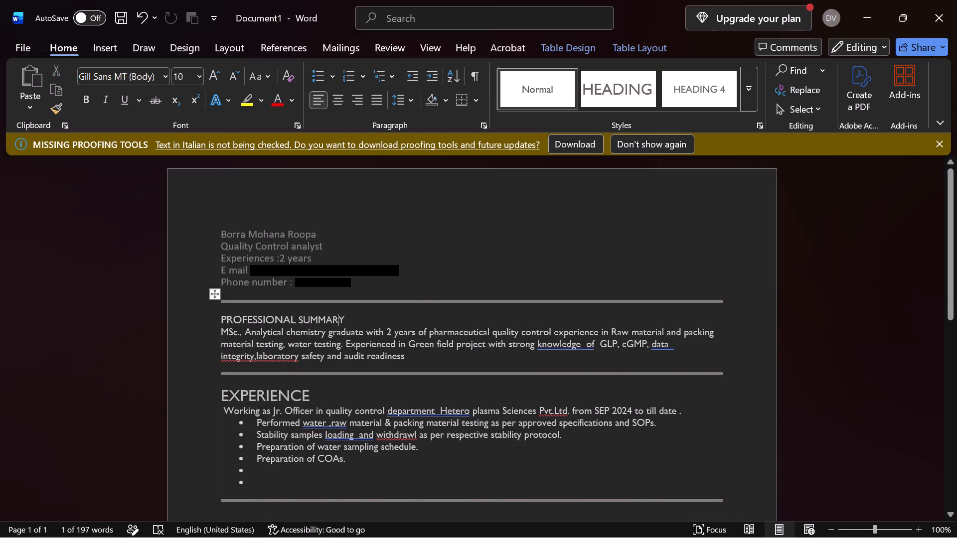
pyautogui.moveTo(348, 321); pyautogui.dragTo(317, 317)
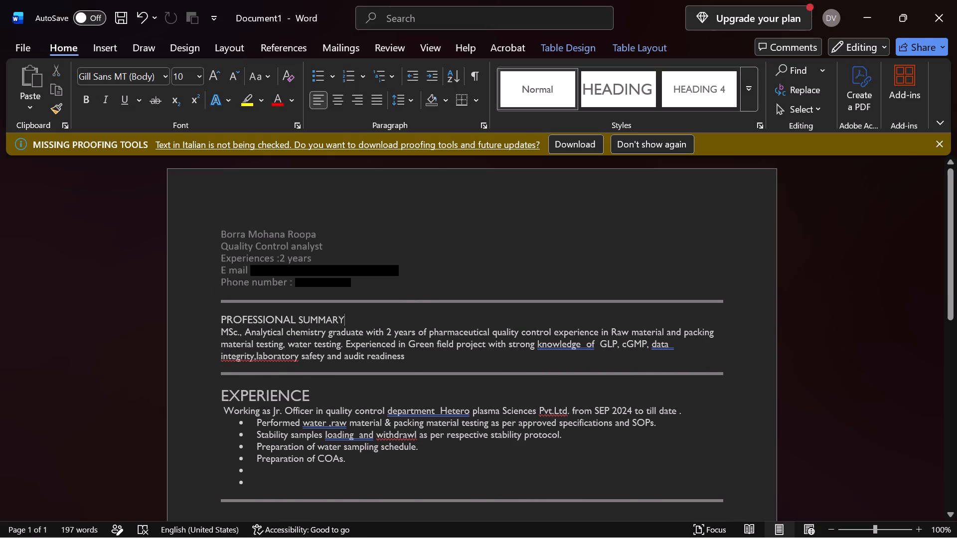
pyautogui.moveTo(317, 317); pyautogui.dragTo(237, 317)
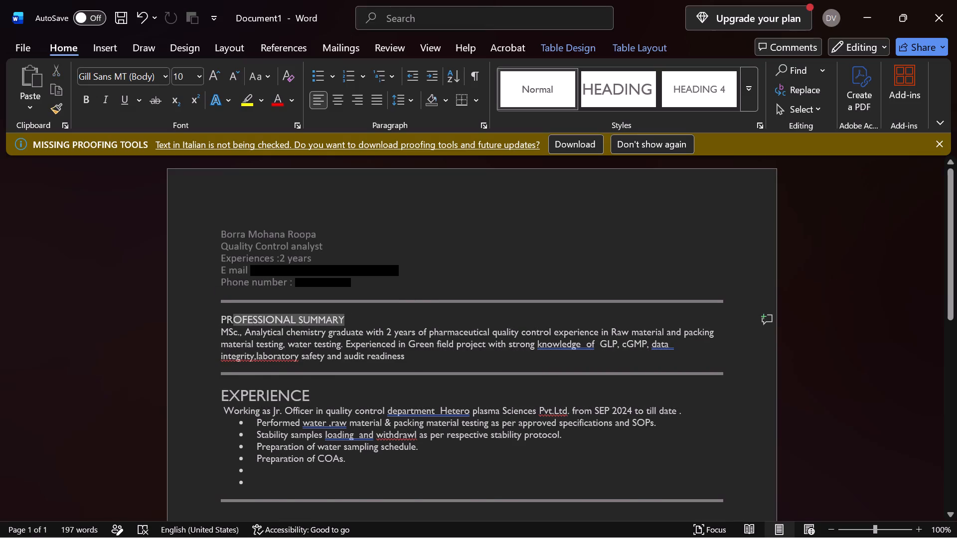
pyautogui.moveTo(237, 317); pyautogui.dragTo(214, 317)
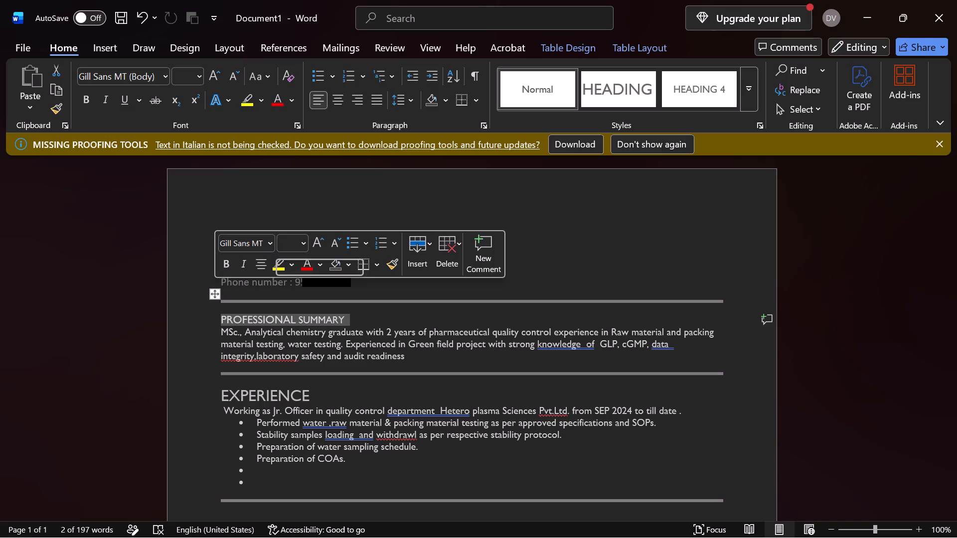
pyautogui.click(300, 249)
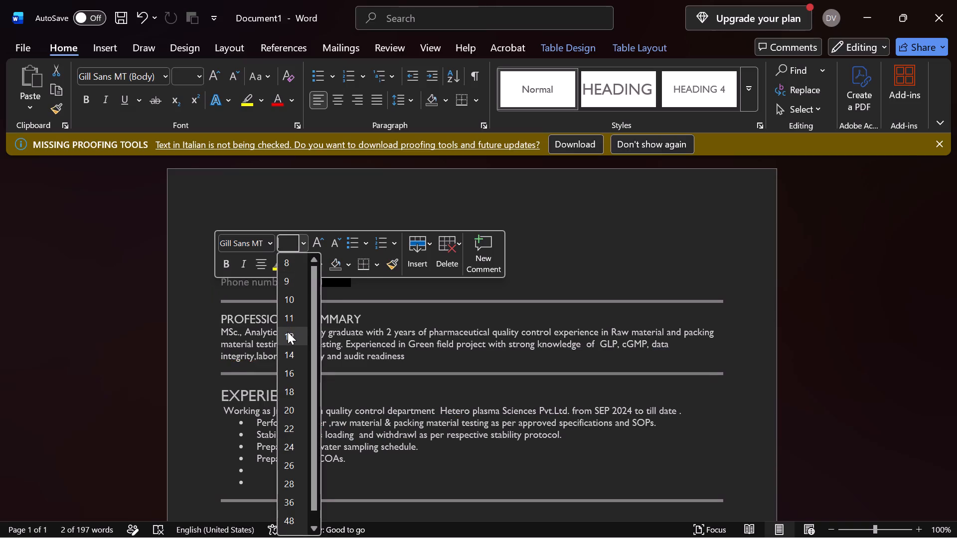
pyautogui.click(288, 361)
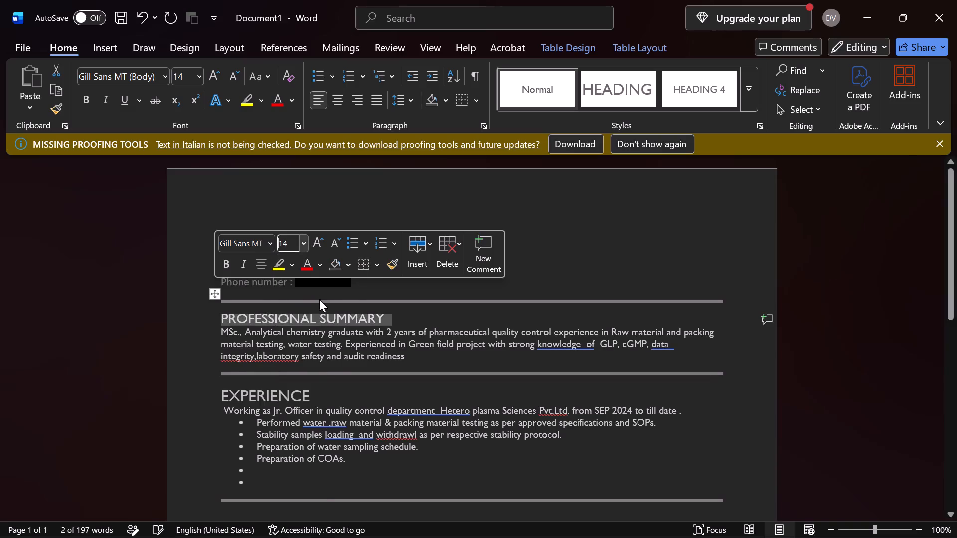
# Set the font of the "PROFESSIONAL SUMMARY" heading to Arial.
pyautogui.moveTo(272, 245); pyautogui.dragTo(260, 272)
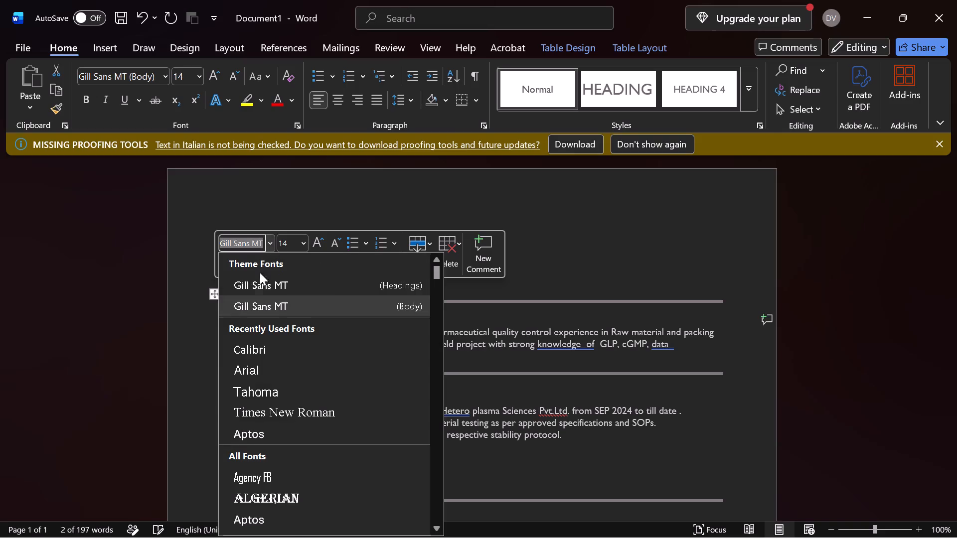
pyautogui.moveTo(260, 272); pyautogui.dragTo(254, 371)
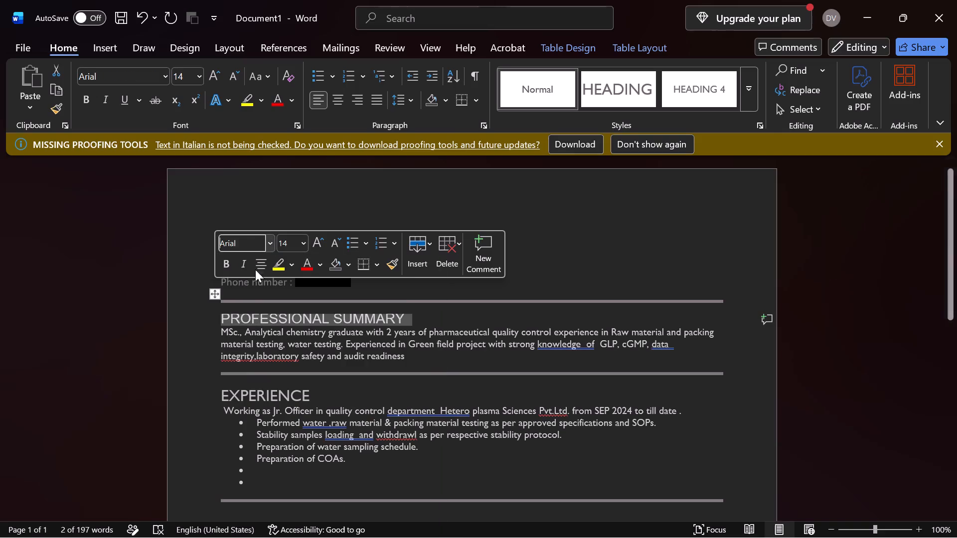
# Set the font of the "PROFESSIONAL SUMMARY" heading to Aptos.
pyautogui.click(270, 242)
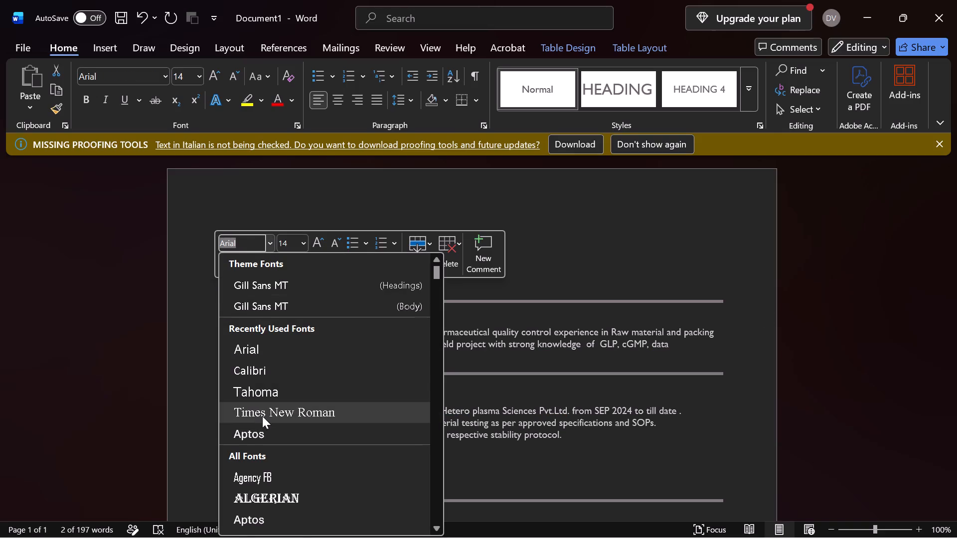
pyautogui.moveTo(262, 416); pyautogui.dragTo(271, 440)
pyautogui.click(271, 440)
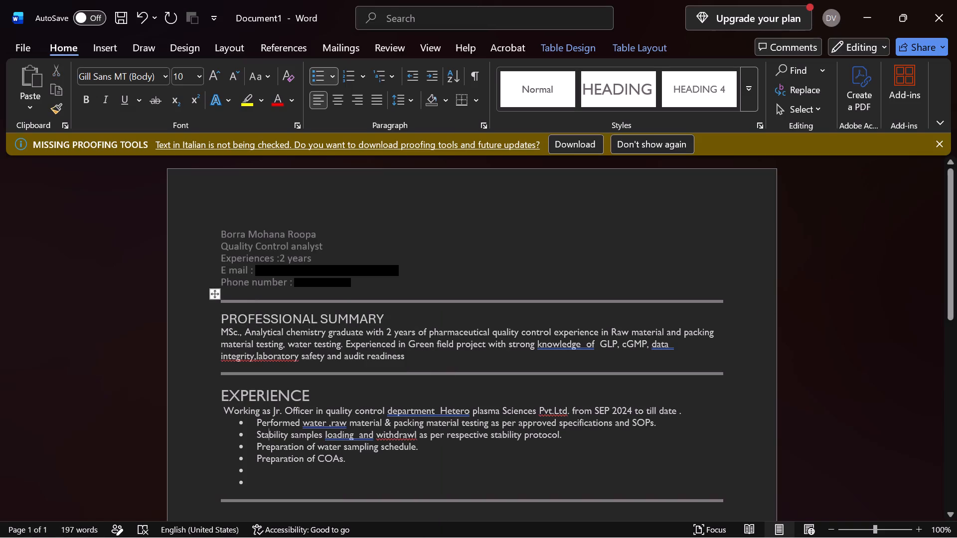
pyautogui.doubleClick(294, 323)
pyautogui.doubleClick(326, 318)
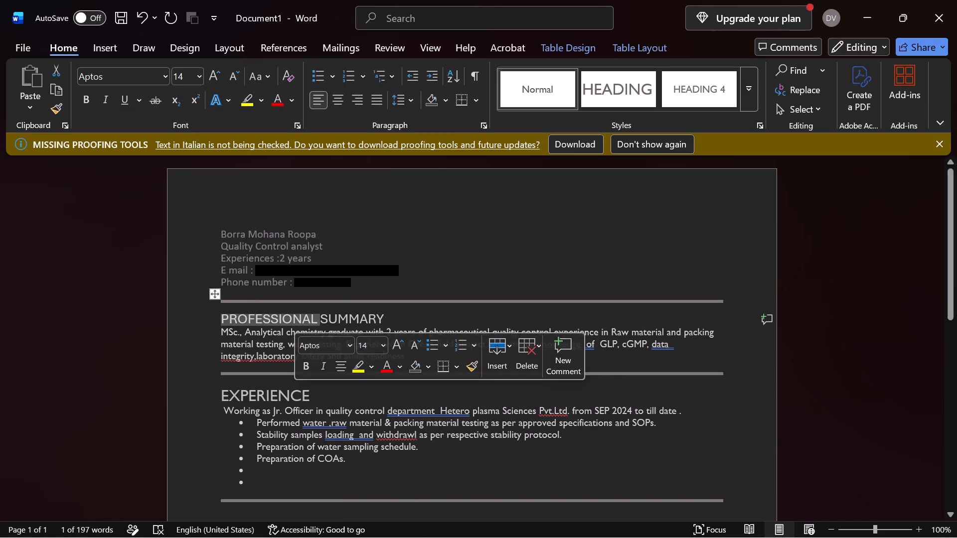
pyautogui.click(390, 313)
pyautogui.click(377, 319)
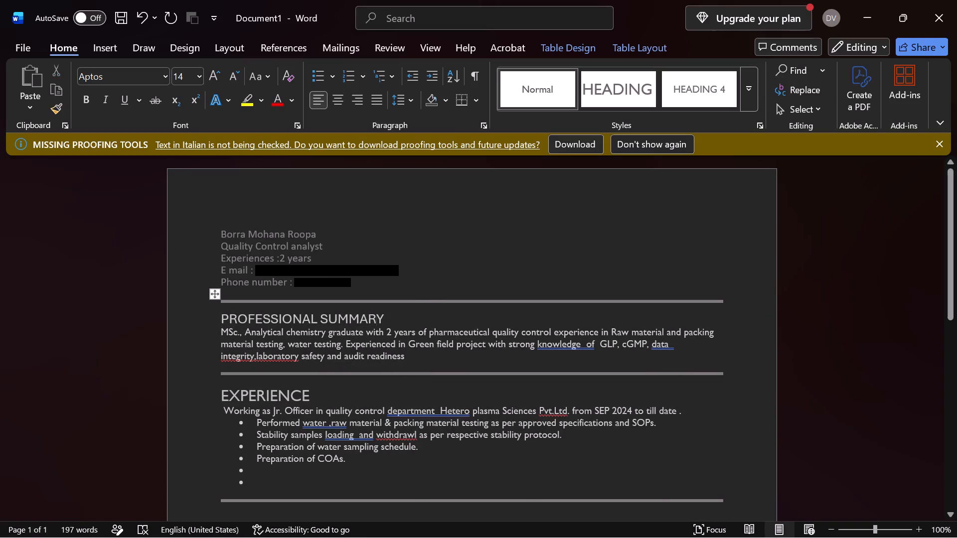
# Set the font of the whole "PROFESSIONAL SUMMARY" heading to Times New Roman.
pyautogui.click(389, 321)
pyautogui.moveTo(389, 321); pyautogui.dragTo(362, 320)
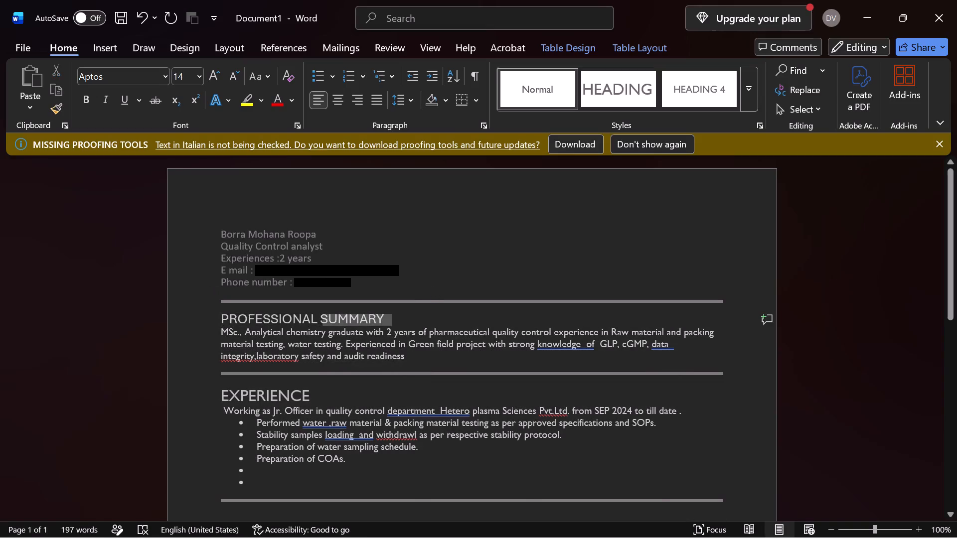
pyautogui.moveTo(362, 320); pyautogui.dragTo(295, 320)
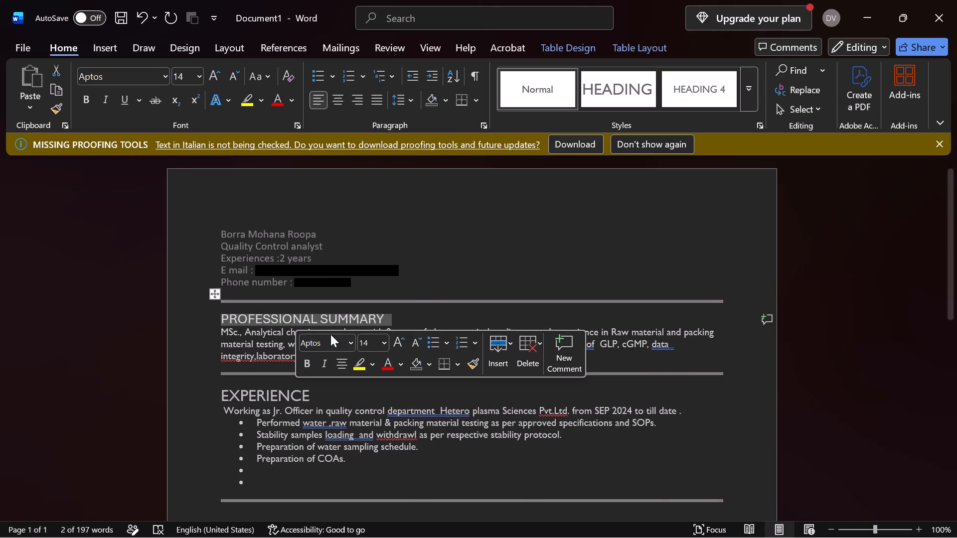
pyautogui.click(349, 343)
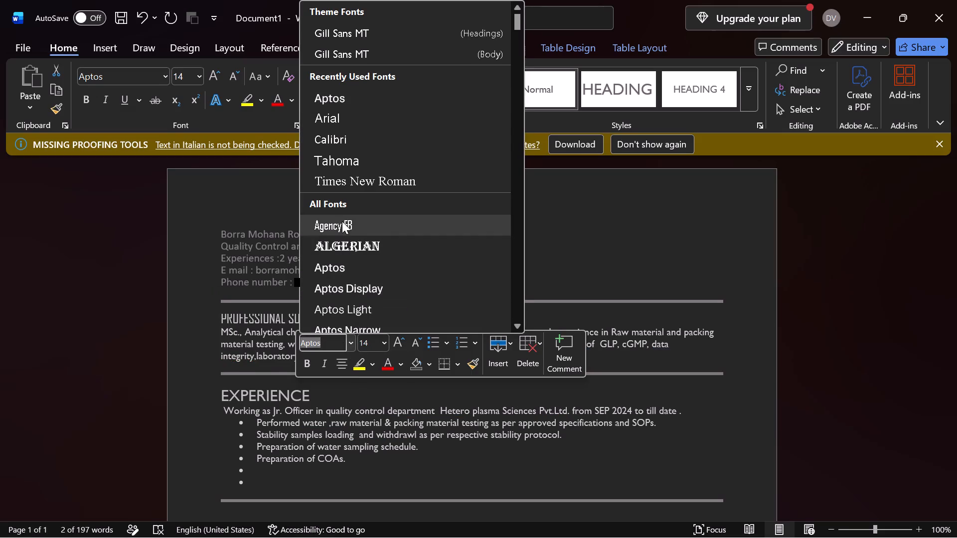
pyautogui.click(332, 178)
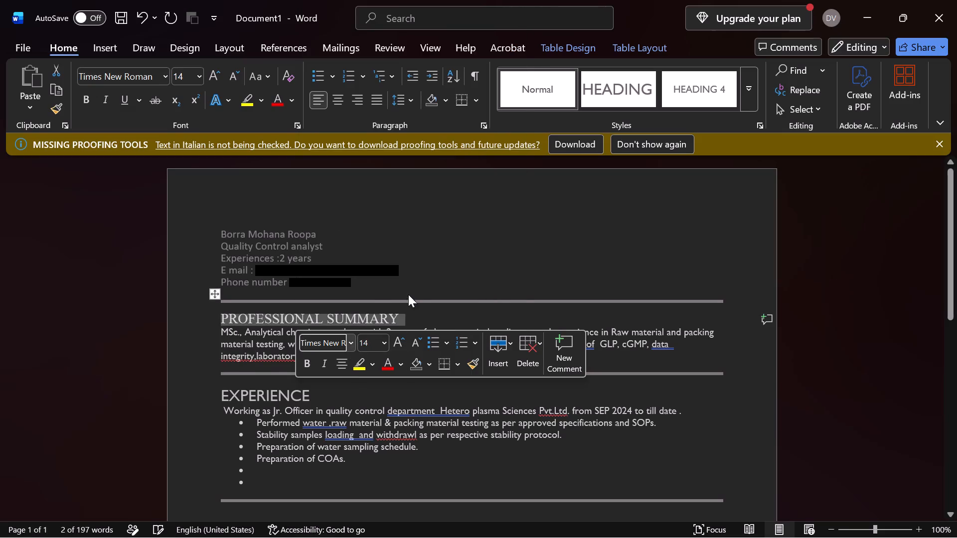
# Insert one blank line between the "PROFESSIONAL SUMMARY" heading and the summary paragraph below it.
pyautogui.click(408, 313)
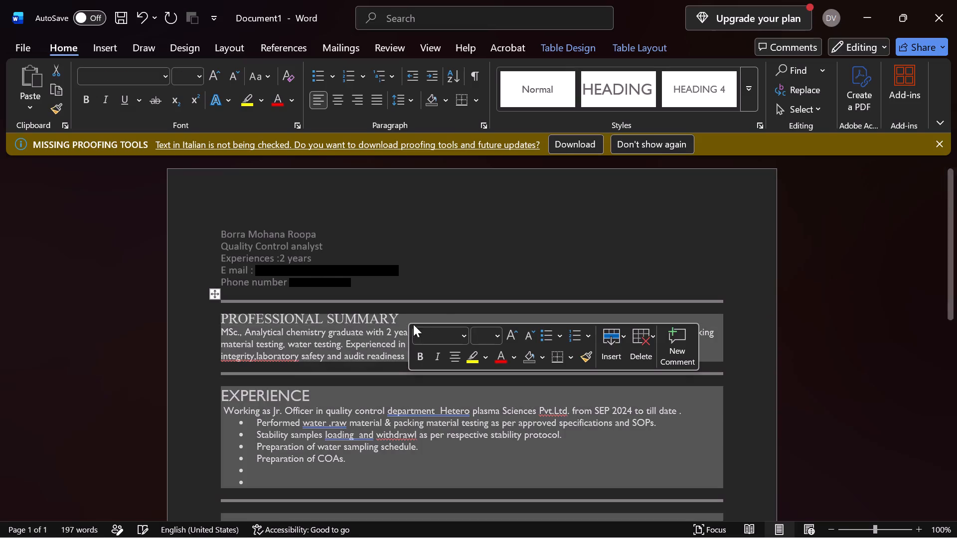
pyautogui.doubleClick(387, 353)
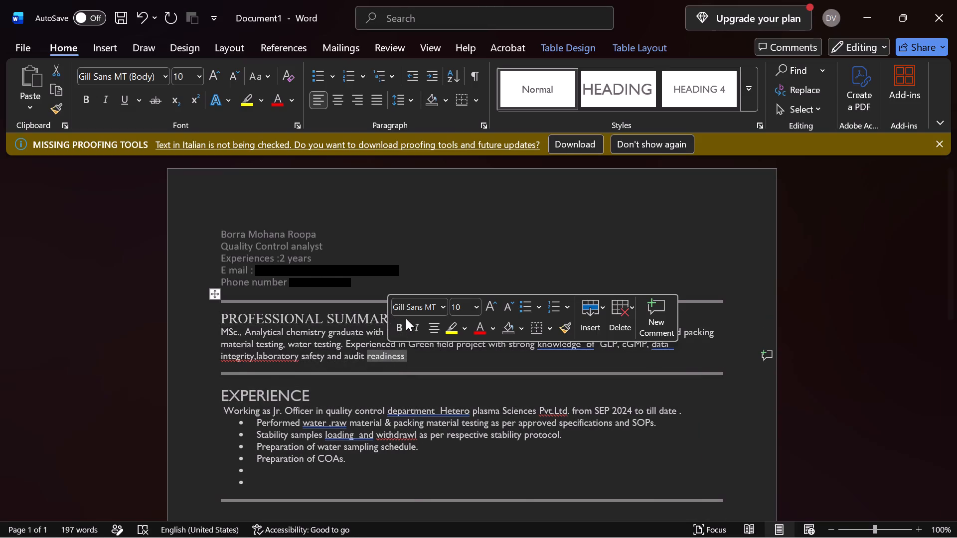
pyautogui.click(354, 300)
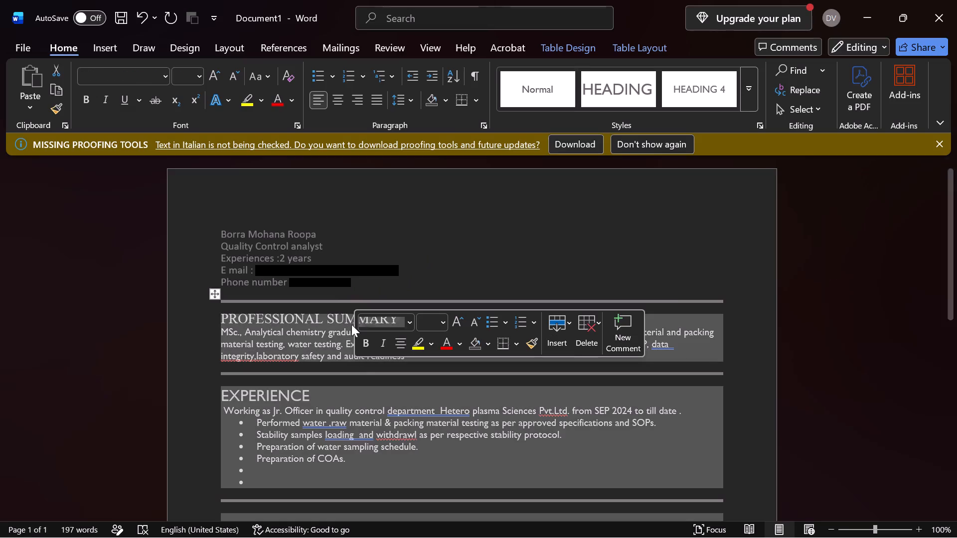
pyautogui.click(307, 328)
pyautogui.moveTo(307, 328); pyautogui.dragTo(404, 314)
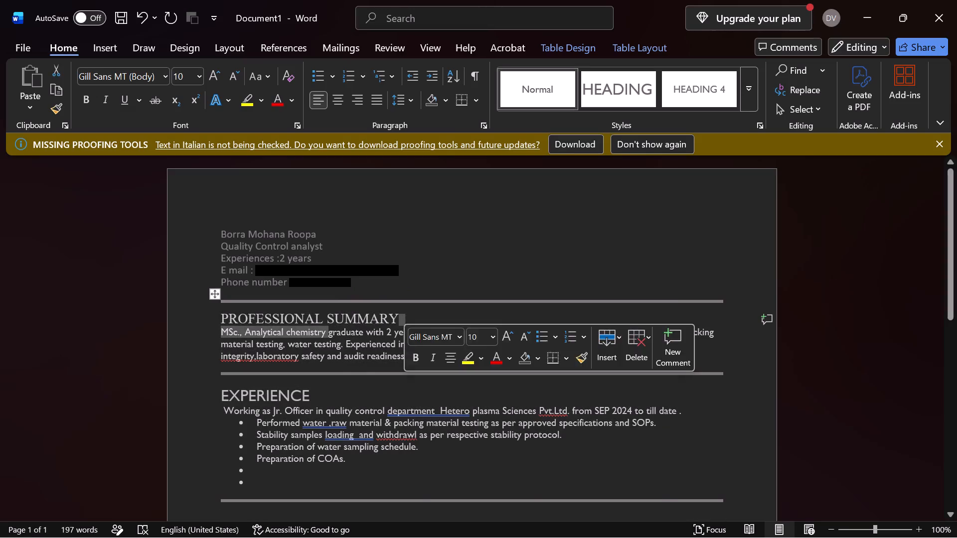
pyautogui.click(404, 314)
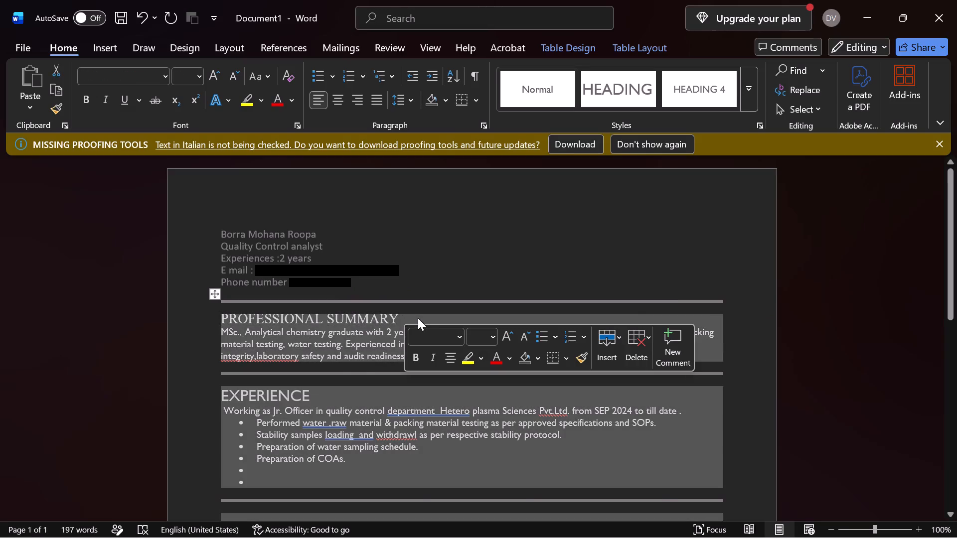
pyautogui.doubleClick(418, 318)
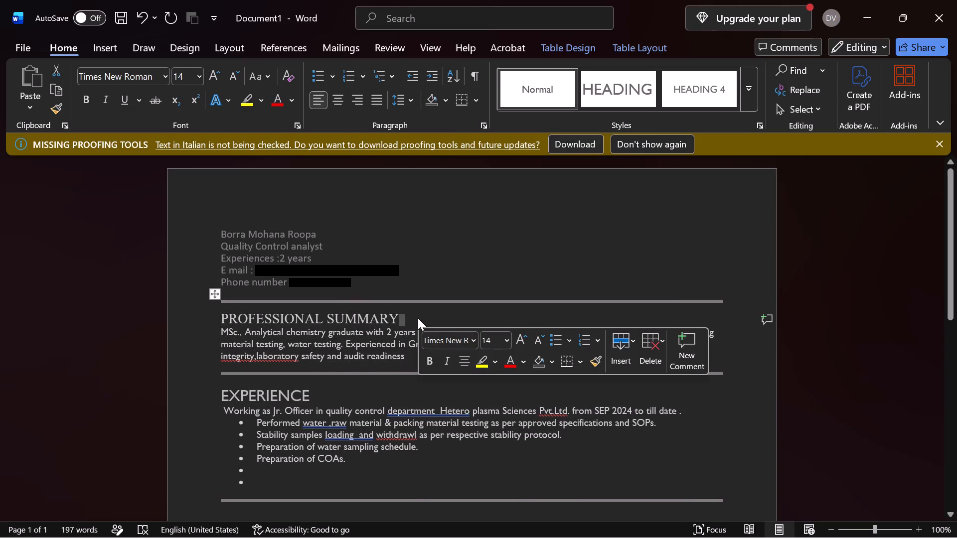
pyautogui.press('Return')
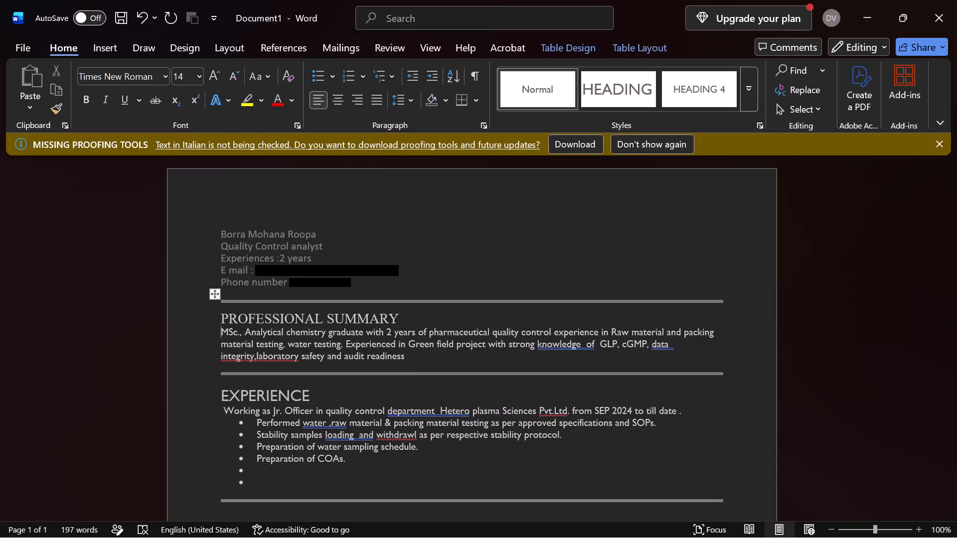
pyautogui.press('Return')
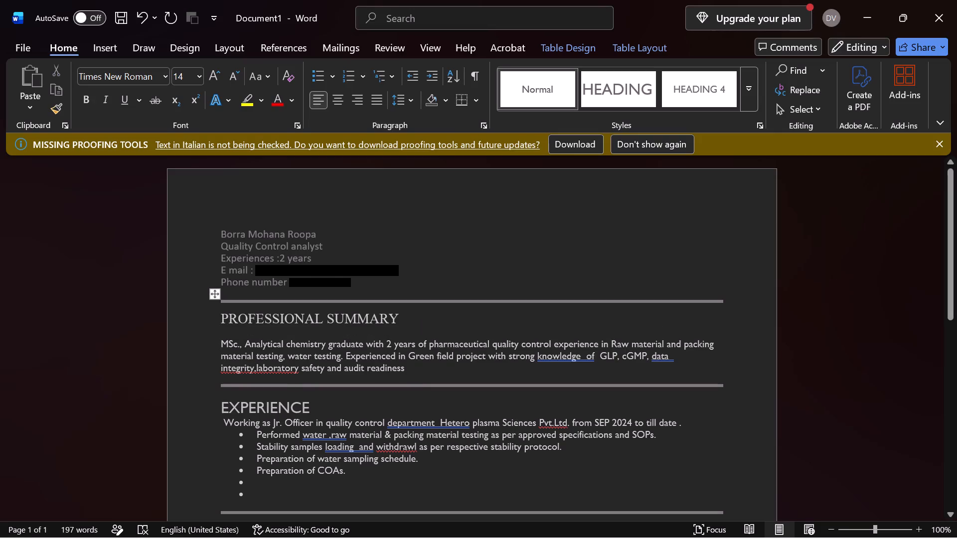
# Delete the extra space before "of" and the final "e" of "knowledge" in the summary paragraph.
pyautogui.click(583, 358)
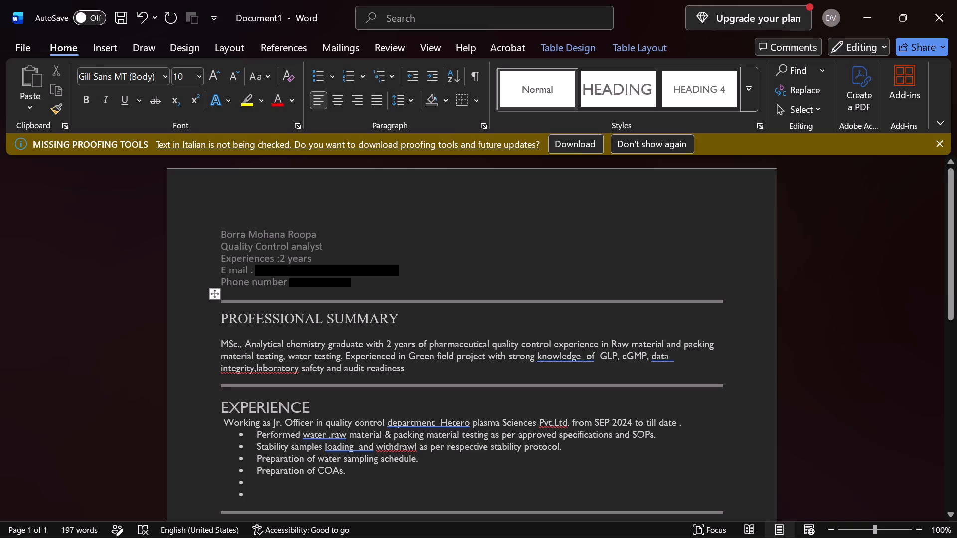
pyautogui.press('BackSpace')
pyautogui.press('BackSpace')
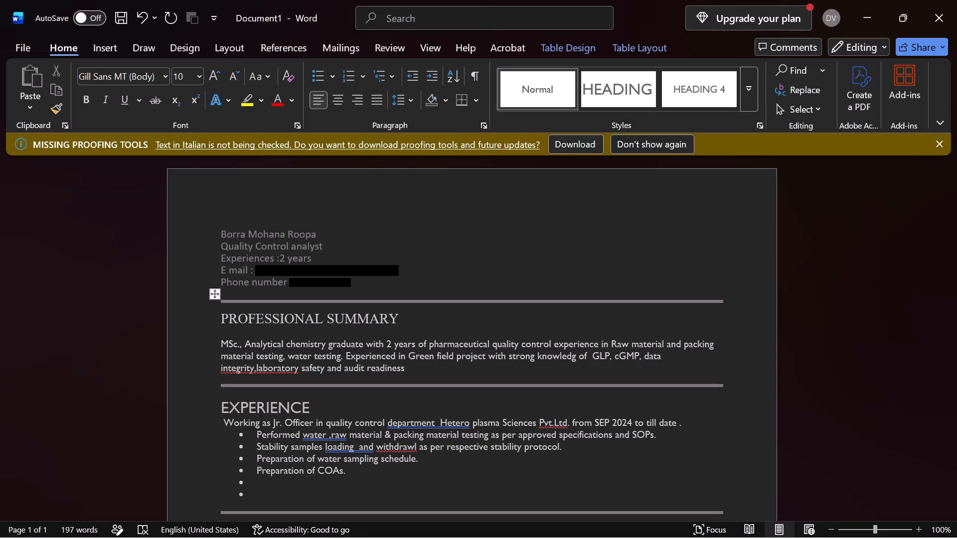
# Remove the spaces between "data" and "integrity" in the summary paragraph.
pyautogui.click(221, 366)
pyautogui.press('BackSpace')
pyautogui.press('BackSpace')
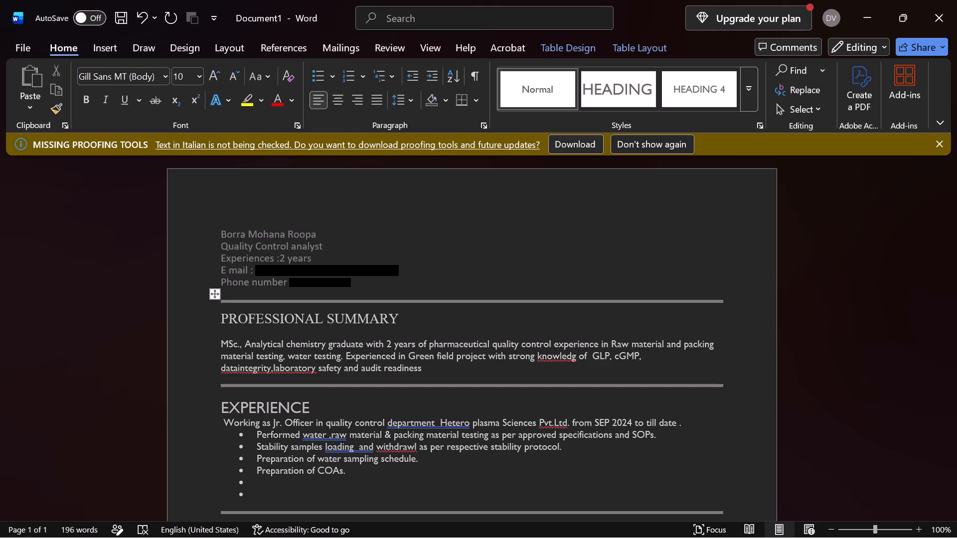
pyautogui.press('space')
pyautogui.press('space')
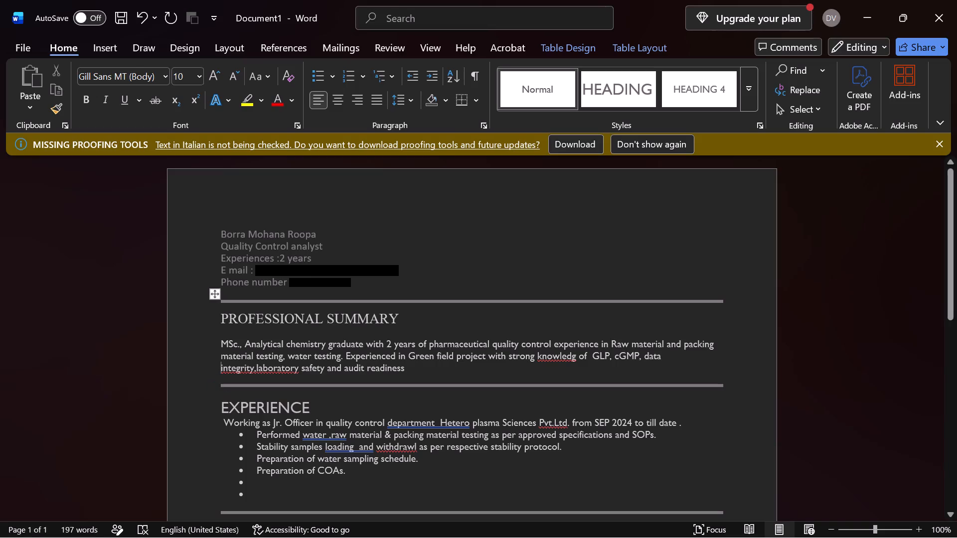
pyautogui.press('BackSpace')
pyautogui.press('BackSpace')
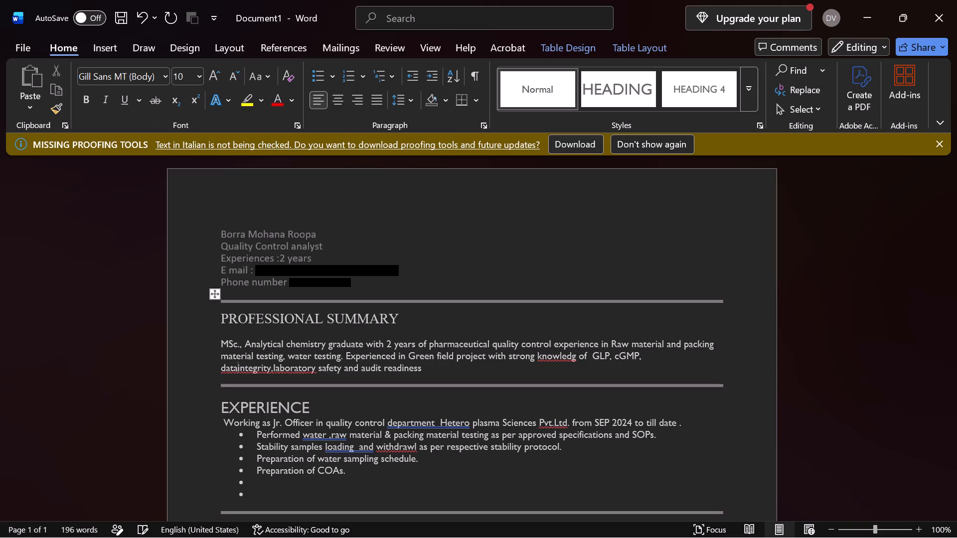
# Delete the word "data" in front of "integrity" and undo the excess deletions so the text reads "cGMP, integrity".
pyautogui.press('BackSpace')
pyautogui.press('BackSpace')
pyautogui.press('\\')
pyautogui.press('BackSpace')
pyautogui.press('BackSpace')
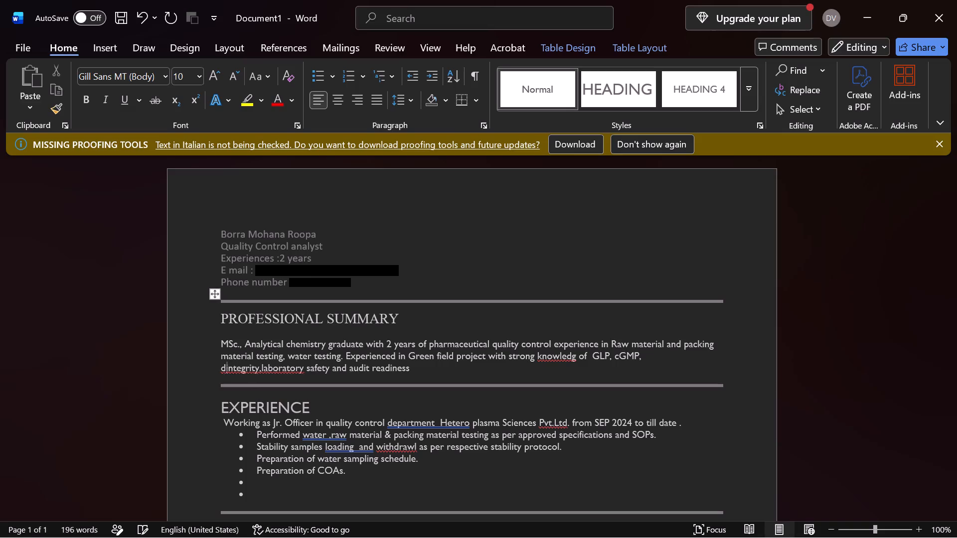
pyautogui.press('BackSpace')
pyautogui.press('BackSpace')
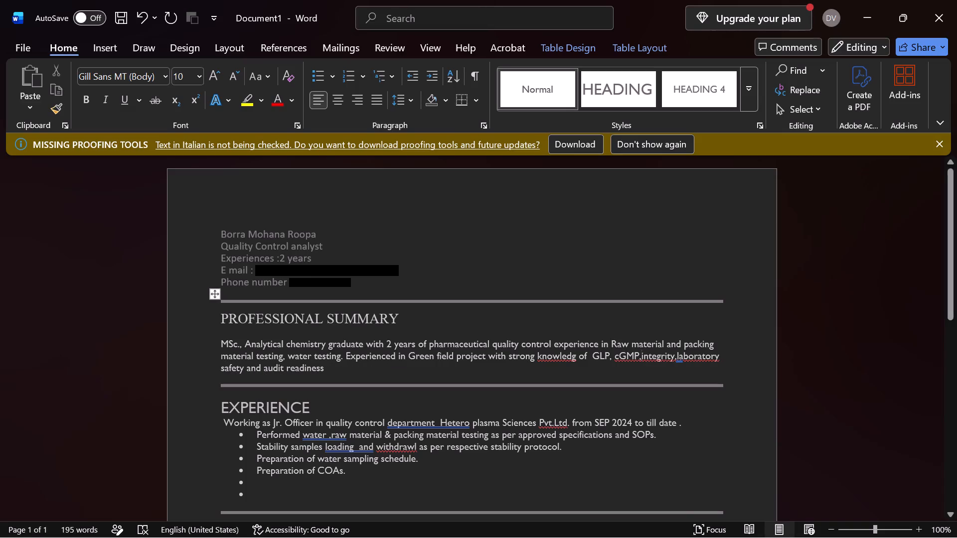
pyautogui.press('BackSpace')
pyautogui.press('BackSpace')
pyautogui.press('BackSpace')
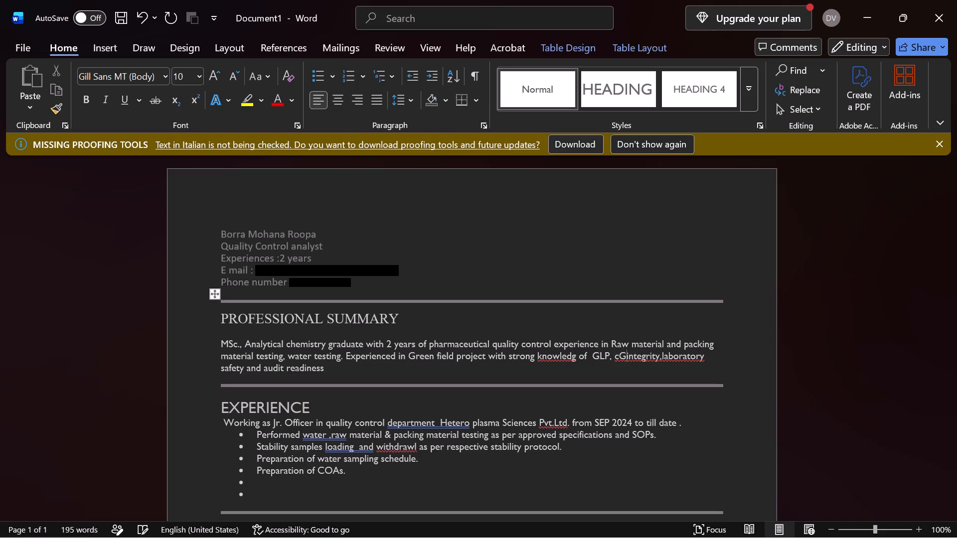
pyautogui.hotkey('ctrl', 'z')
pyautogui.hotkey('ctrl', 'z')
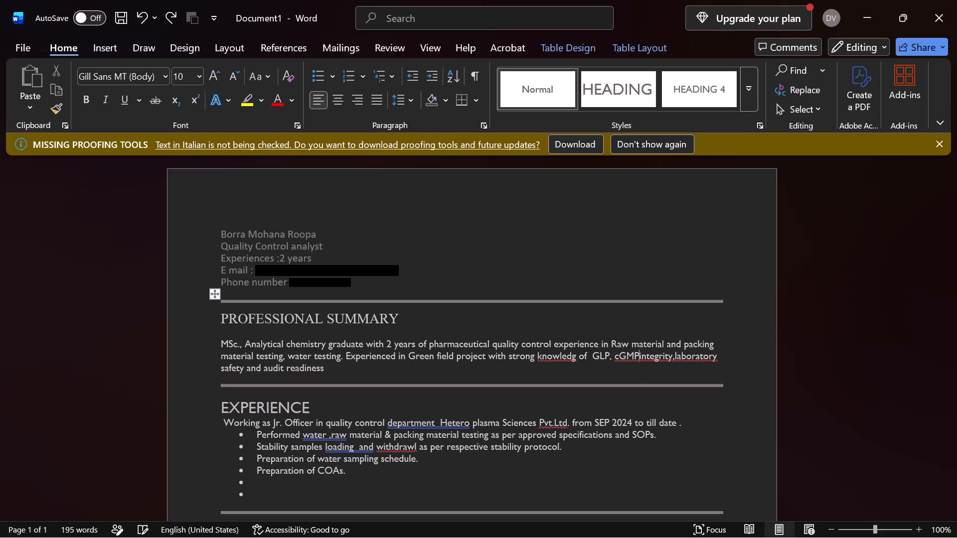
pyautogui.hotkey('ctrl', 'z')
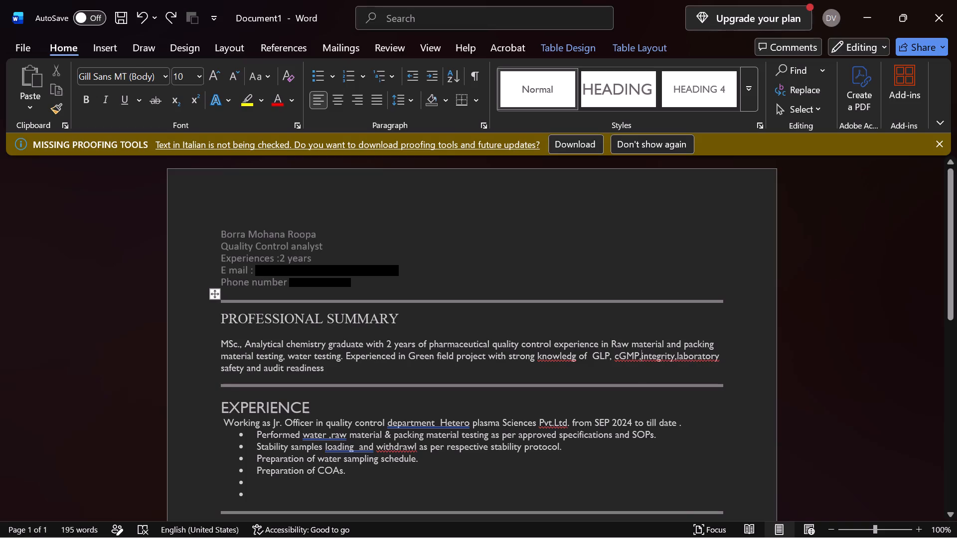
pyautogui.hotkey('ctrl', 'z')
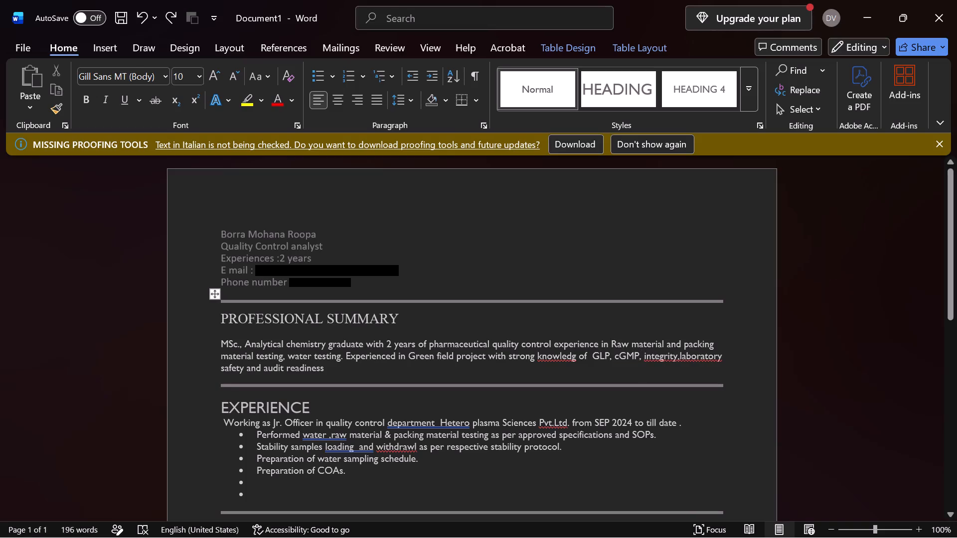
# Replace the word "integrity" after "cGMP," in the summary paragraph with "data integrity".
pyautogui.click(664, 353)
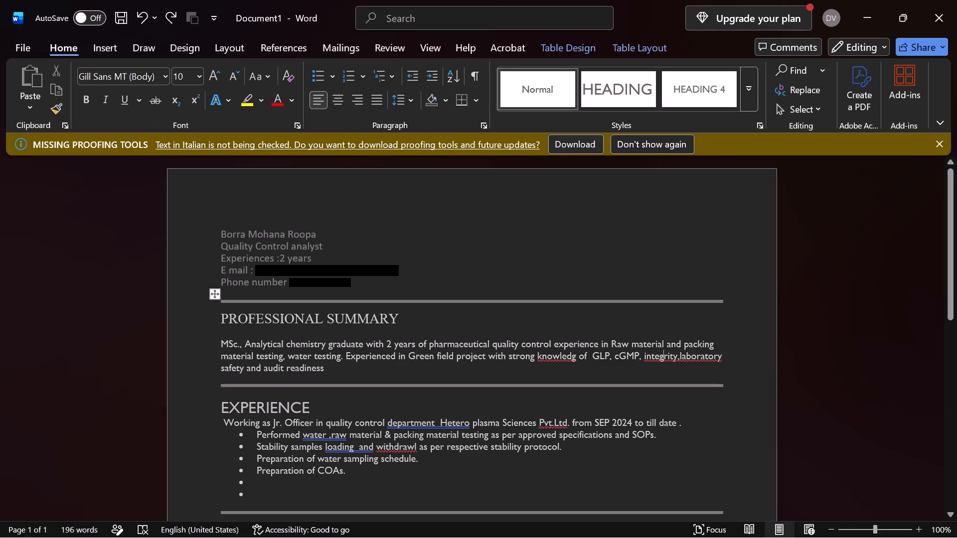
pyautogui.doubleClick(664, 353)
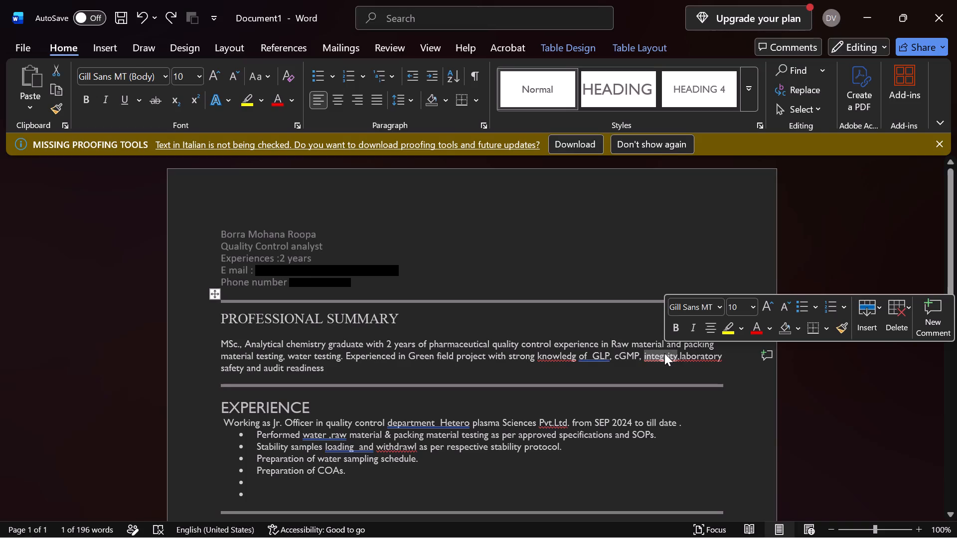
pyautogui.press('BackSpace')
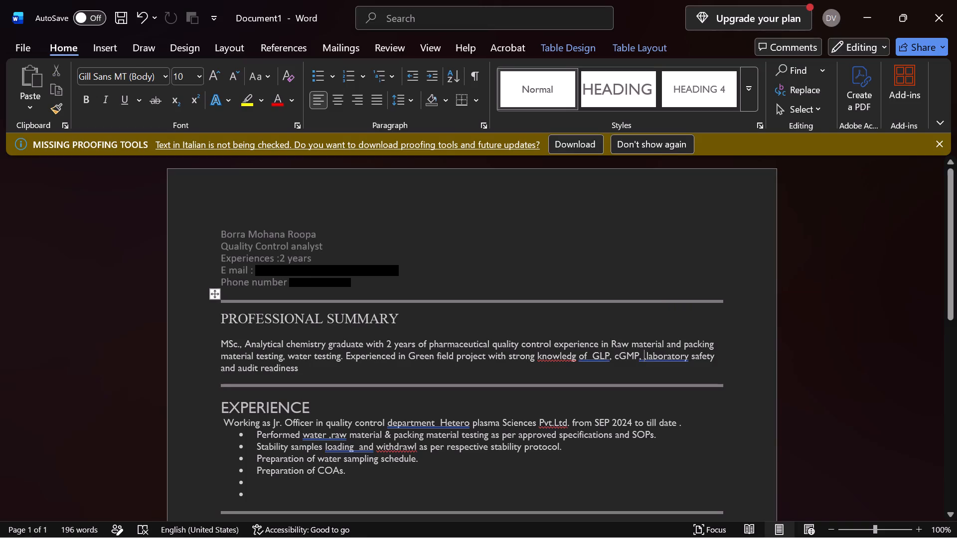
pyautogui.write('DATA')
pyautogui.press('BackSpace')
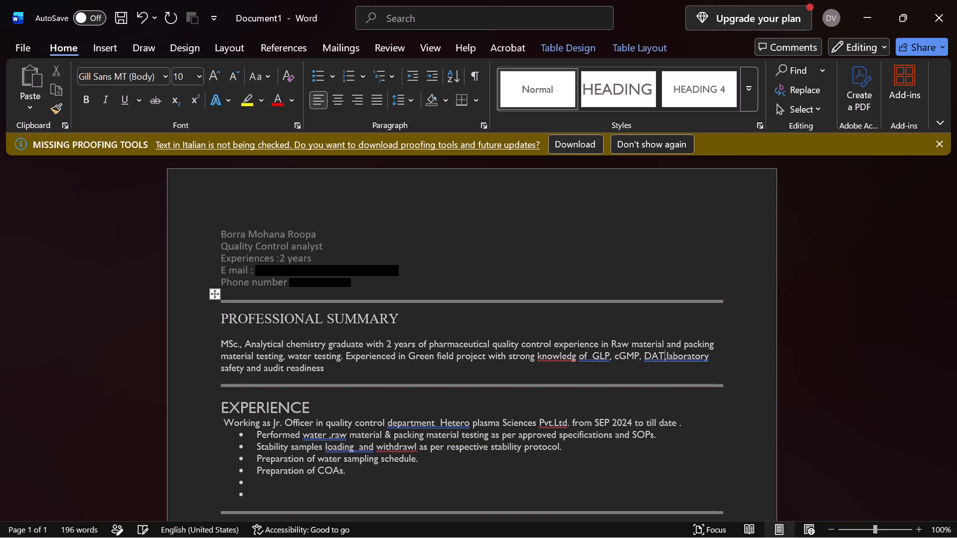
pyautogui.press('BackSpace')
pyautogui.press('BackSpace')
pyautogui.press('BackSpace')
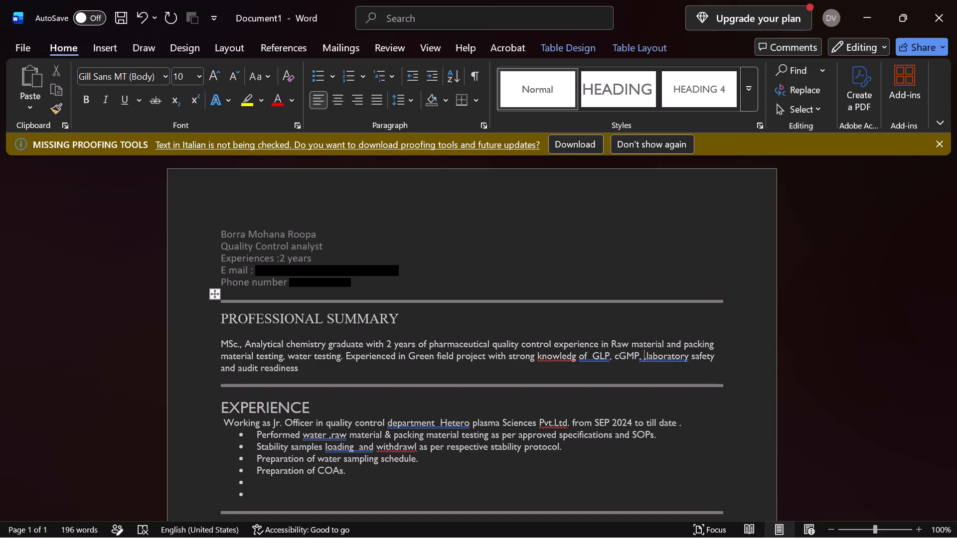
pyautogui.write('dar')
pyautogui.press('BackSpace')
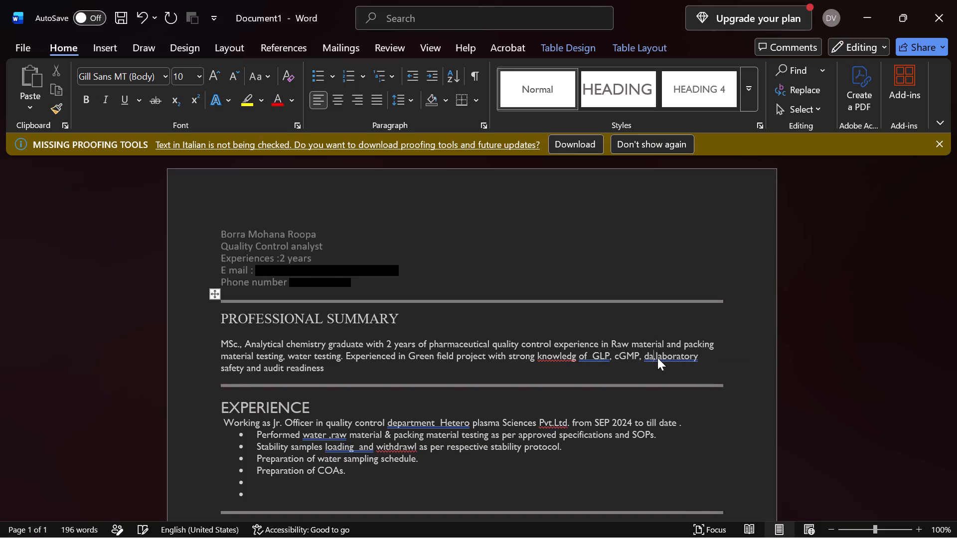
pyautogui.write('ta')
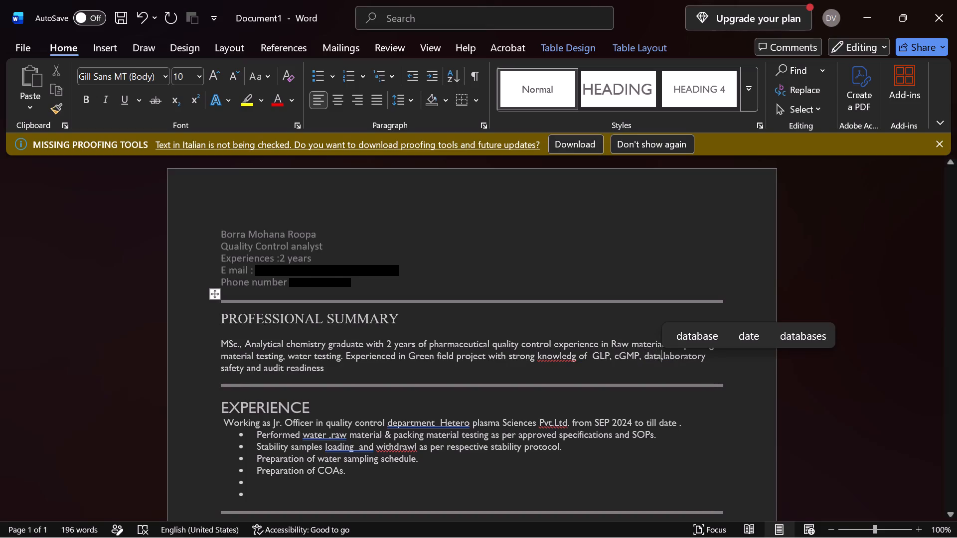
pyautogui.press('space')
pyautogui.write('integri')
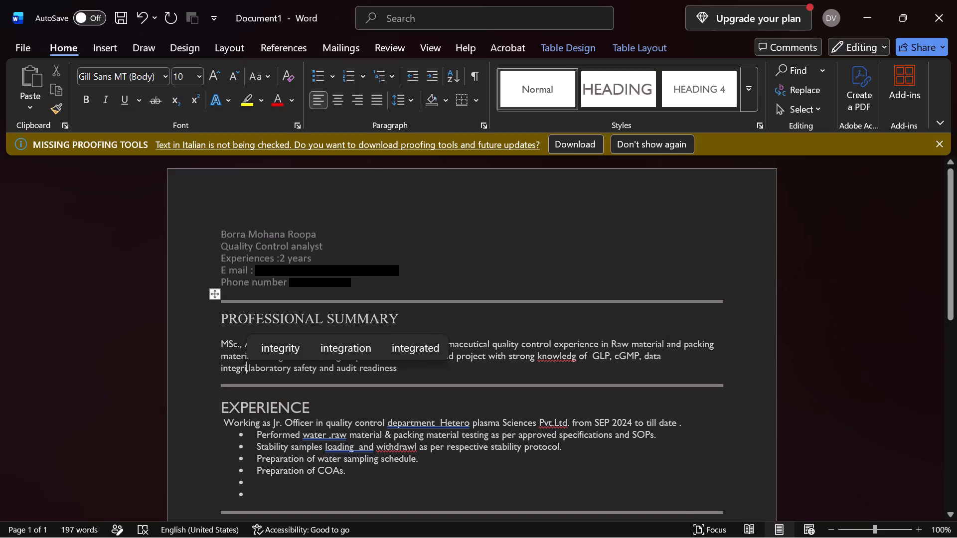
pyautogui.click(294, 345)
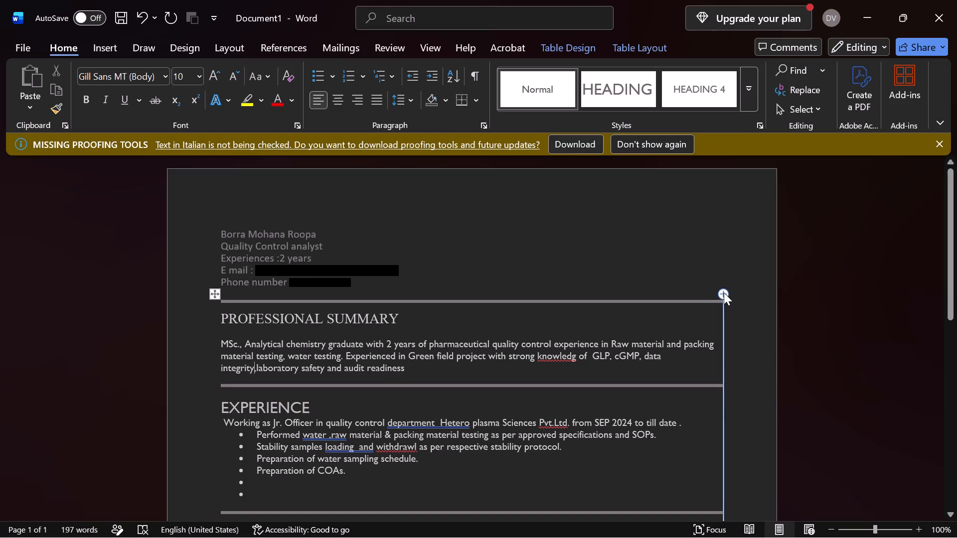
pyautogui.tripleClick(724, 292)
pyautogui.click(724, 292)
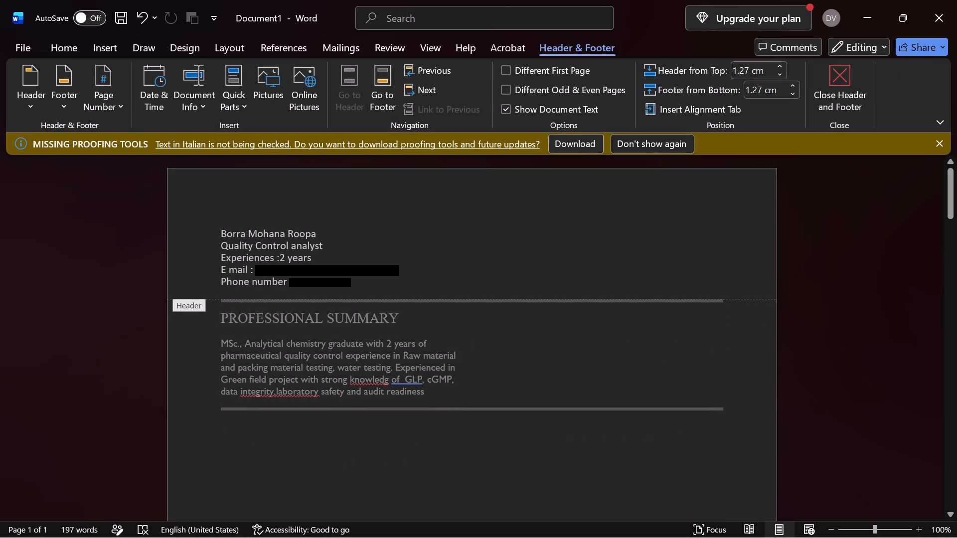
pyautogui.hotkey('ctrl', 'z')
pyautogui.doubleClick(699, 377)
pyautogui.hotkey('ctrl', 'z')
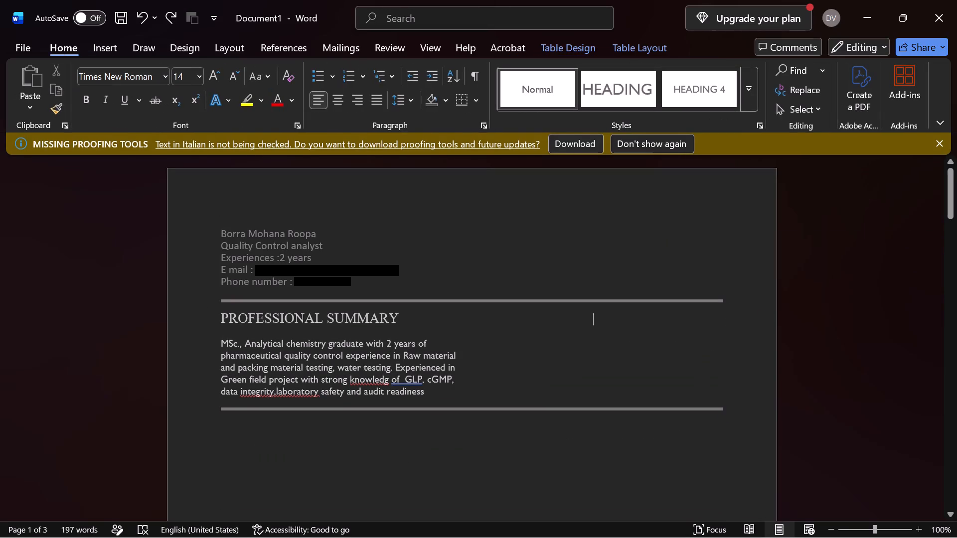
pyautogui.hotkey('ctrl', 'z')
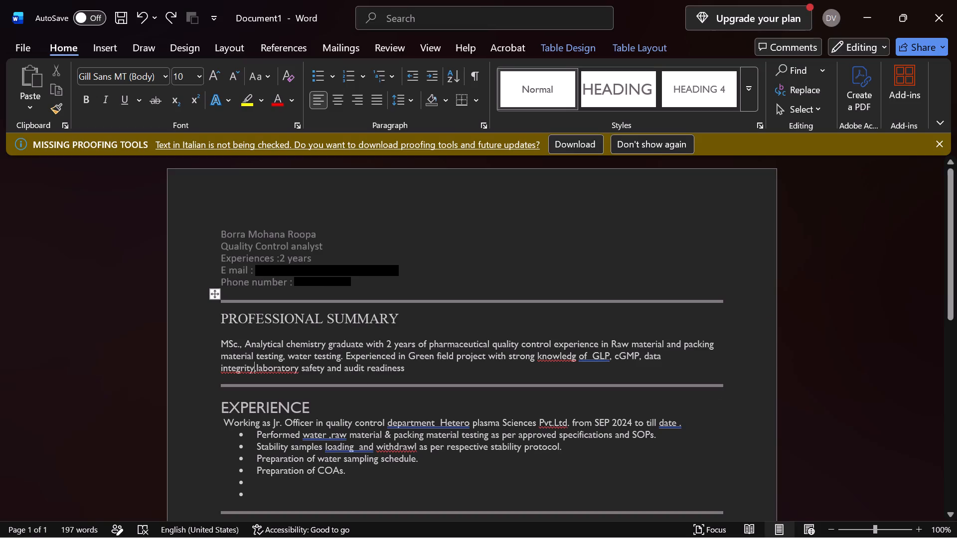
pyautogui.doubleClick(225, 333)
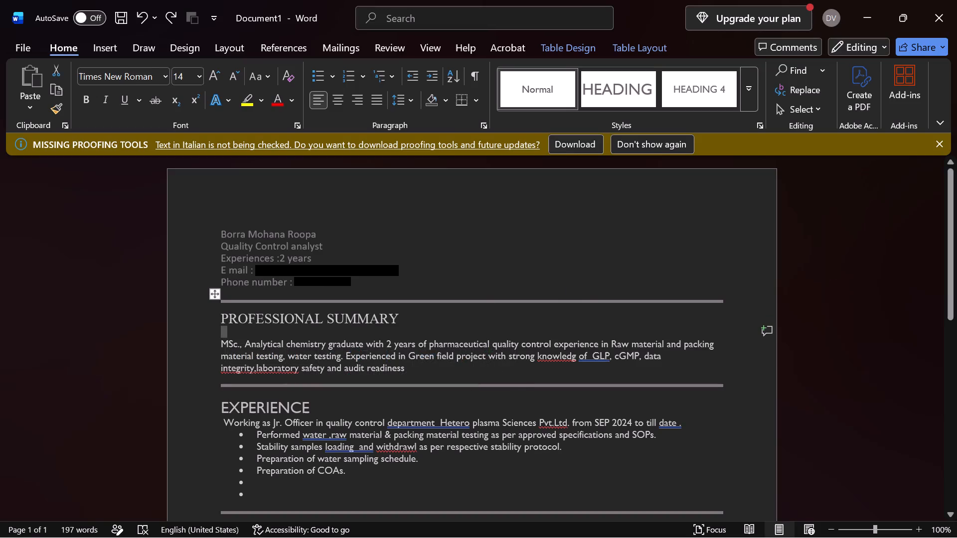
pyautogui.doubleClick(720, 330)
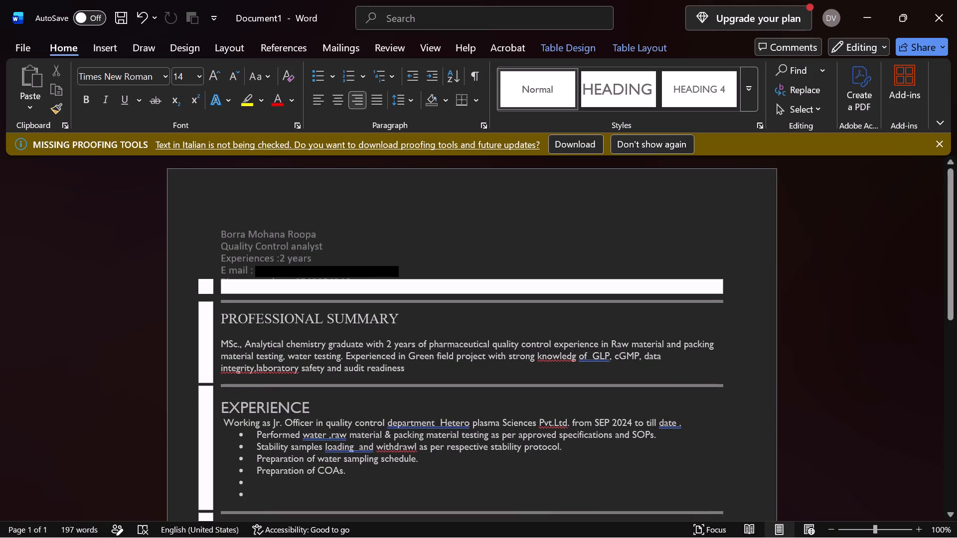
# Insert a space between "integrity," and "laboratory" in the professional summary paragraph.
pyautogui.click(255, 367)
pyautogui.press('space')
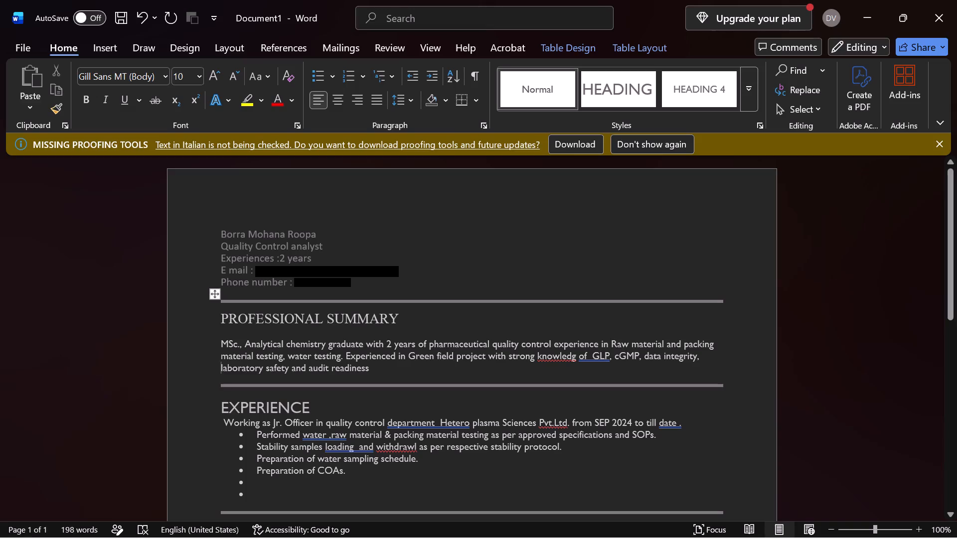
pyautogui.press('BackSpace')
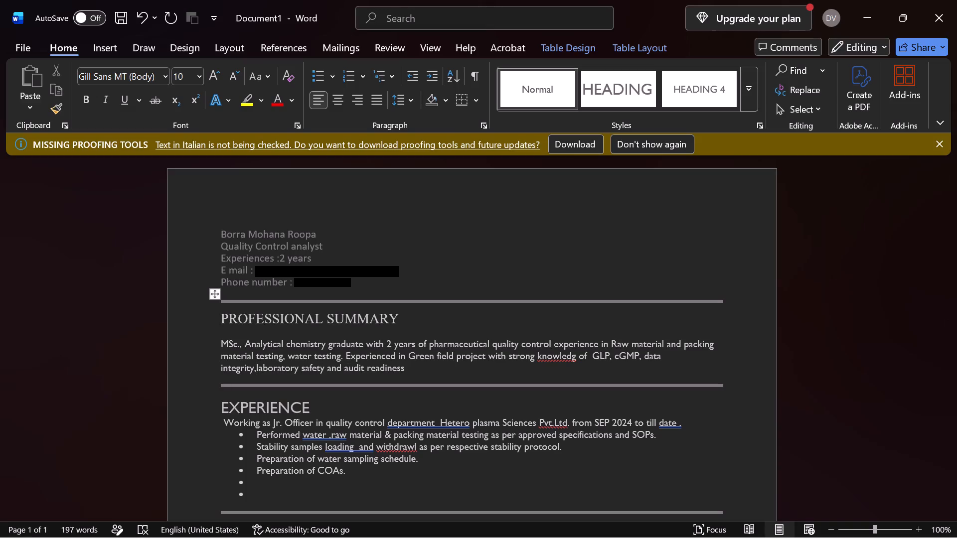
pyautogui.hotkey('ctrl', 'z')
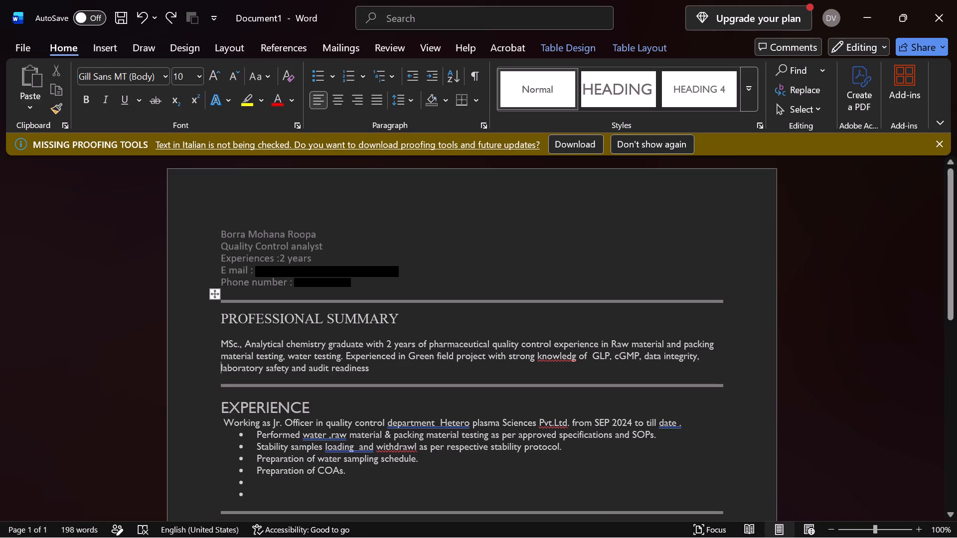
# Remove the extra space between "of" and "GLP" in the professional summary paragraph.
pyautogui.doubleClick(593, 355)
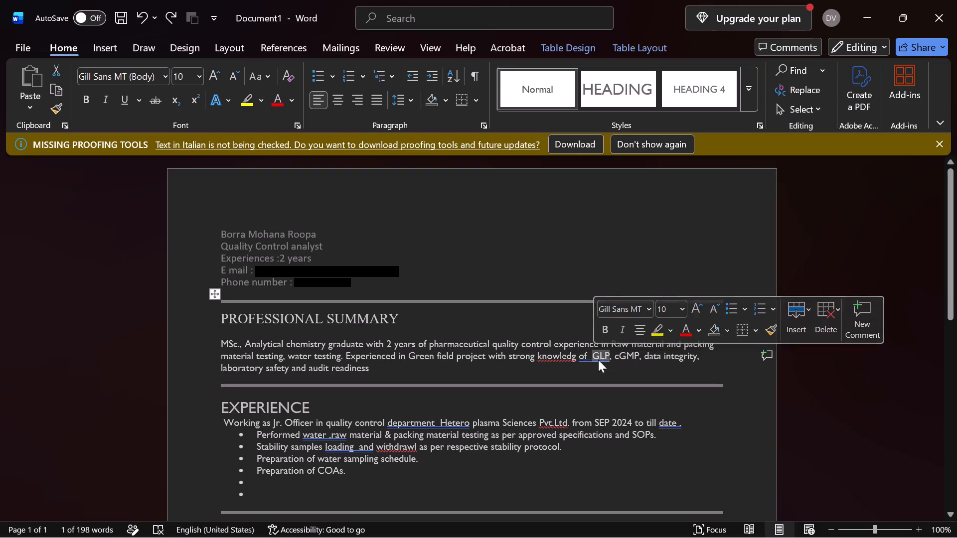
pyautogui.click(588, 351)
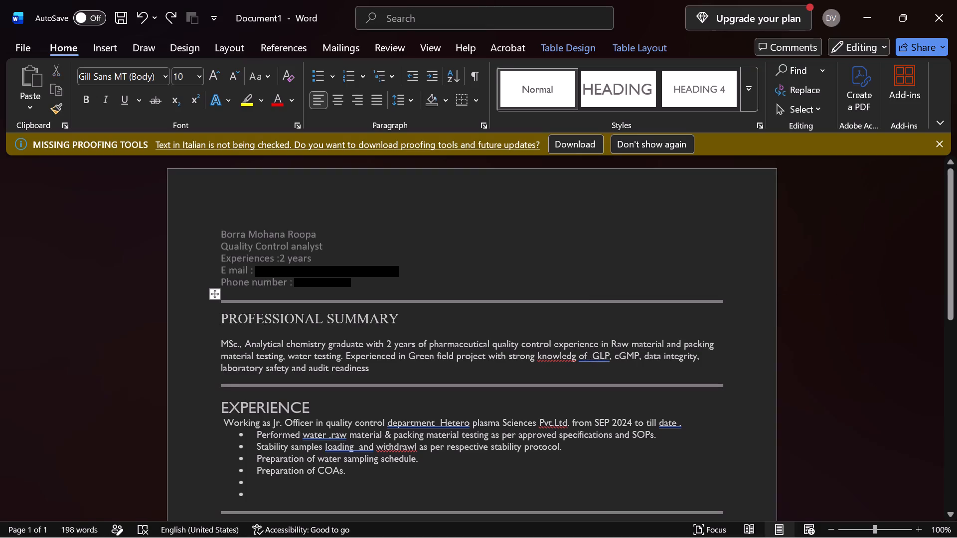
pyautogui.press('Right')
pyautogui.press('BackSpace')
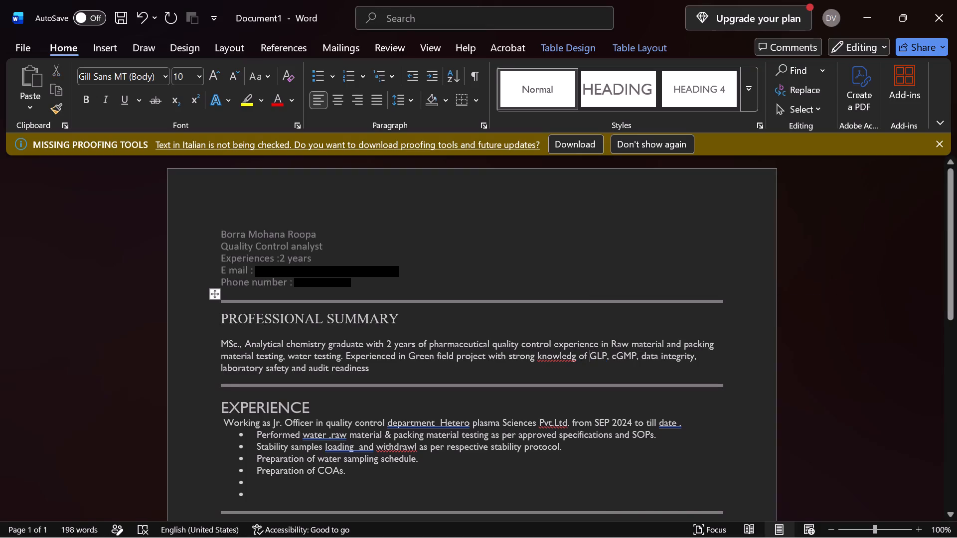
# Correct "knowledg" to "knowledge" in the professional summary paragraph.
pyautogui.doubleClick(574, 359)
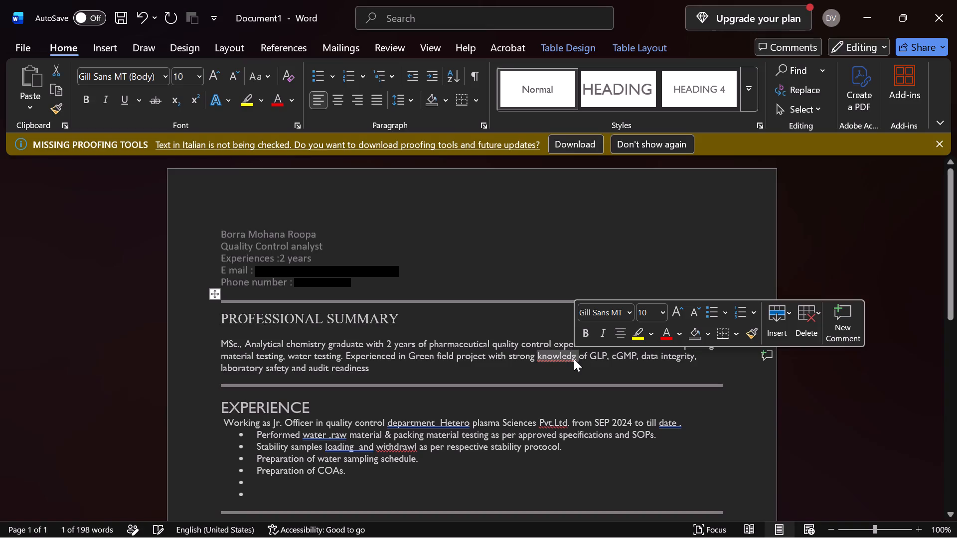
pyautogui.click(574, 359)
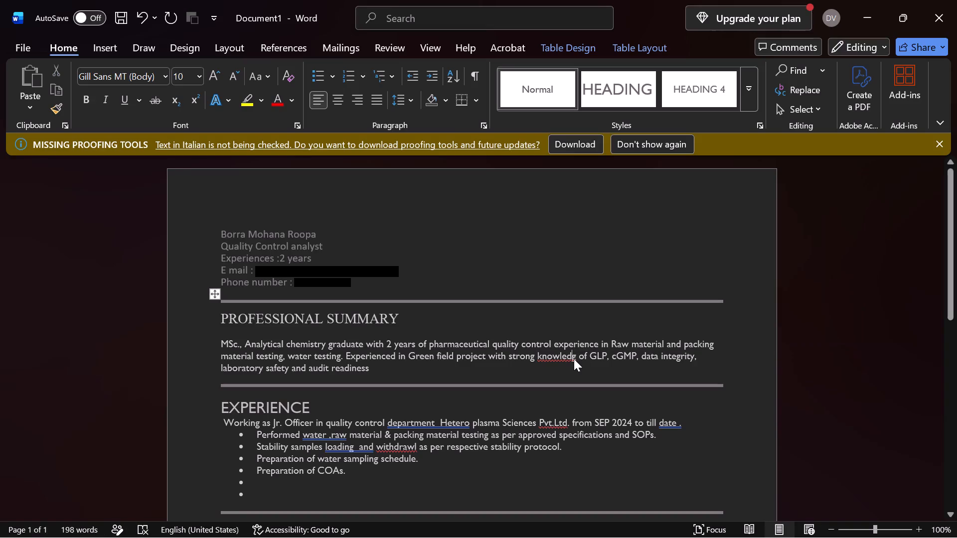
pyautogui.press('Right')
pyautogui.press('r')
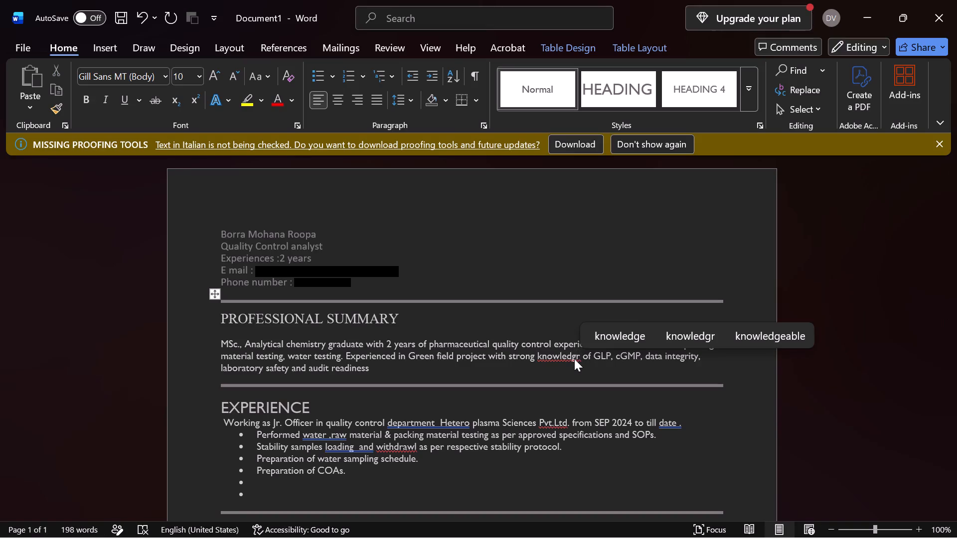
pyautogui.press('BackSpace')
pyautogui.press('e')
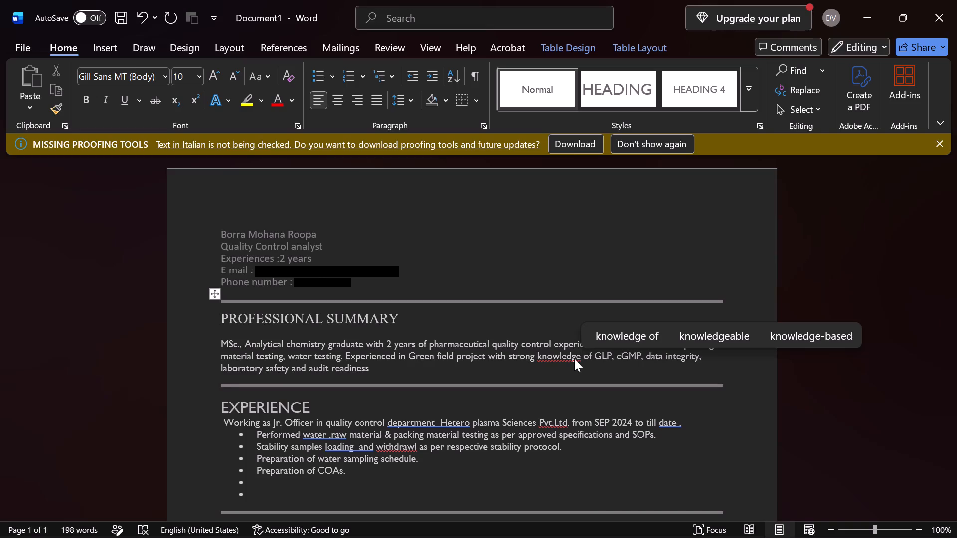
pyautogui.doubleClick(574, 359)
pyautogui.click(551, 380)
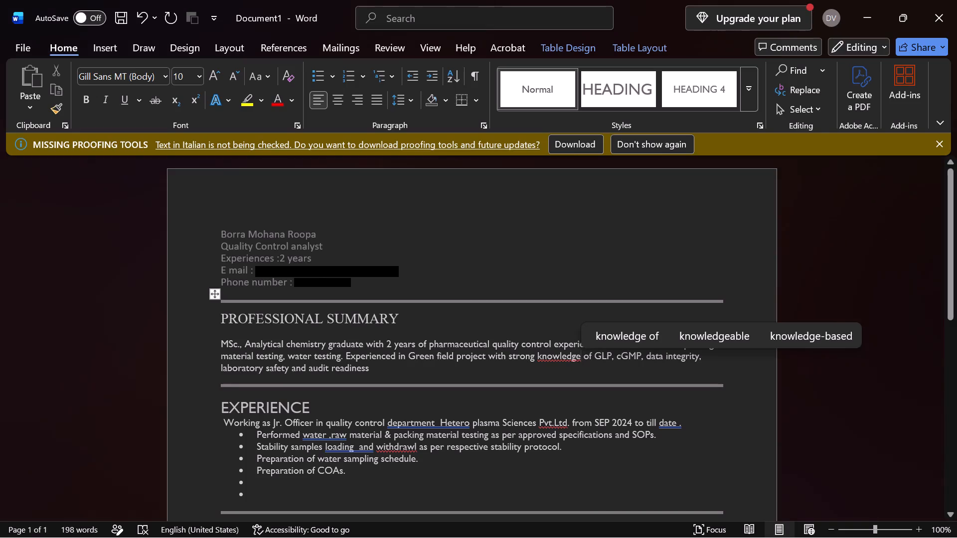
pyautogui.doubleClick(553, 352)
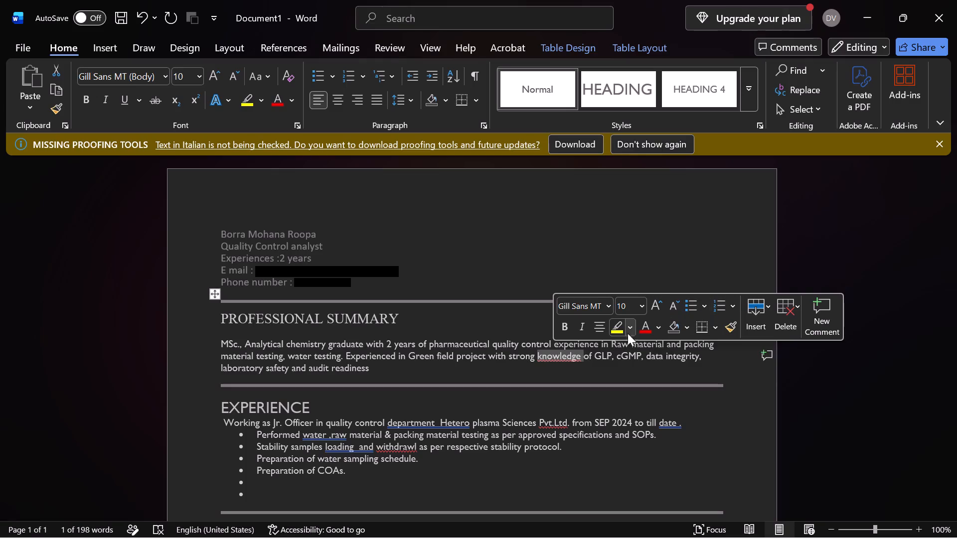
# Add a period at the end of the professional summary paragraph, after "audit readiness".
pyautogui.click(581, 365)
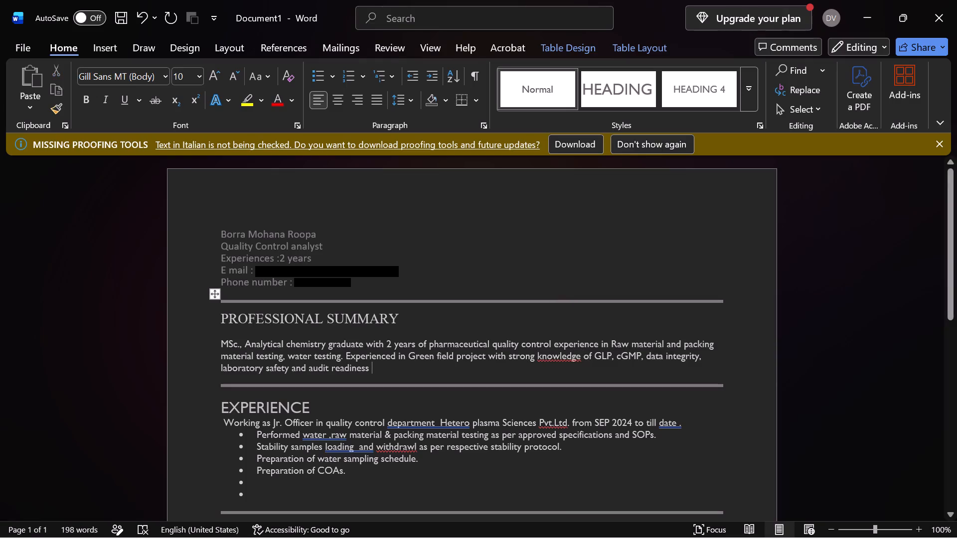
pyautogui.click(370, 368)
pyautogui.press('.')
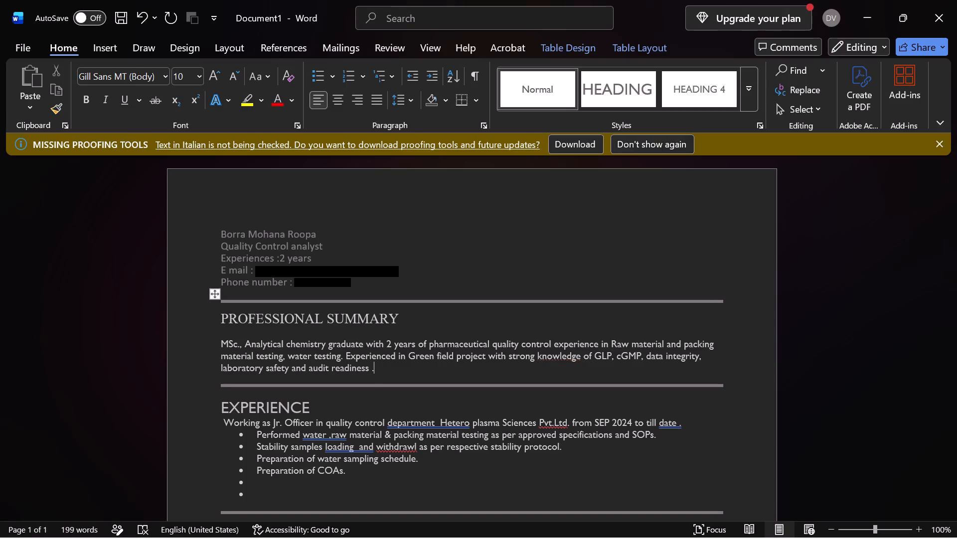
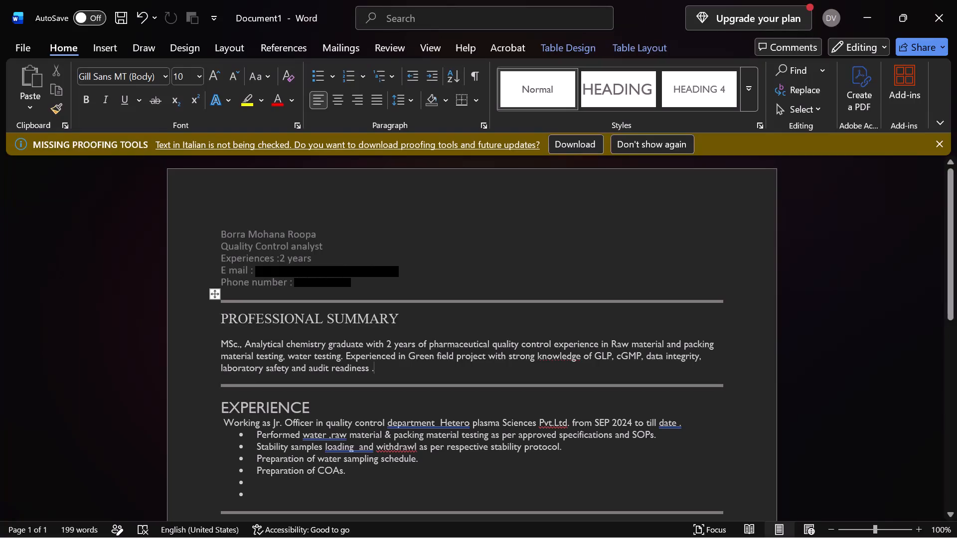
# Change the "EXPERIENCE" heading to "WORK EXPERIENCE".
pyautogui.click(223, 412)
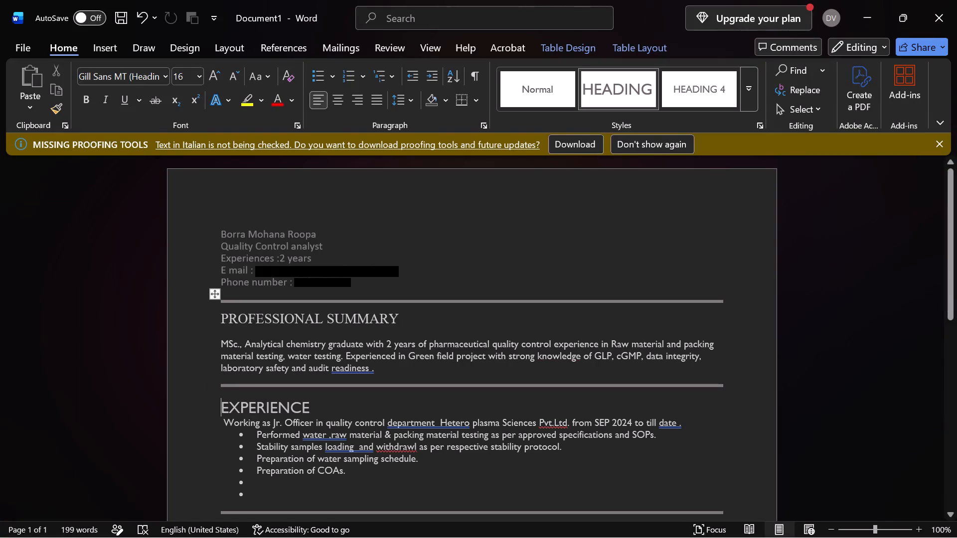
pyautogui.click(221, 406)
pyautogui.write('work')
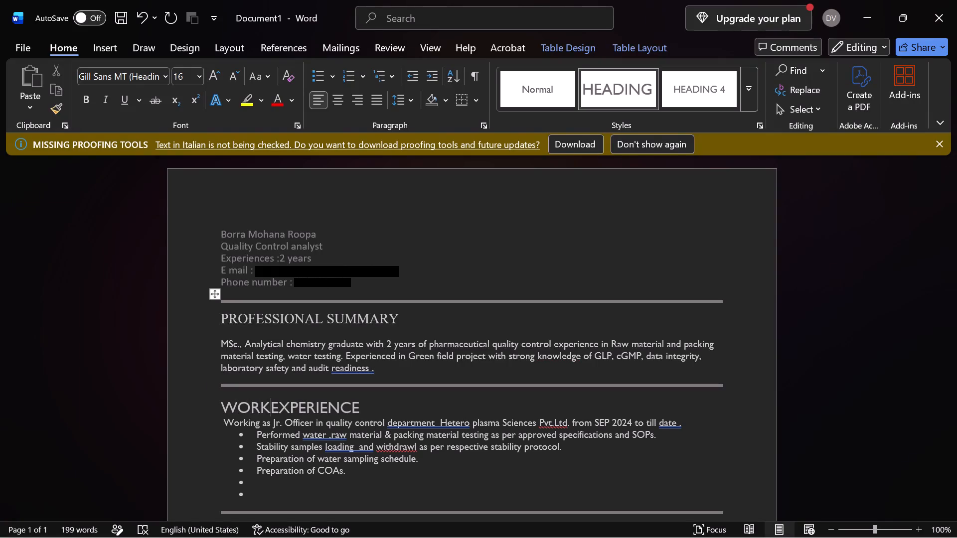
pyautogui.press('space')
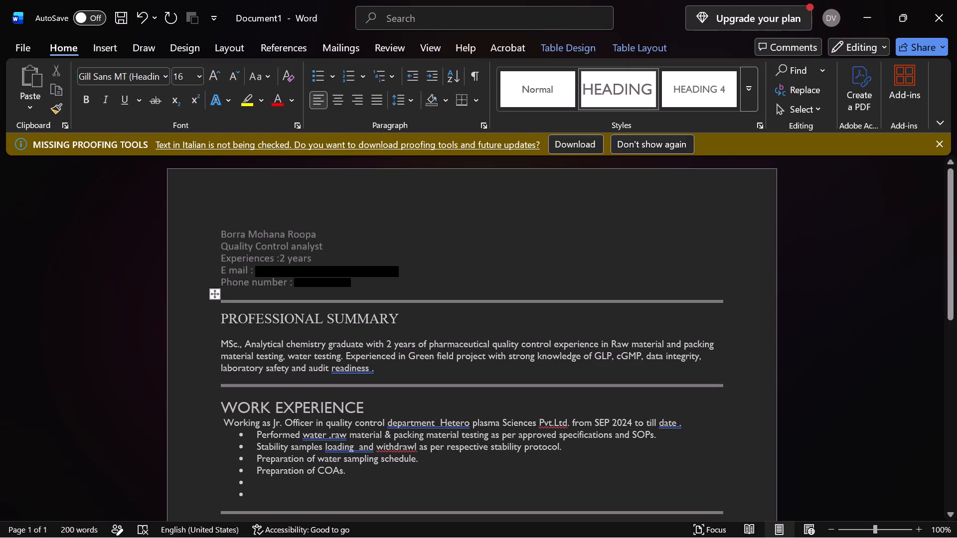
# Insert "testing such as" after "water" in the first work experience bullet.
pyautogui.click(324, 438)
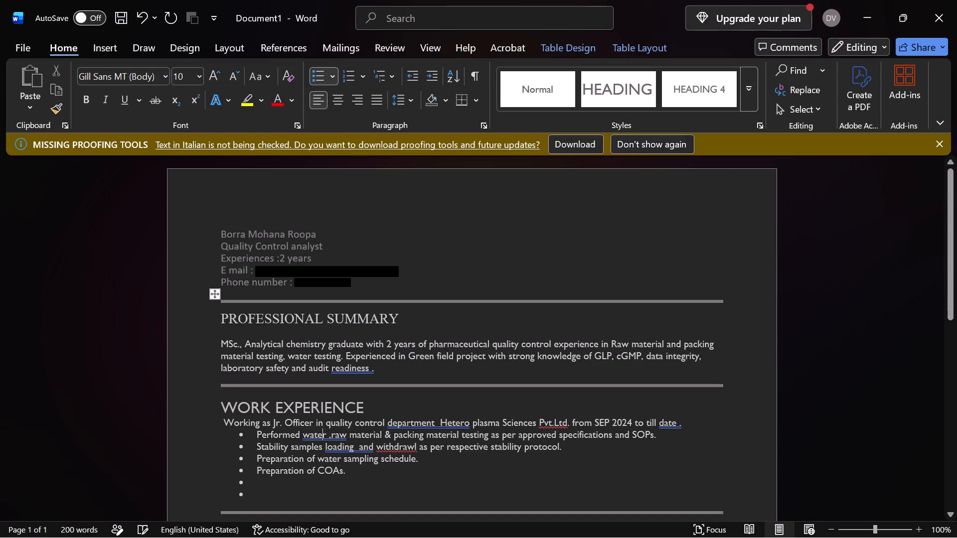
pyautogui.press('Right')
pyautogui.click(324, 438)
pyautogui.press('Right')
pyautogui.write('testing such as')
pyautogui.press('space')
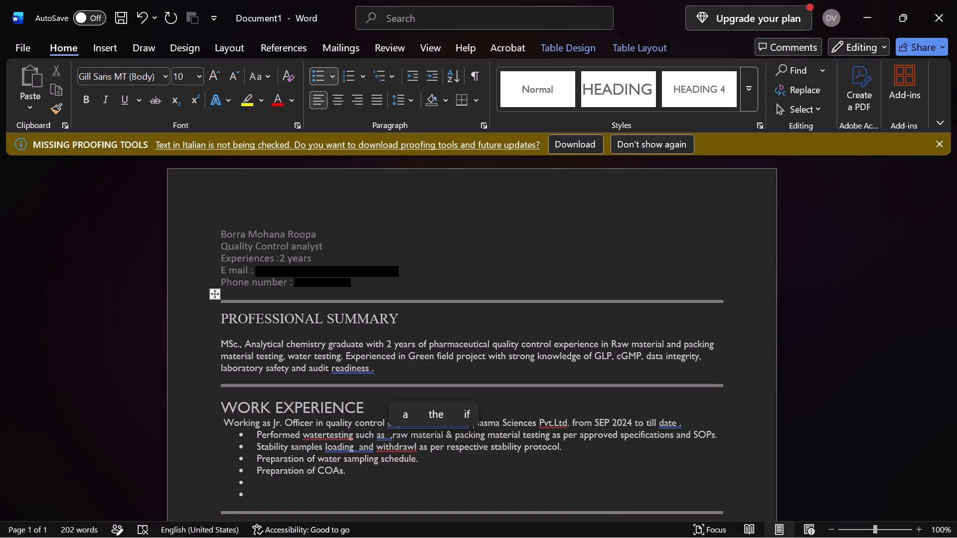
pyautogui.write('rw')
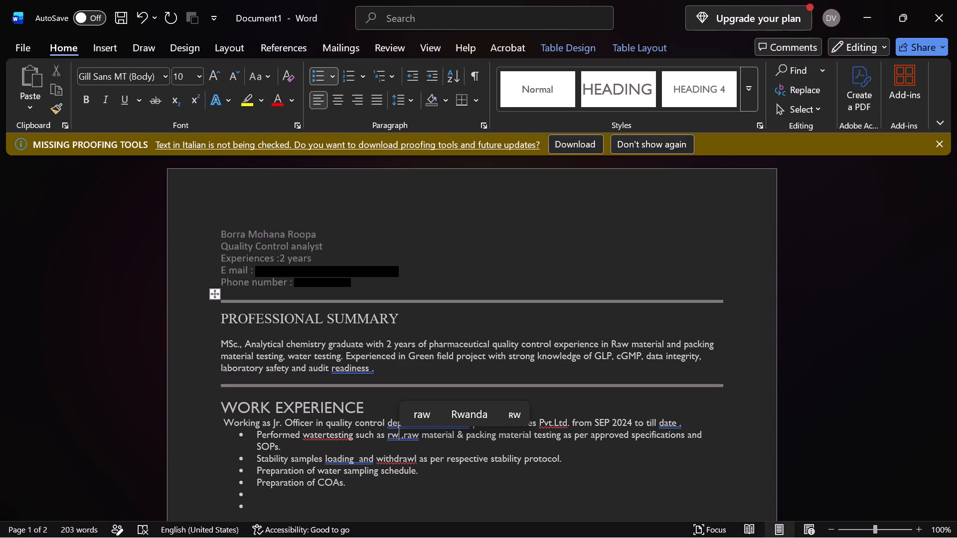
# Delete the words following "testing" up to the comma in the first work experience bullet, dropping "such as rw".
pyautogui.press('BackSpace')
pyautogui.press('BackSpace')
pyautogui.press('BackSpace')
pyautogui.press('BackSpace')
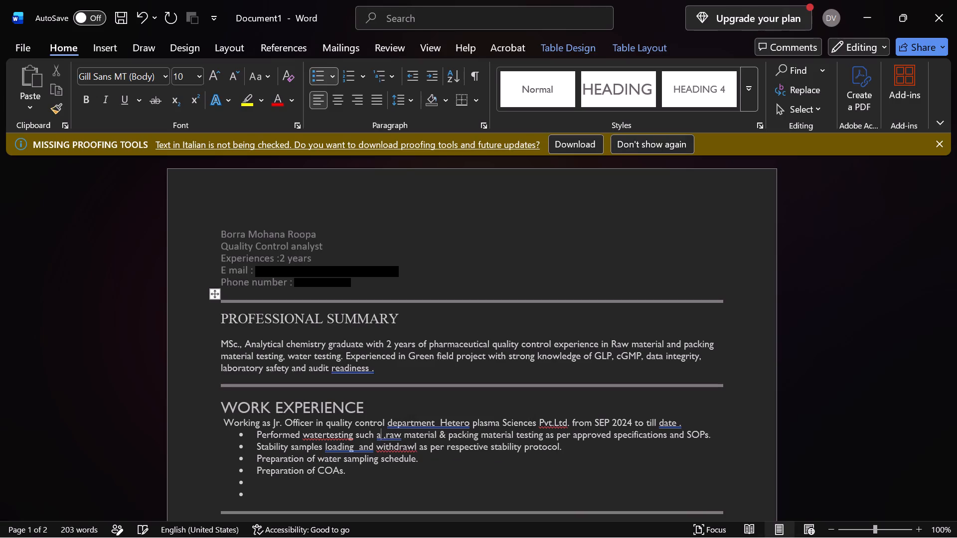
pyautogui.press('BackSpace')
pyautogui.press('BackSpace')
pyautogui.press('BackSpace')
pyautogui.press('BackSpace')
pyautogui.press('BackSpace')
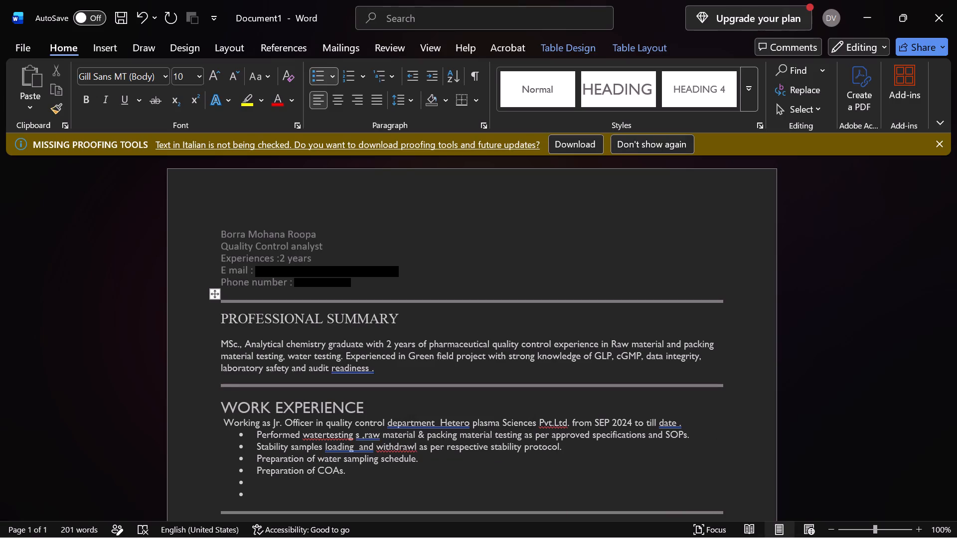
pyautogui.press('BackSpace')
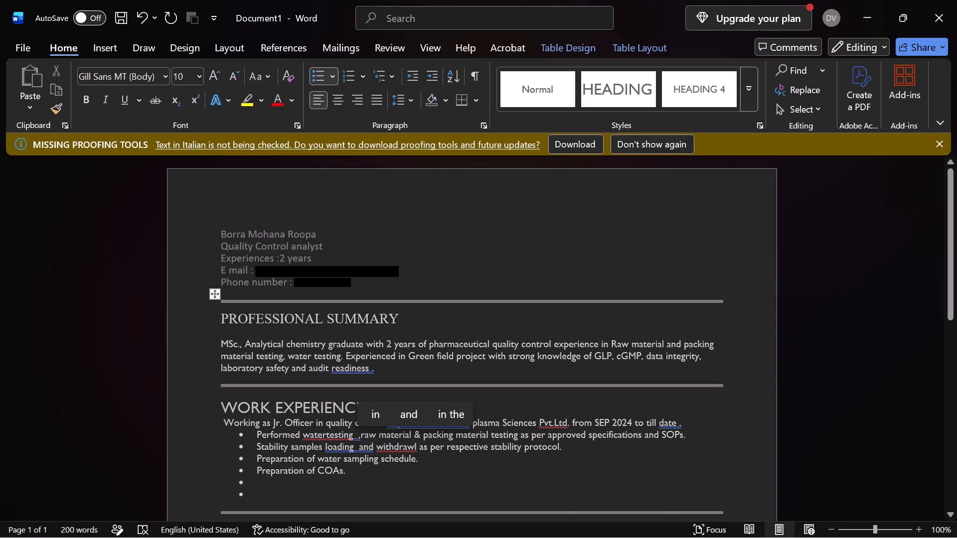
pyautogui.press('space')
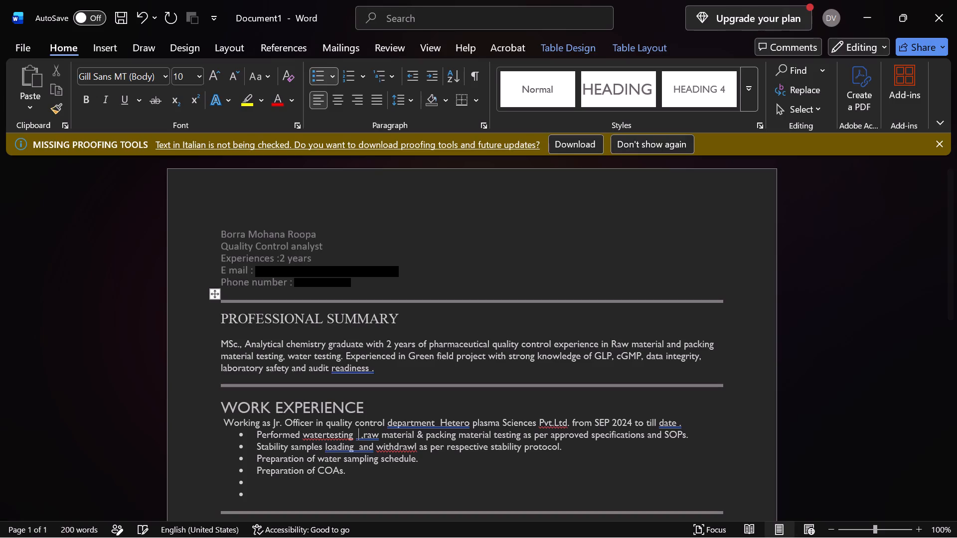
pyautogui.press('BackSpace')
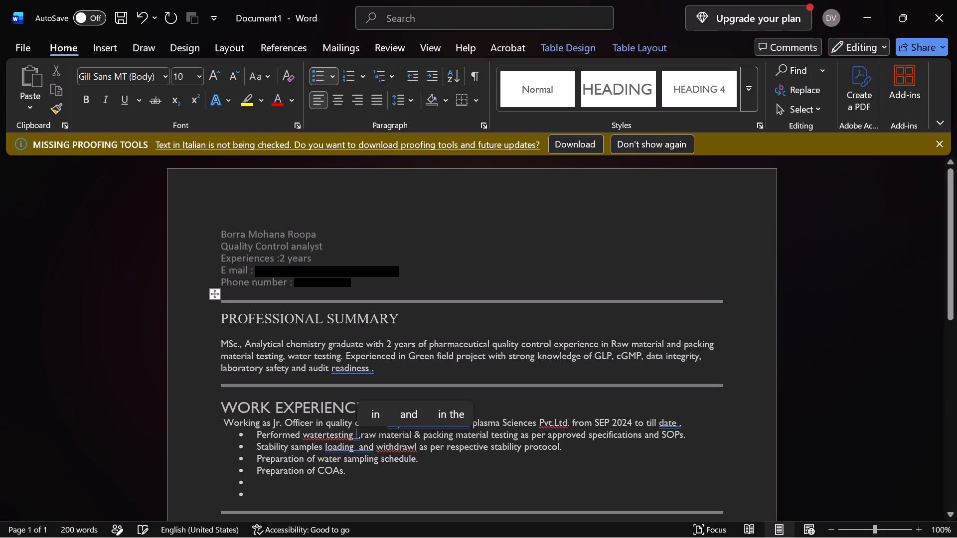
pyautogui.press('space')
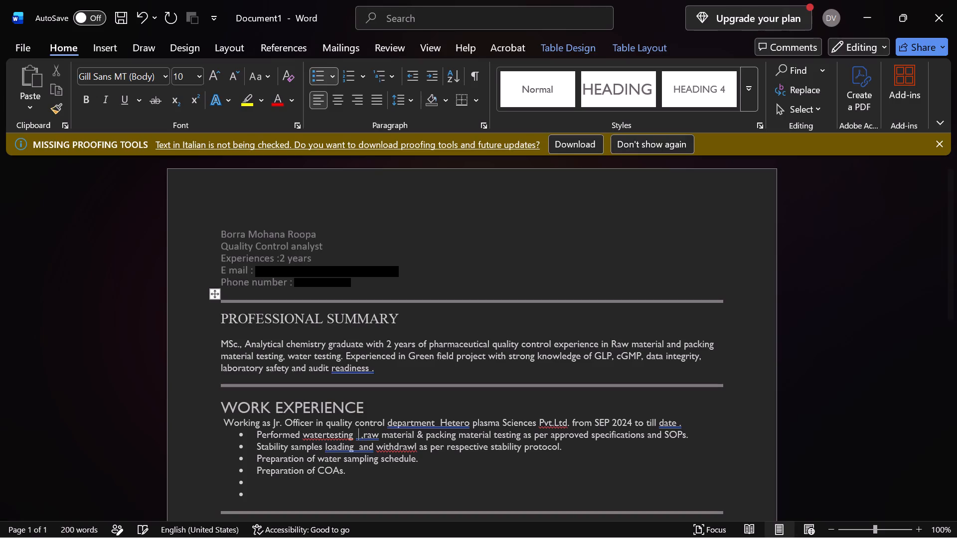
pyautogui.press('BackSpace')
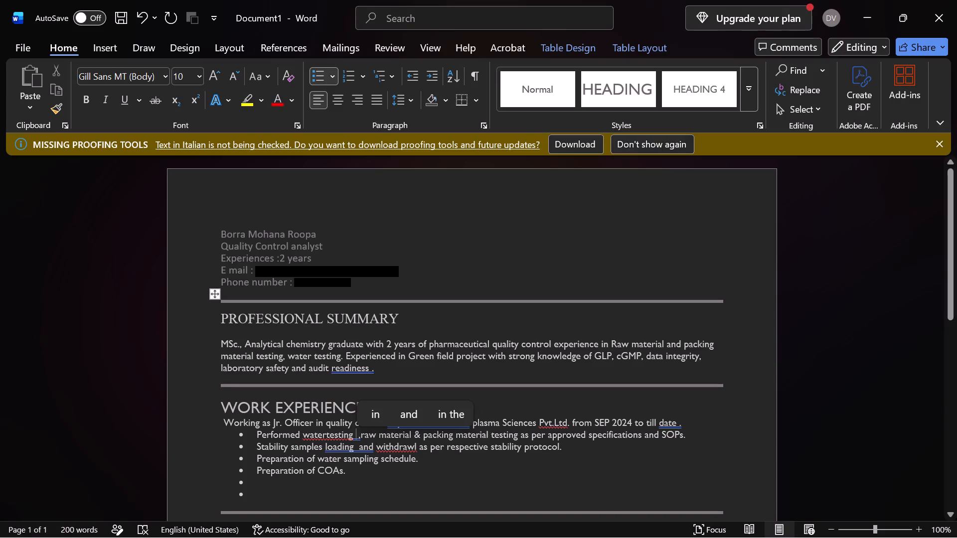
# Insert a space between "water" and "testing" in the first work experience bullet.
pyautogui.click(326, 439)
pyautogui.press('space')
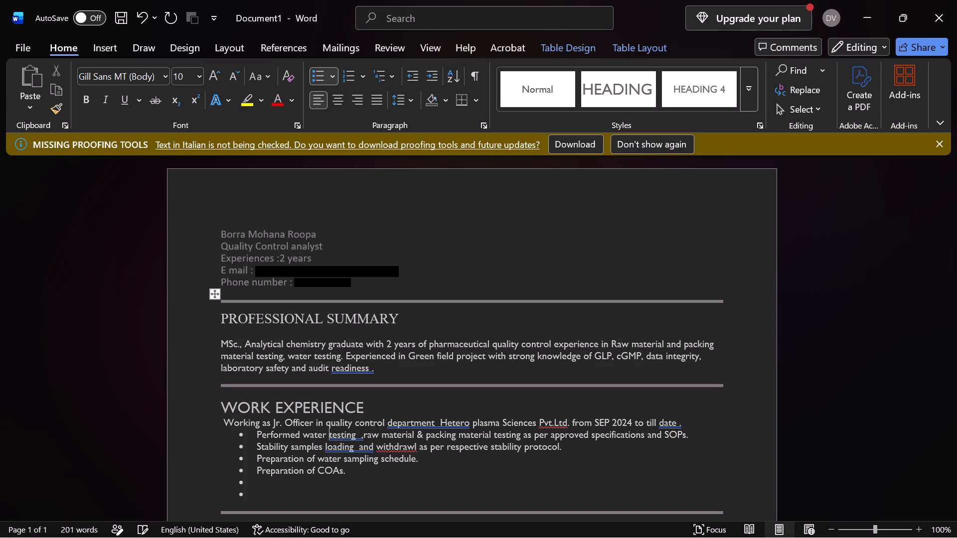
# Remove an extra space between "testing" and the comma in the first work experience bullet.
pyautogui.click(361, 435)
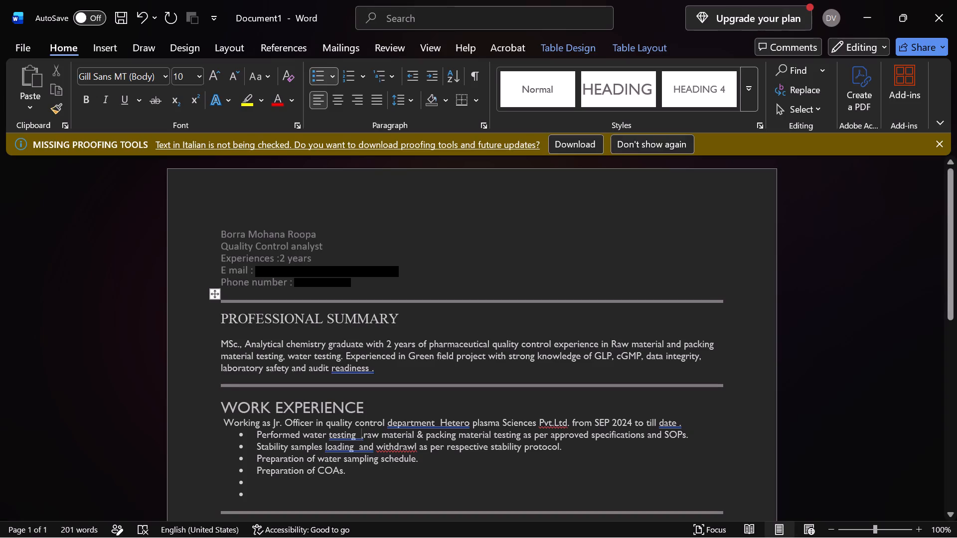
pyautogui.press('BackSpace')
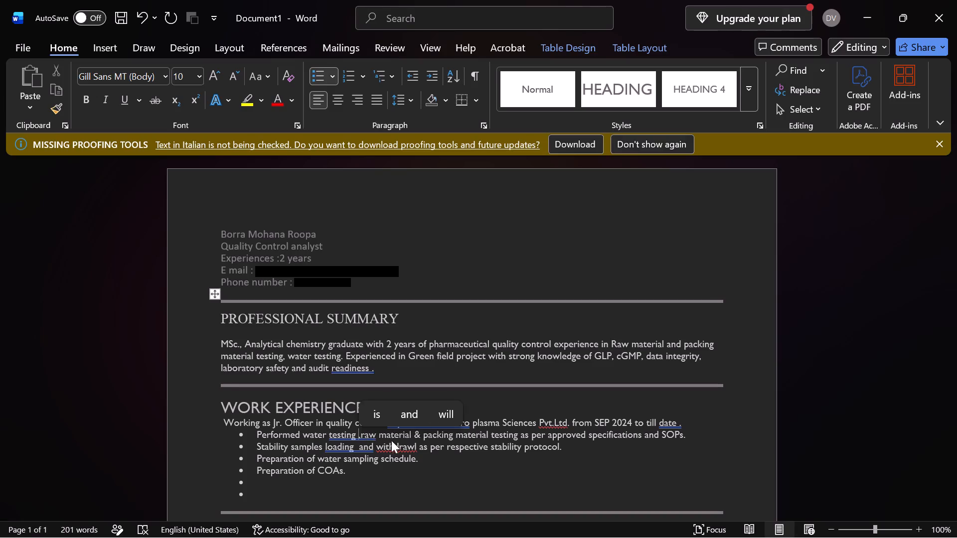
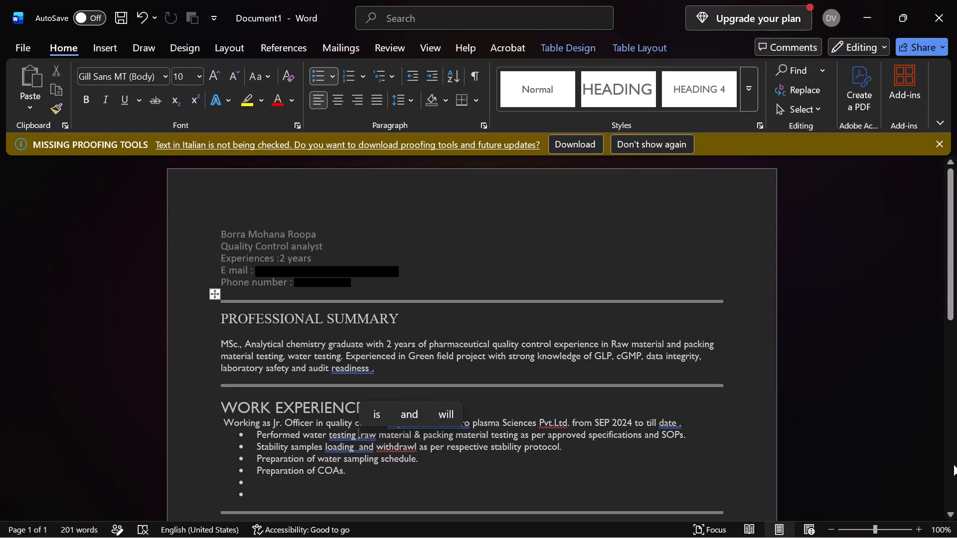
# Review the rest of the resume from the work experience section down through the education and skills sections.
pyautogui.tripleClick(950, 513)
pyautogui.click(950, 513)
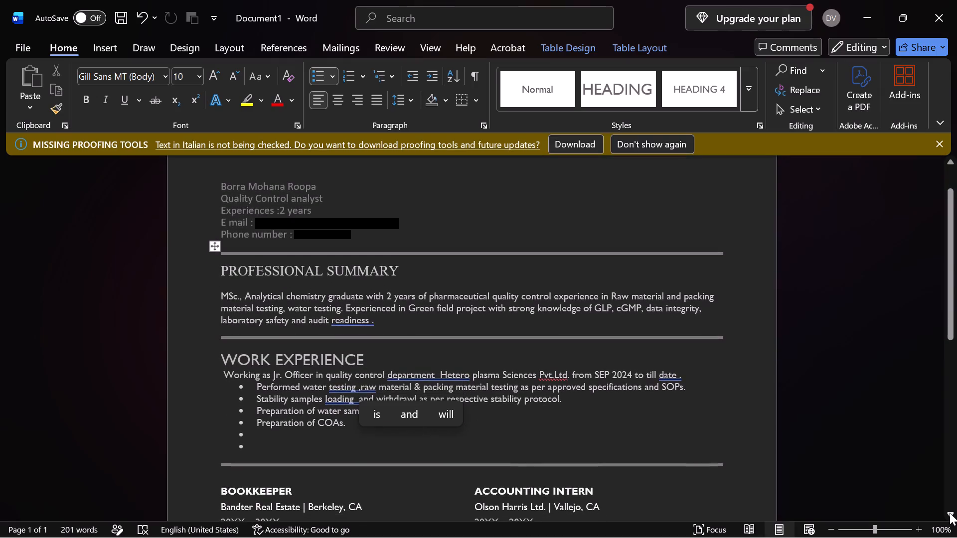
pyautogui.tripleClick(950, 513)
pyautogui.tripleClick(950, 513)
pyautogui.tripleClick(950, 513)
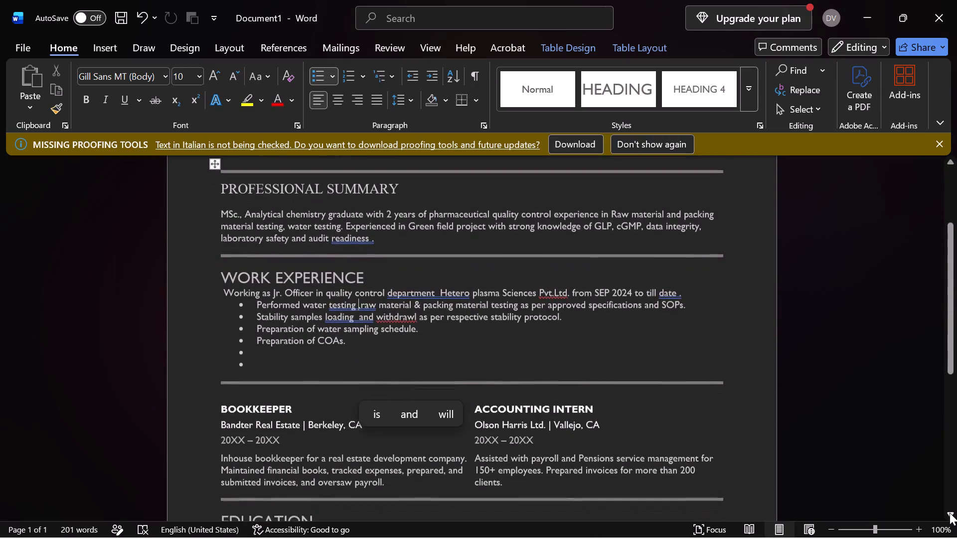
pyautogui.tripleClick(950, 513)
pyautogui.tripleClick(950, 513)
pyautogui.tripleClick(950, 513)
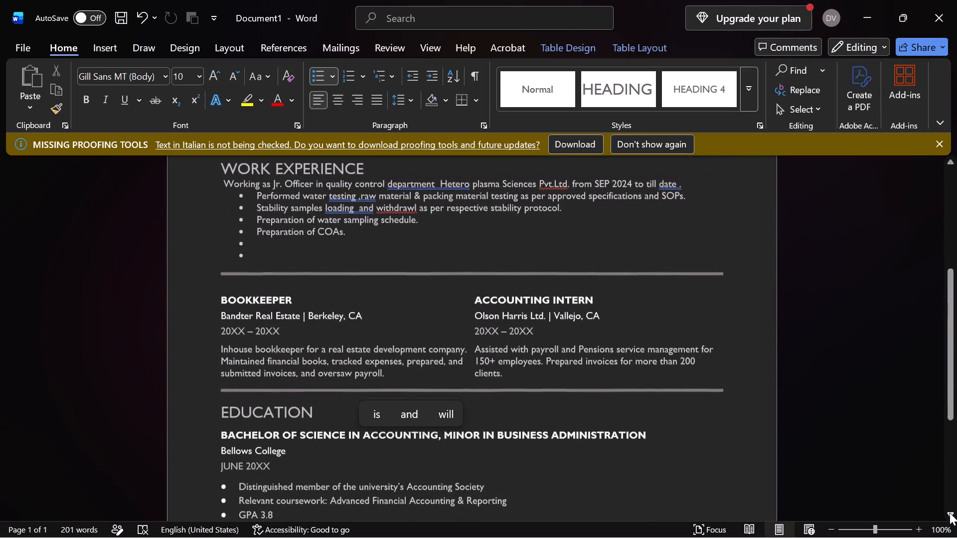
pyautogui.tripleClick(950, 513)
pyautogui.tripleClick(950, 513)
pyautogui.tripleClick(950, 513)
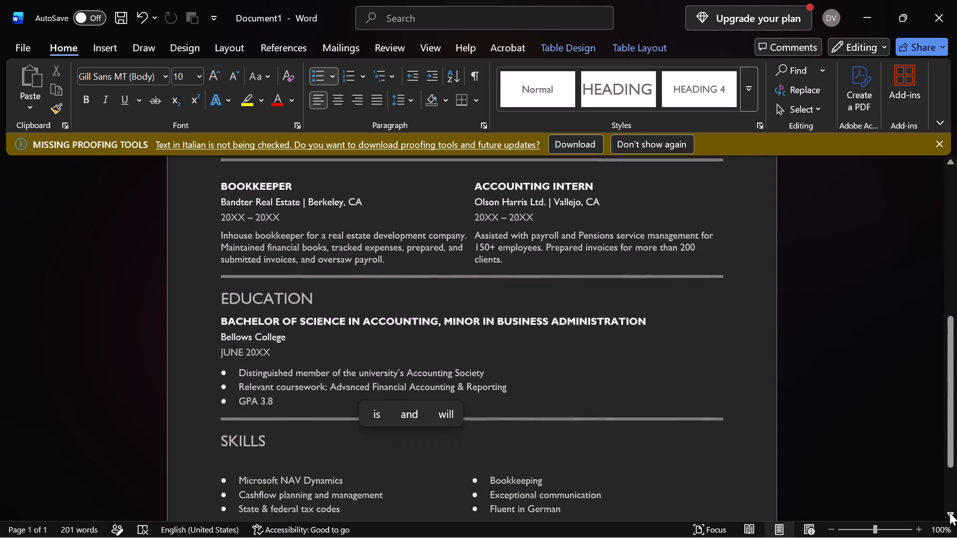
pyautogui.tripleClick(950, 513)
pyautogui.tripleClick(950, 513)
pyautogui.tripleClick(950, 513)
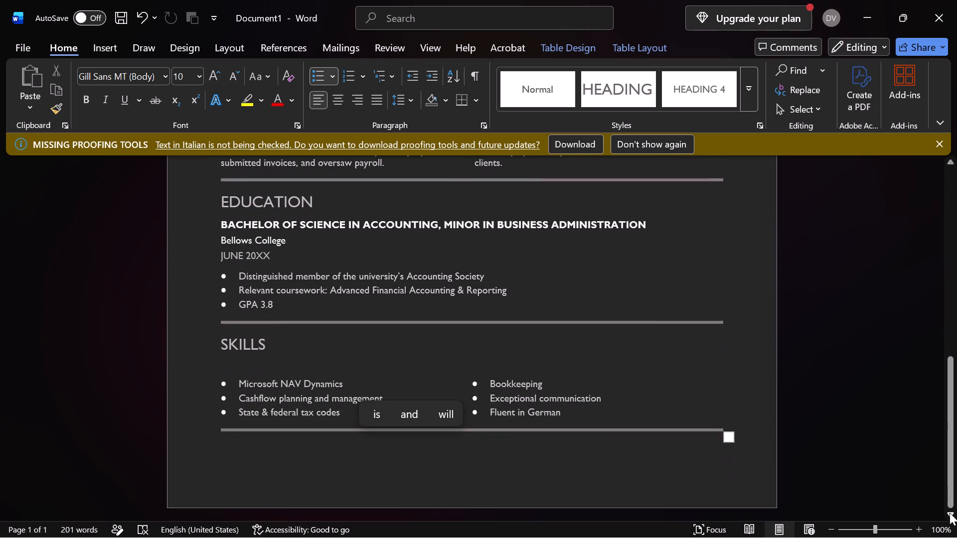
pyautogui.click(950, 513)
pyautogui.moveTo(950, 513); pyautogui.dragTo(877, 273)
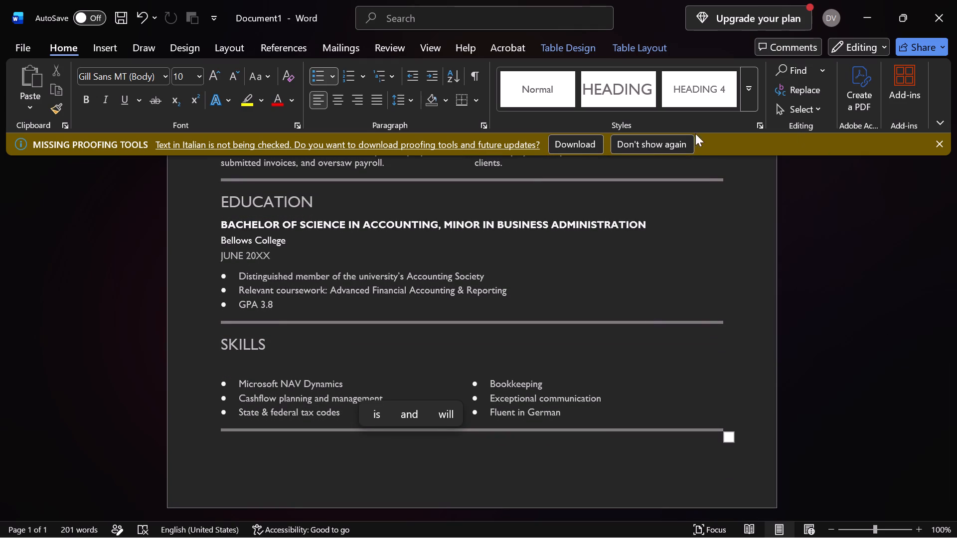
pyautogui.tripleClick(945, 363)
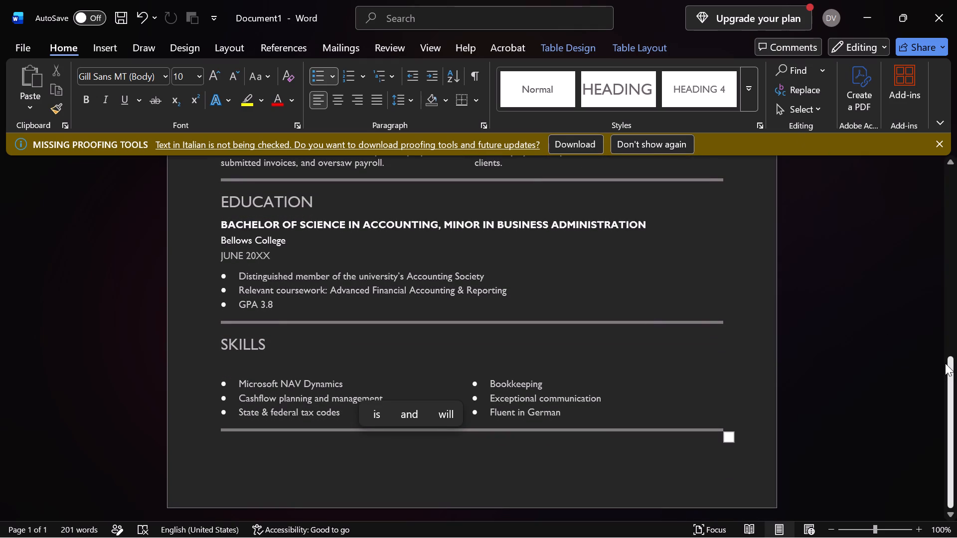
pyautogui.tripleClick(948, 365)
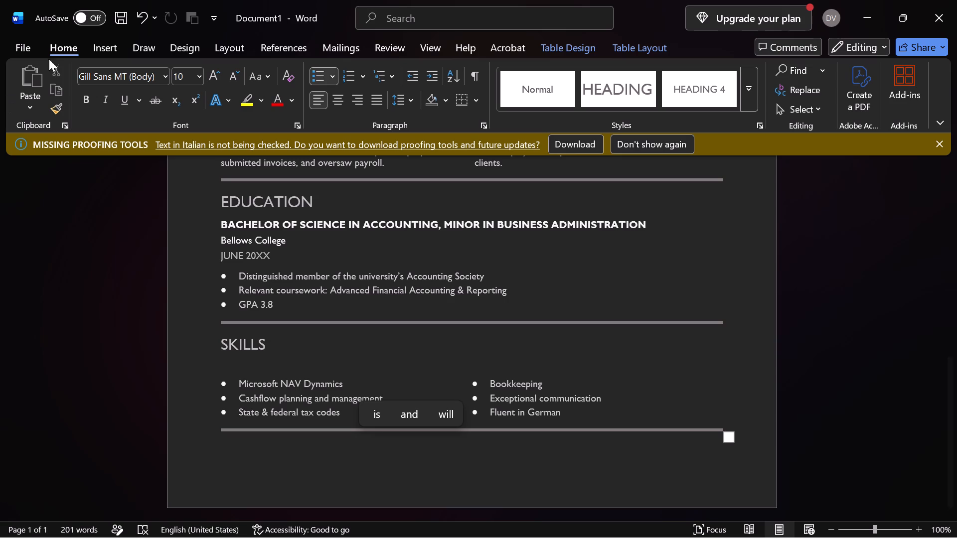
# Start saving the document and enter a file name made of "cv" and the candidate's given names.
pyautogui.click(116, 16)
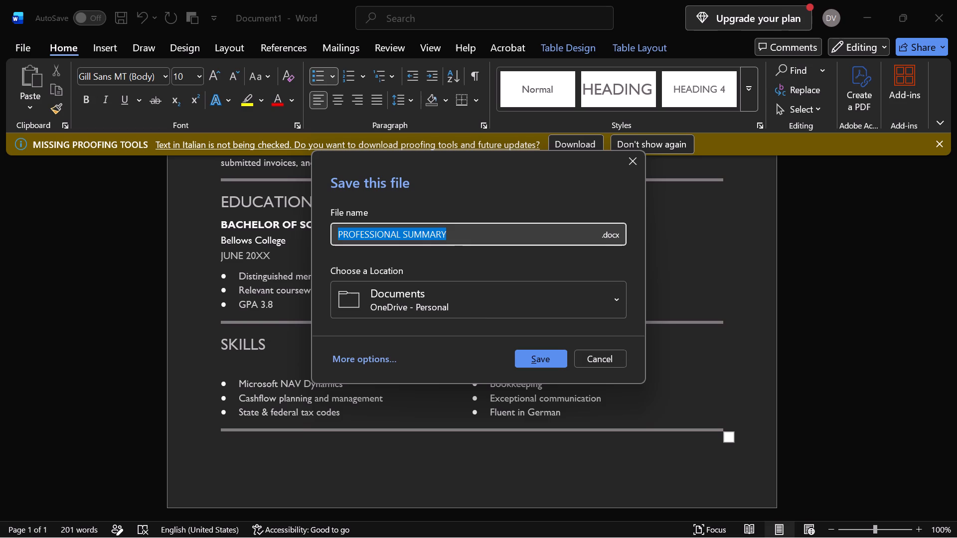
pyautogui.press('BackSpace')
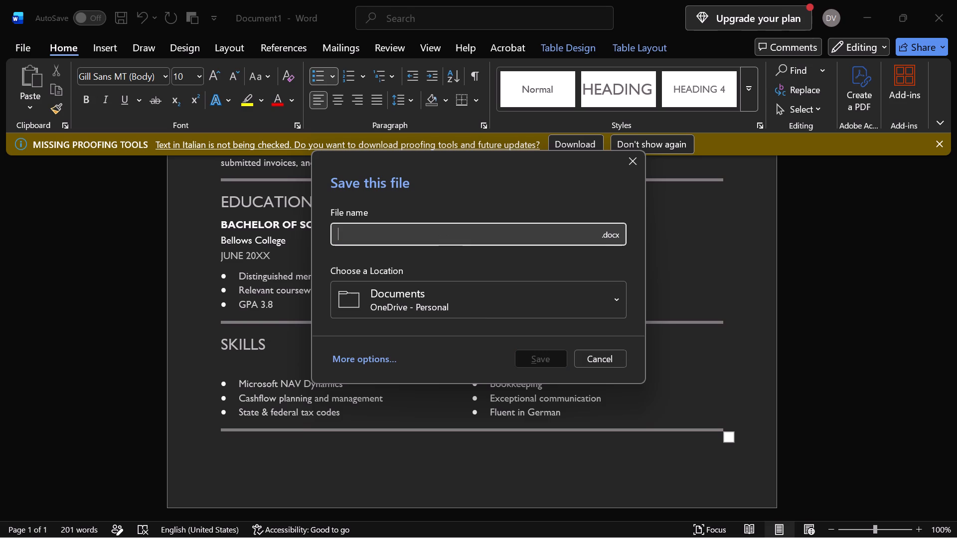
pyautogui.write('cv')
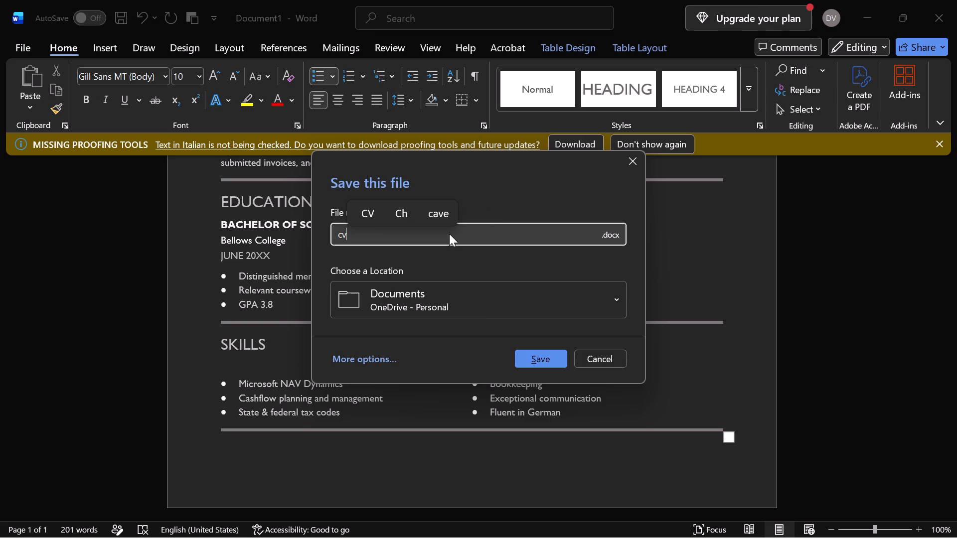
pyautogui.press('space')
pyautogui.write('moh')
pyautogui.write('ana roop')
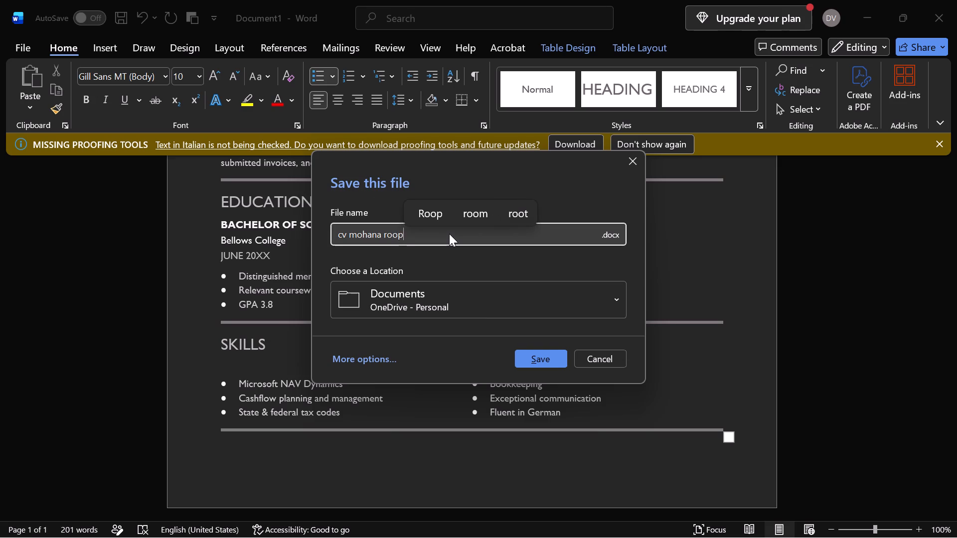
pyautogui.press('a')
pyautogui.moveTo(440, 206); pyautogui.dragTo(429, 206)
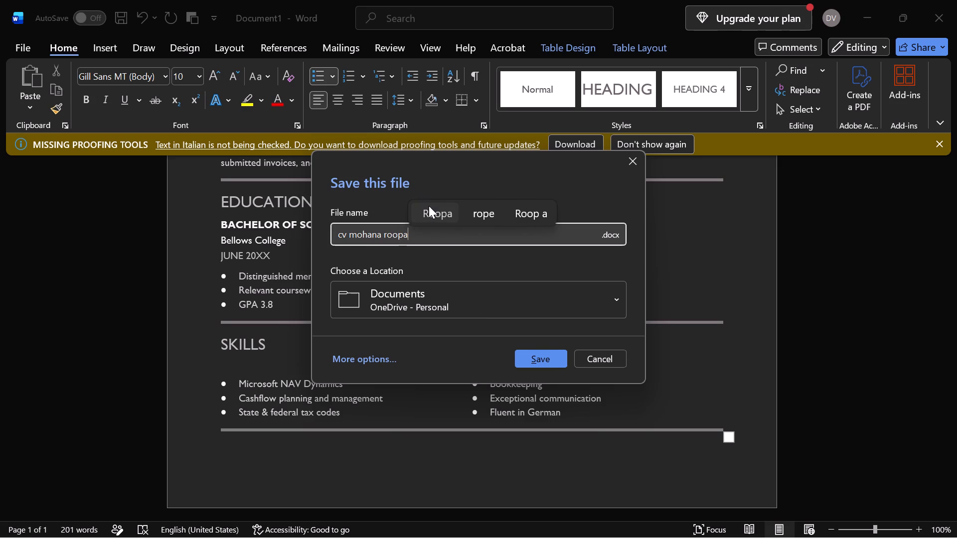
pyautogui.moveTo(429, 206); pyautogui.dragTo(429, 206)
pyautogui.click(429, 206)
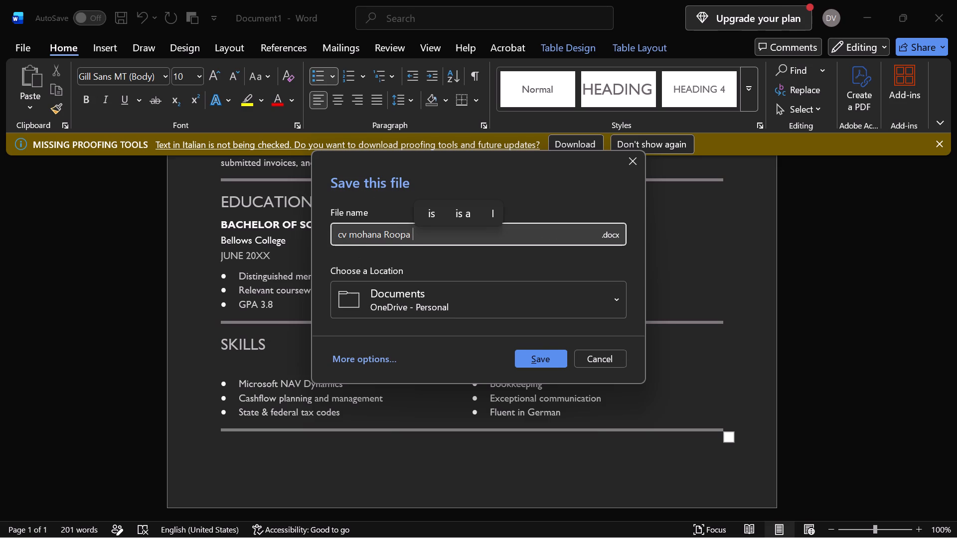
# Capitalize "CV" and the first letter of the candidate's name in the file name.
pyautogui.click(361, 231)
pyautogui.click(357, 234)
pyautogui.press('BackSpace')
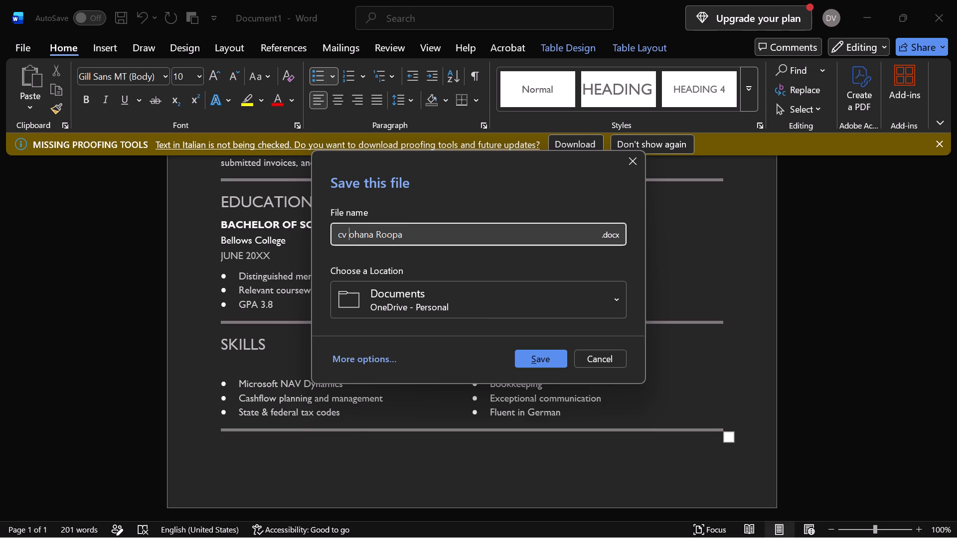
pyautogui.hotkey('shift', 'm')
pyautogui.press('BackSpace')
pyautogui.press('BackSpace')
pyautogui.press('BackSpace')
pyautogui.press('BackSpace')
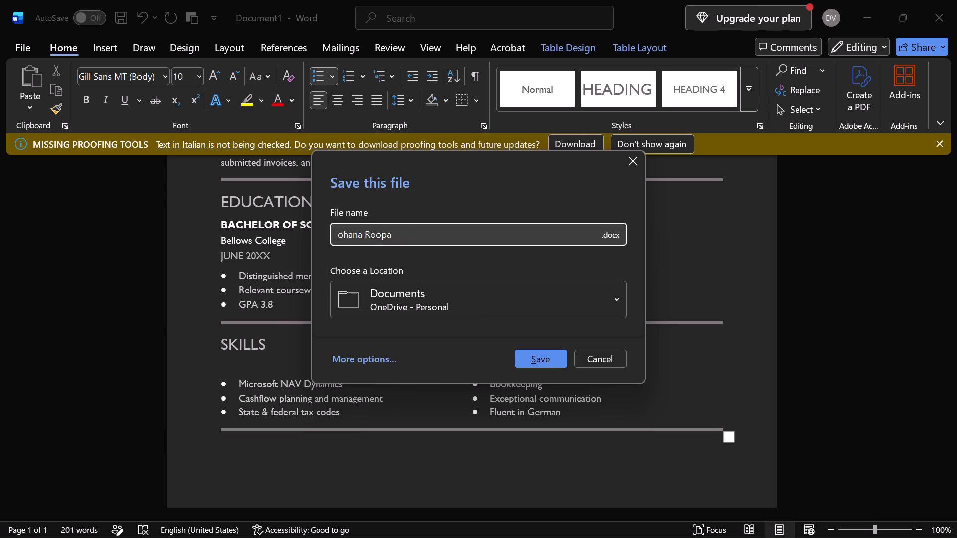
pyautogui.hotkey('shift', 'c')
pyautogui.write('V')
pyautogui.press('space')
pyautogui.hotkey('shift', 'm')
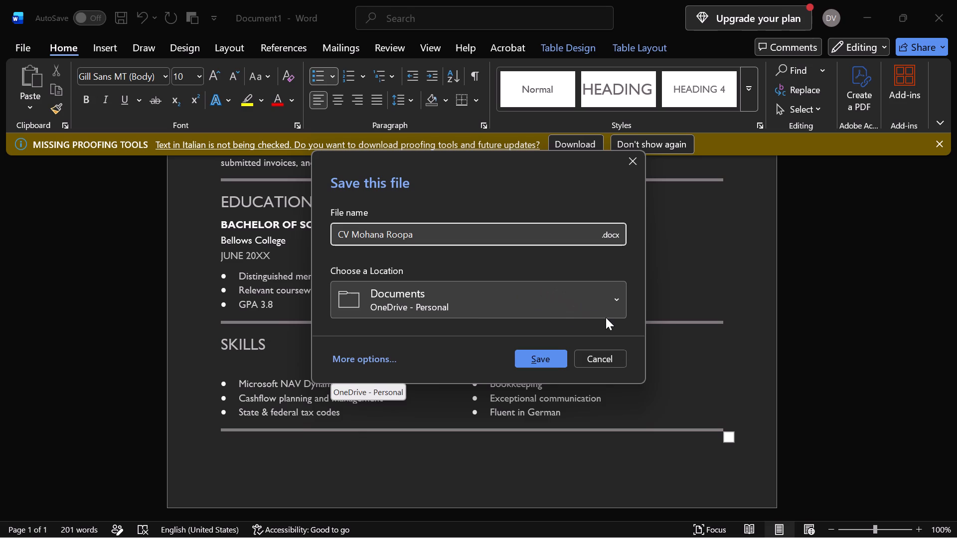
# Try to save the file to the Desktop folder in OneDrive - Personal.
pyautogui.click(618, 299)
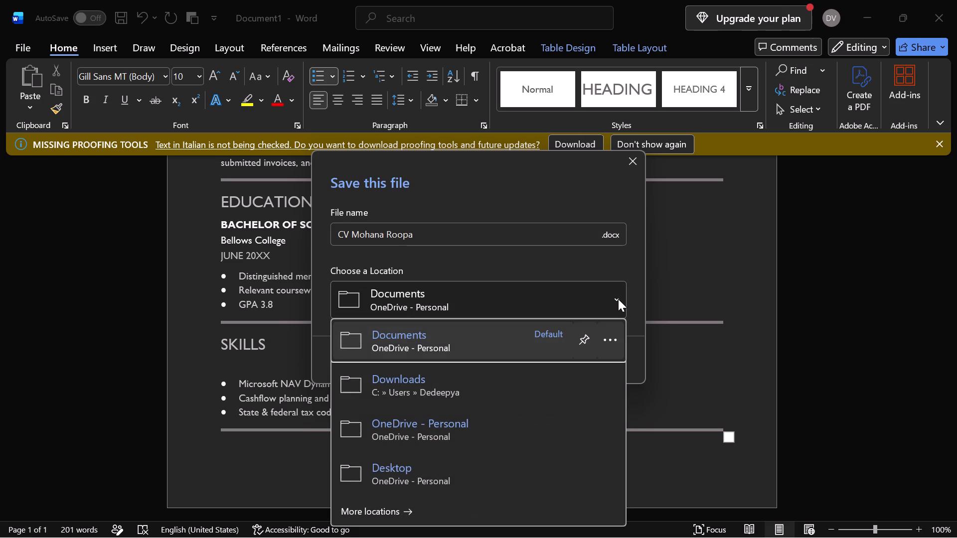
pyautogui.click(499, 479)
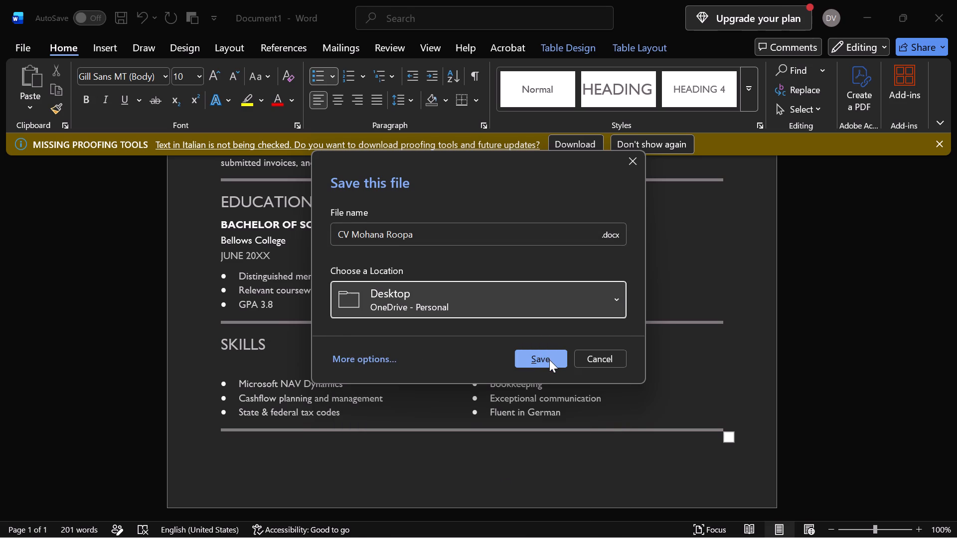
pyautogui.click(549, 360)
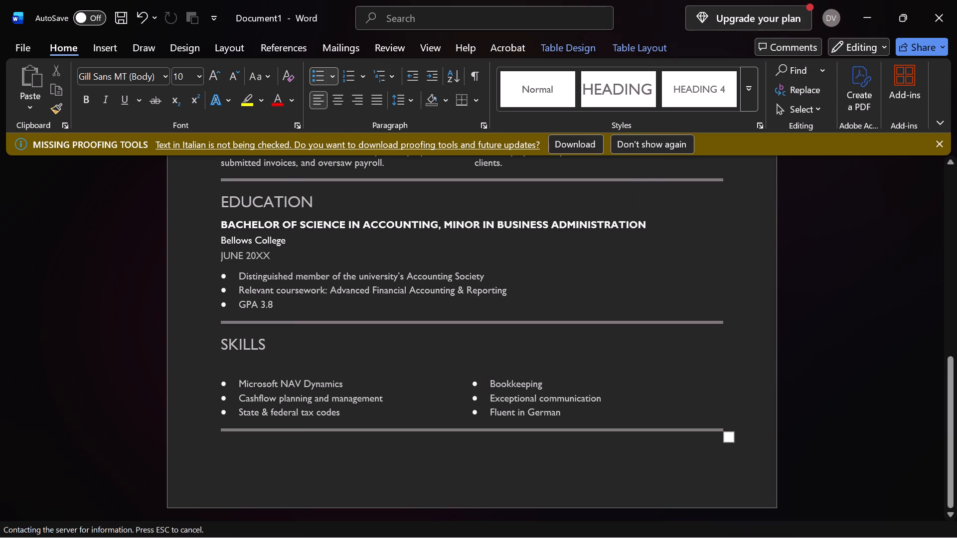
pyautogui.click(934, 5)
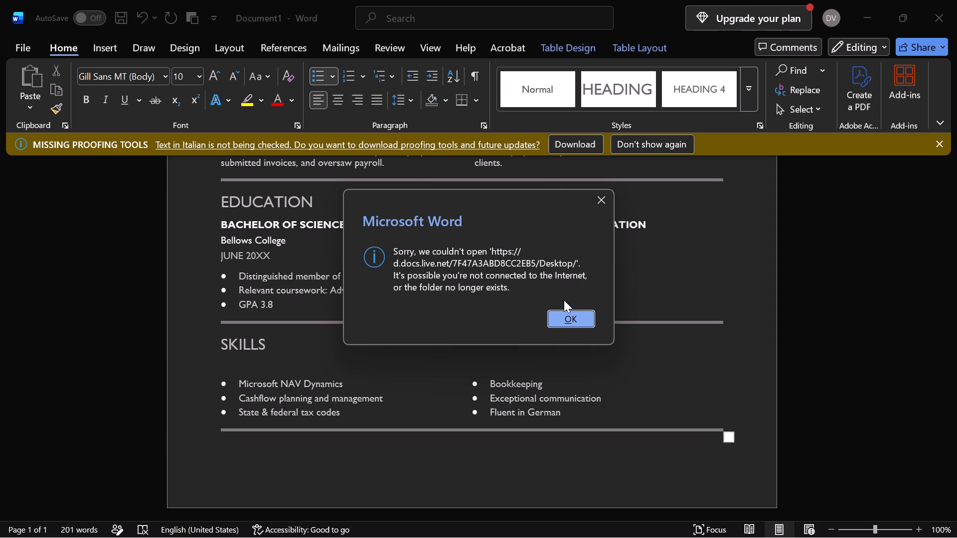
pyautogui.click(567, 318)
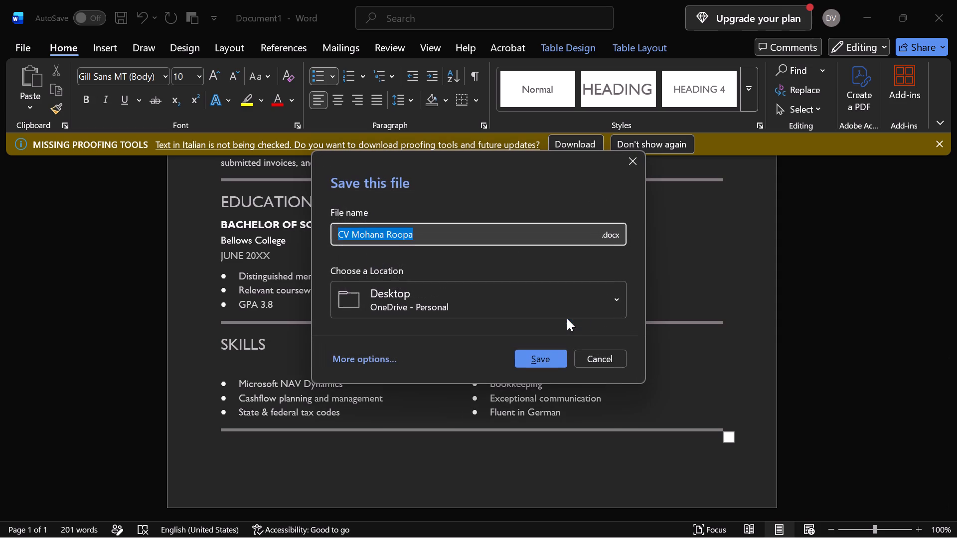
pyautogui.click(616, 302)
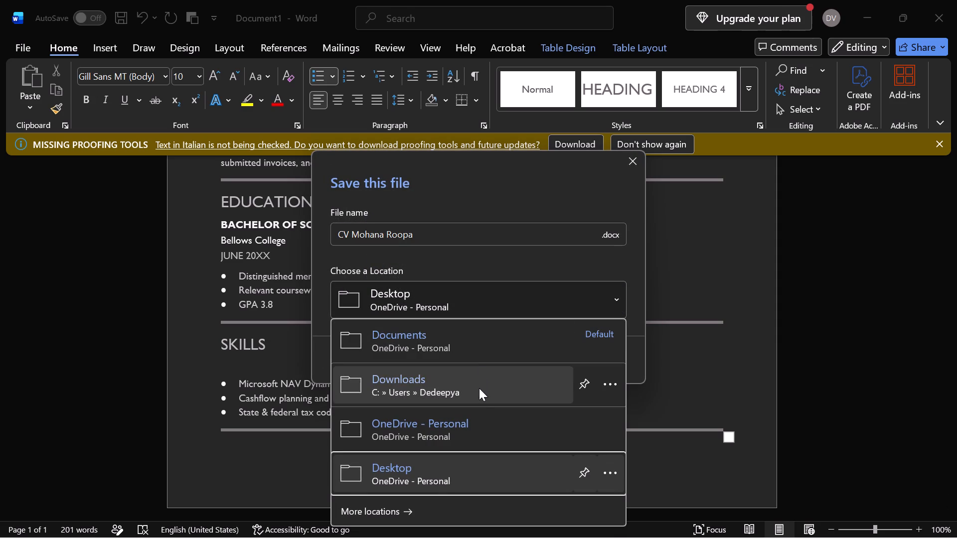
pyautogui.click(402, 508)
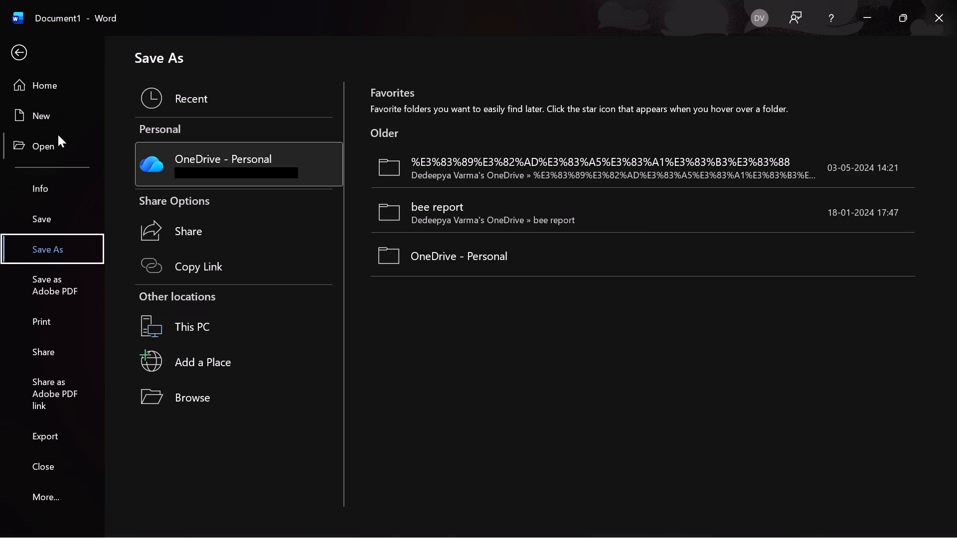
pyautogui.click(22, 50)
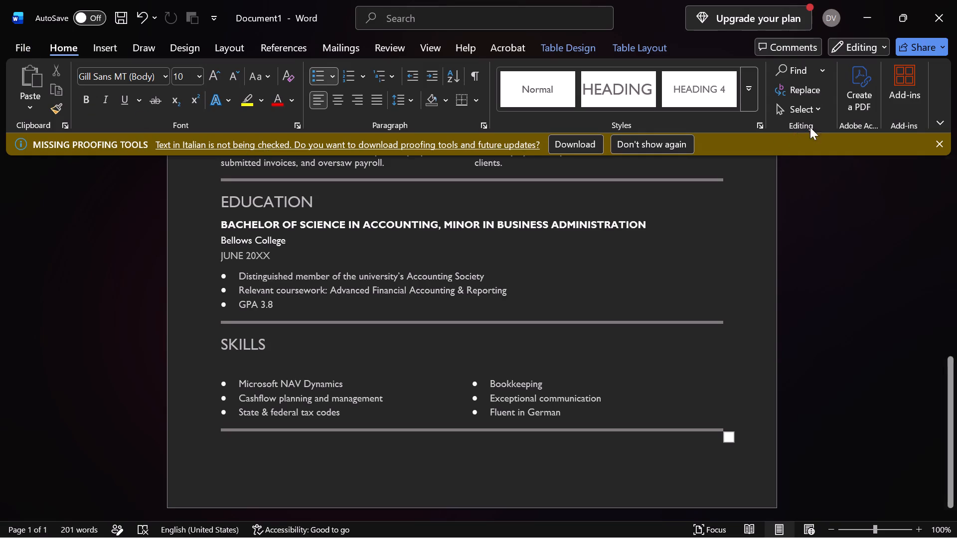
# Save the resume with the suggested file name PROFESSIONAL SUMMARY in the OneDrive - Personal Documents folder.
pyautogui.click(115, 14)
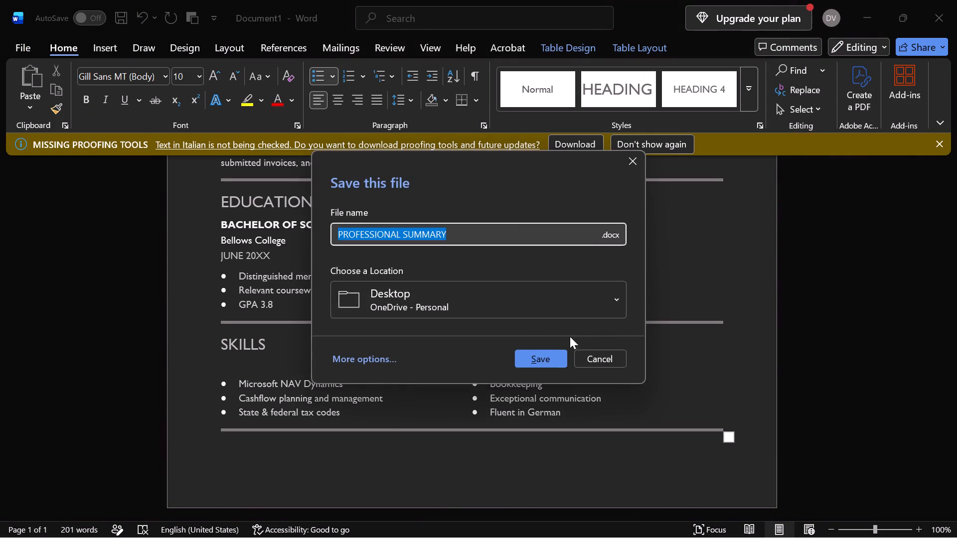
pyautogui.click(619, 289)
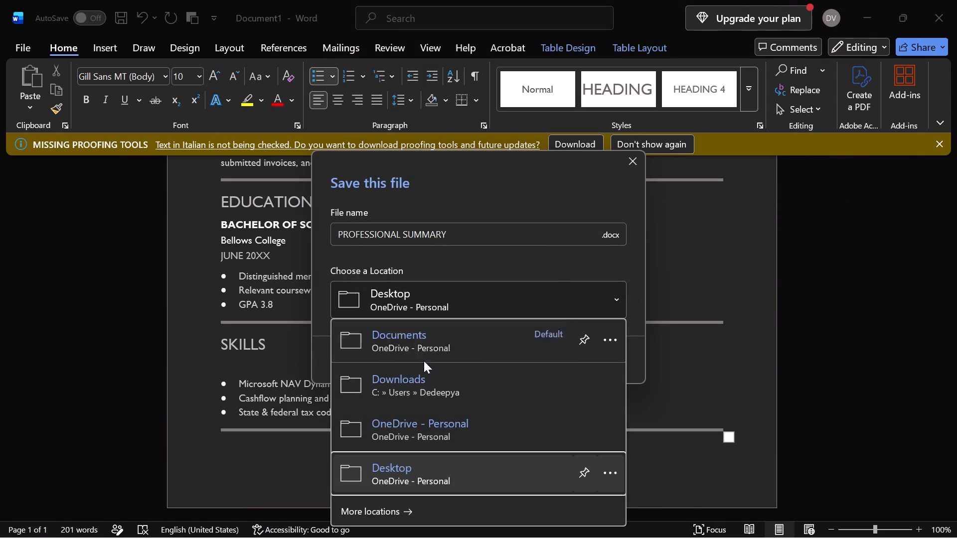
pyautogui.click(427, 355)
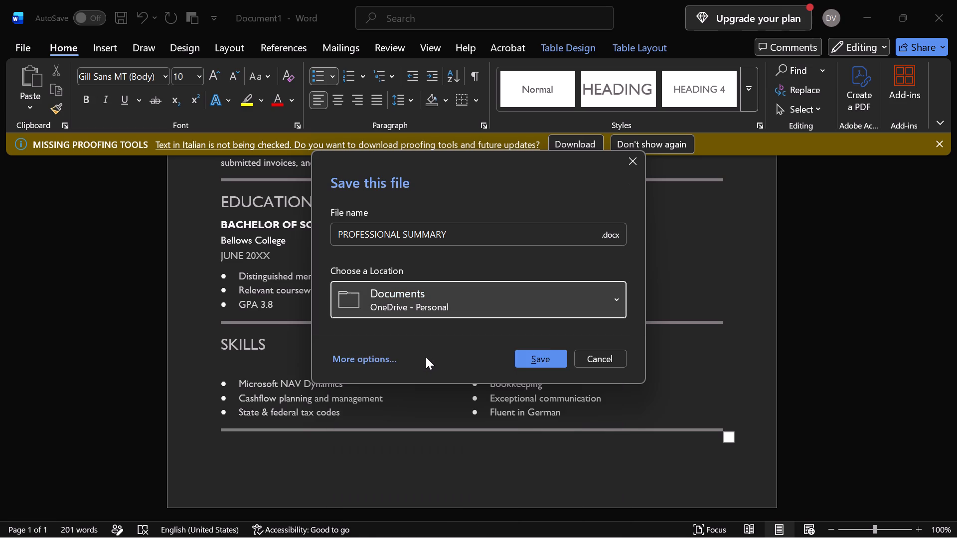
pyautogui.click(534, 352)
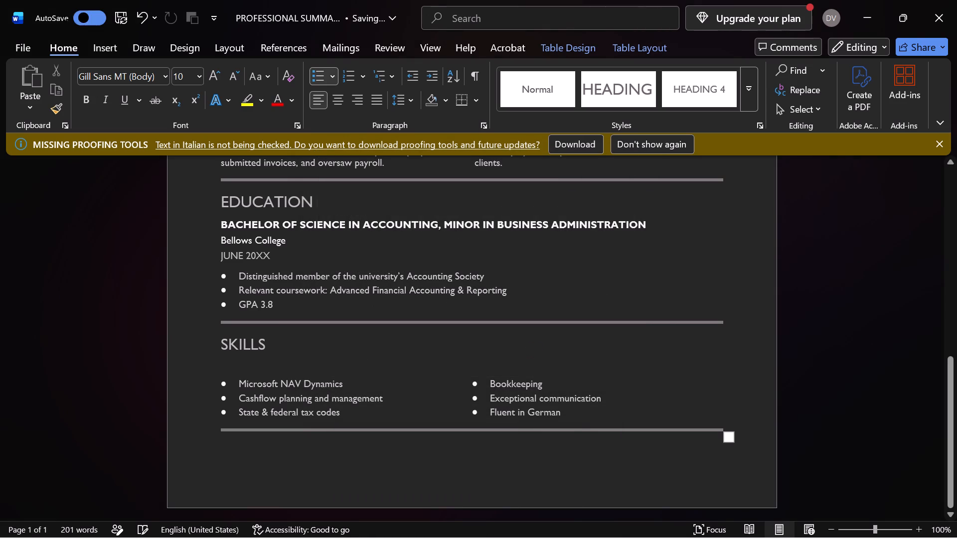
# Close the saved resume document.
pyautogui.click(948, 10)
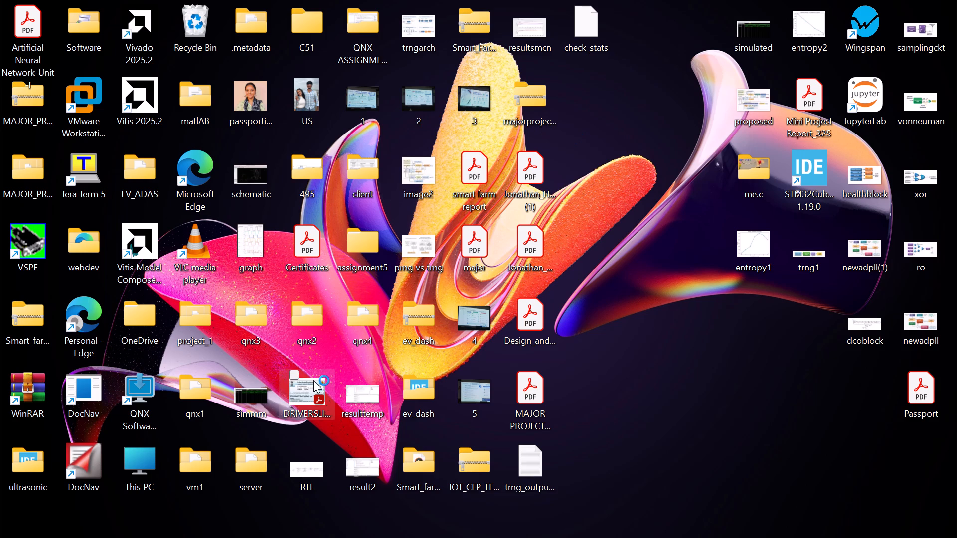
# Look for the saved resume in the Documents folder inside the desktop's OneDrive folder.
pyautogui.click(137, 330)
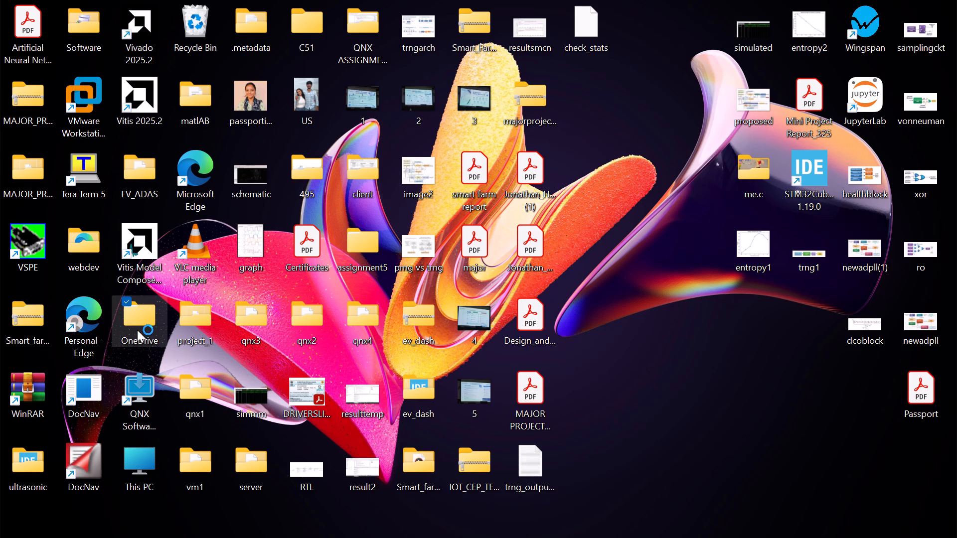
pyautogui.click(137, 330)
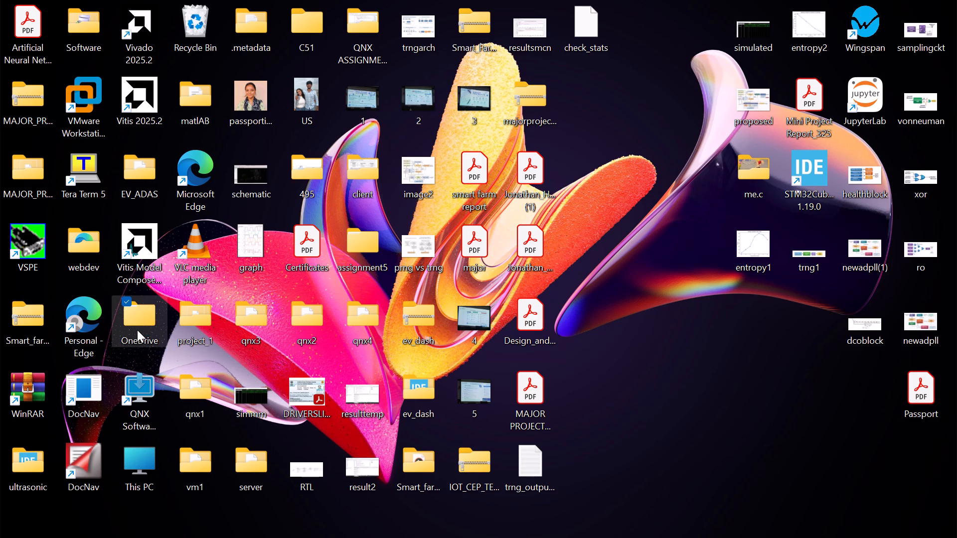
pyautogui.doubleClick(137, 330)
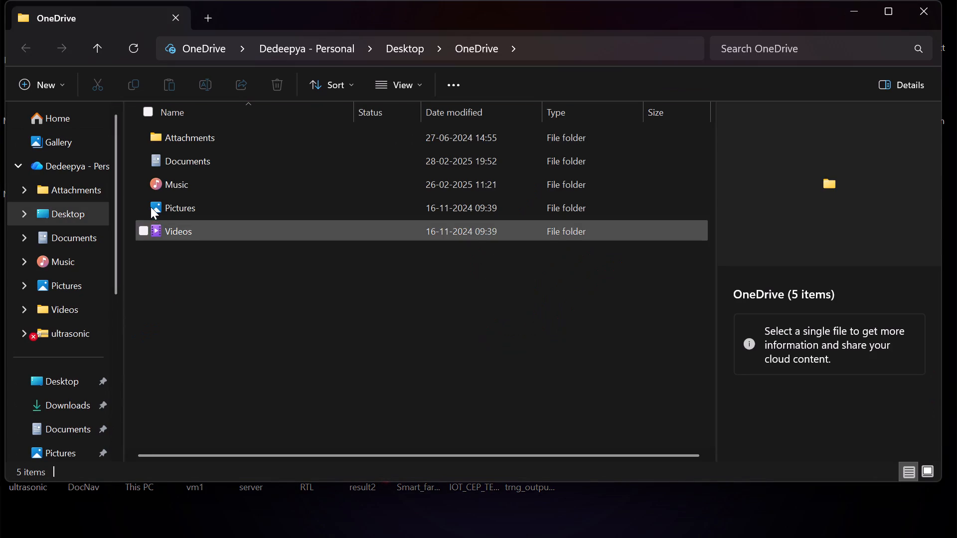
pyautogui.doubleClick(187, 160)
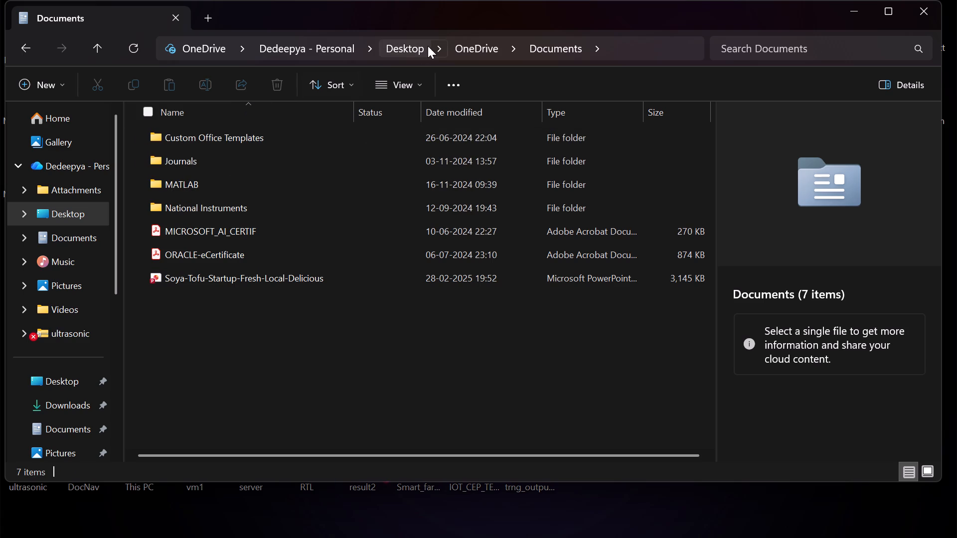
pyautogui.click(467, 46)
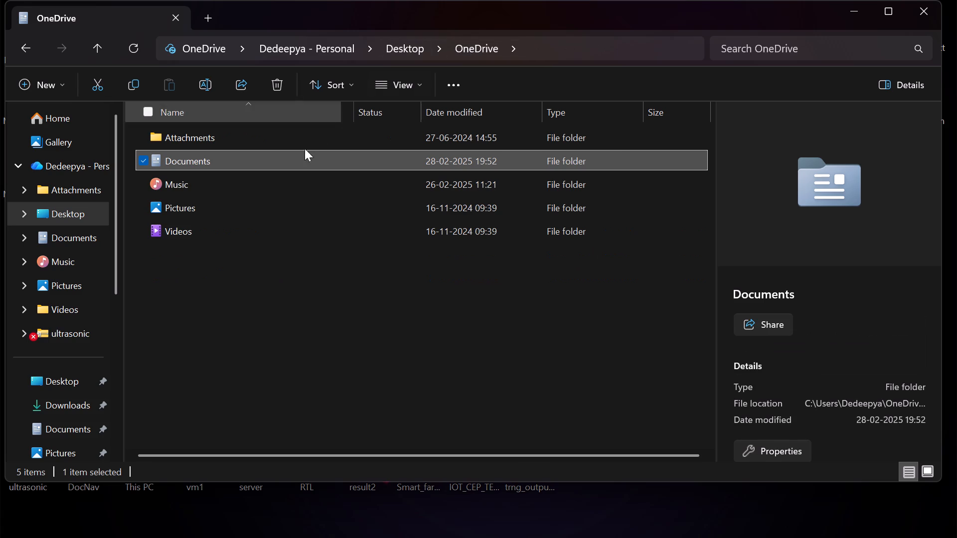
# Search the whole personal OneDrive folder for "26-10", and clear the search.
pyautogui.click(306, 42)
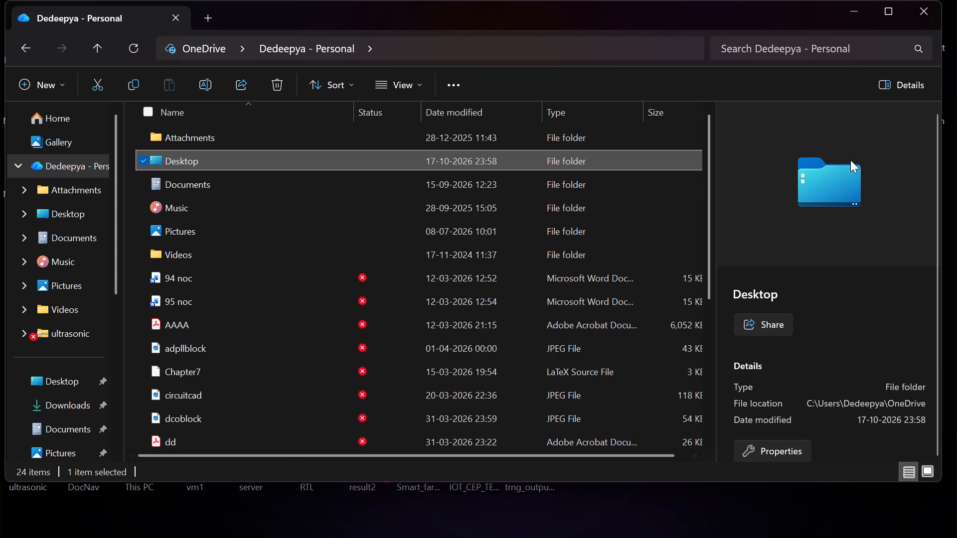
pyautogui.click(881, 42)
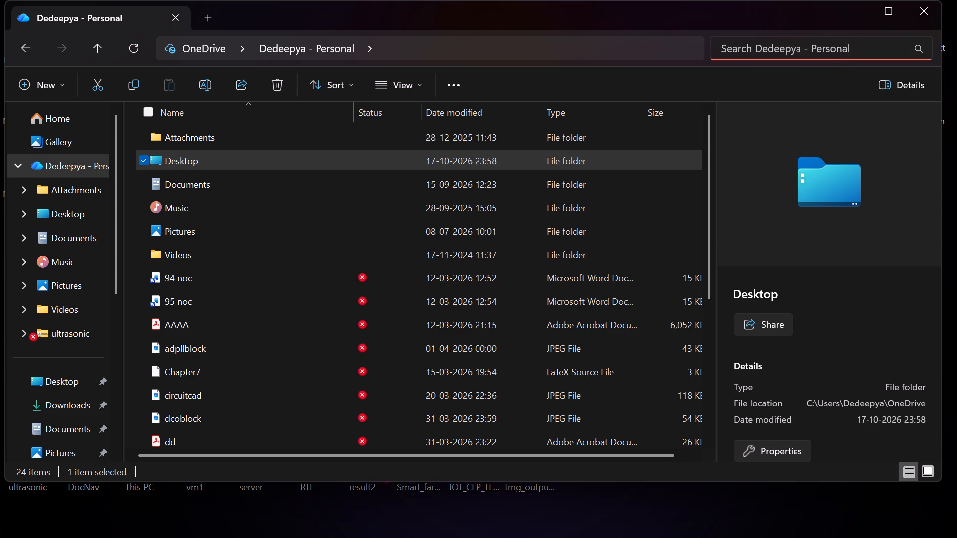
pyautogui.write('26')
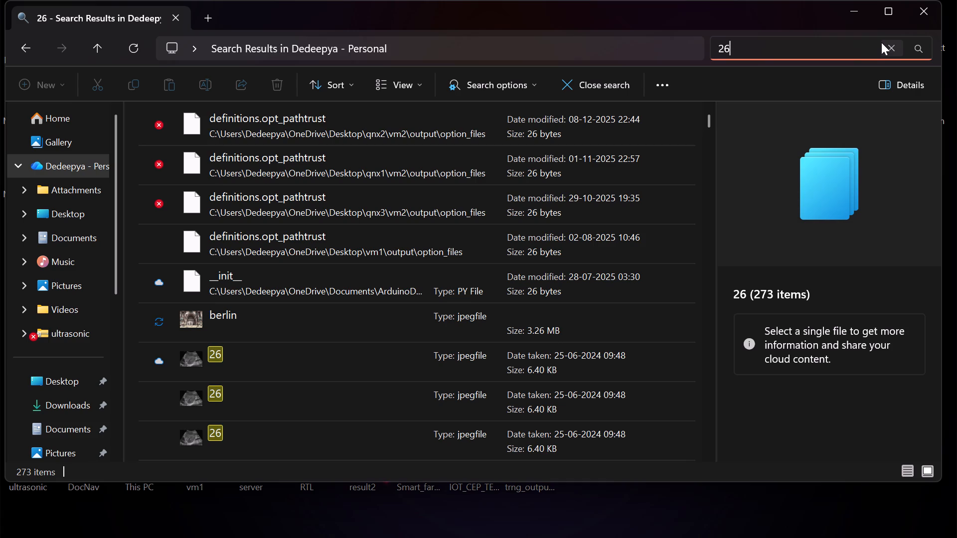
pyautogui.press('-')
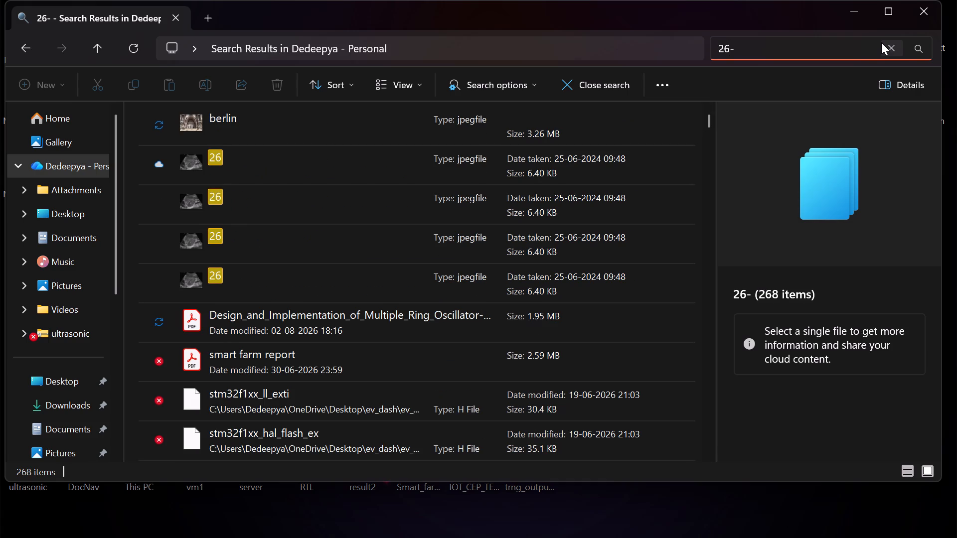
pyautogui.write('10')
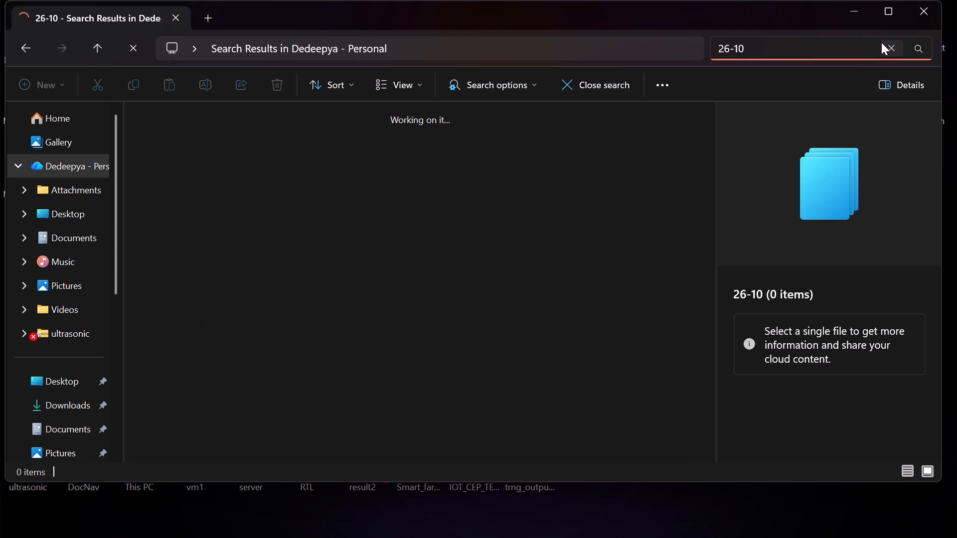
pyautogui.click(895, 50)
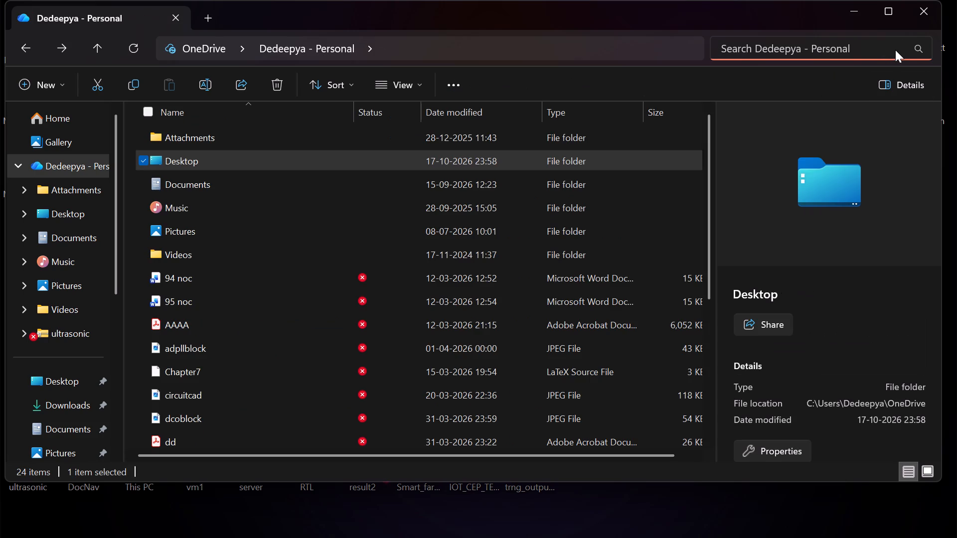
# Search the personal OneDrive folder for "cv", and clear the search.
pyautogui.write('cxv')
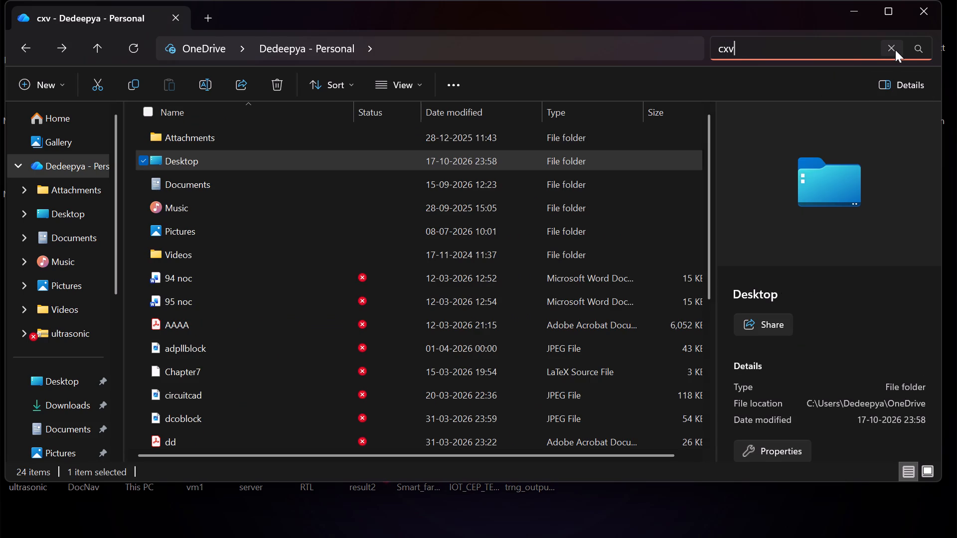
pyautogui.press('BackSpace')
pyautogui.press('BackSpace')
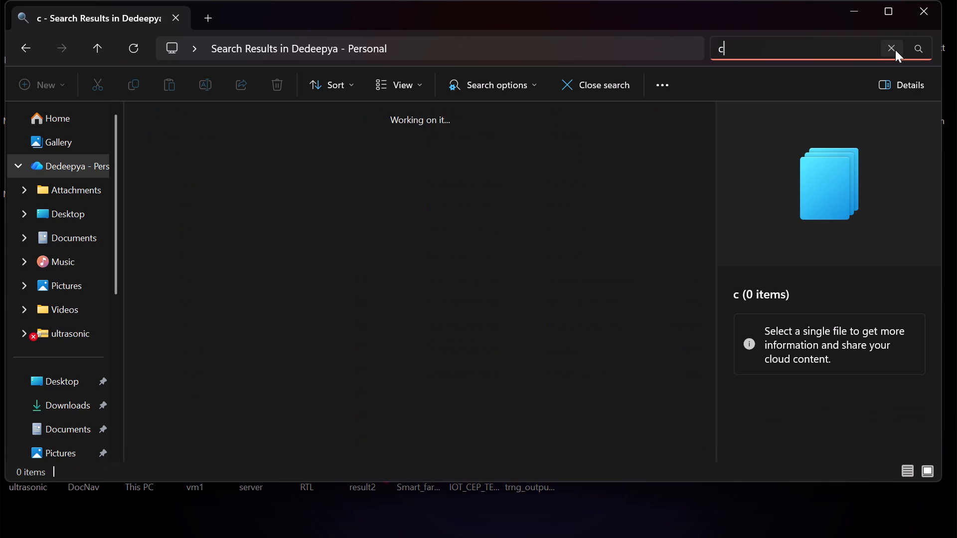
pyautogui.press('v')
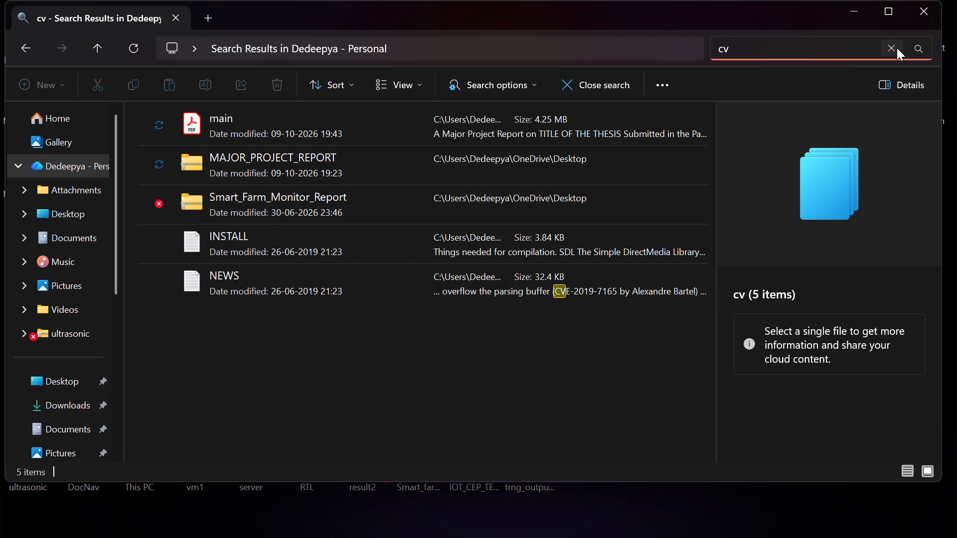
pyautogui.click(897, 48)
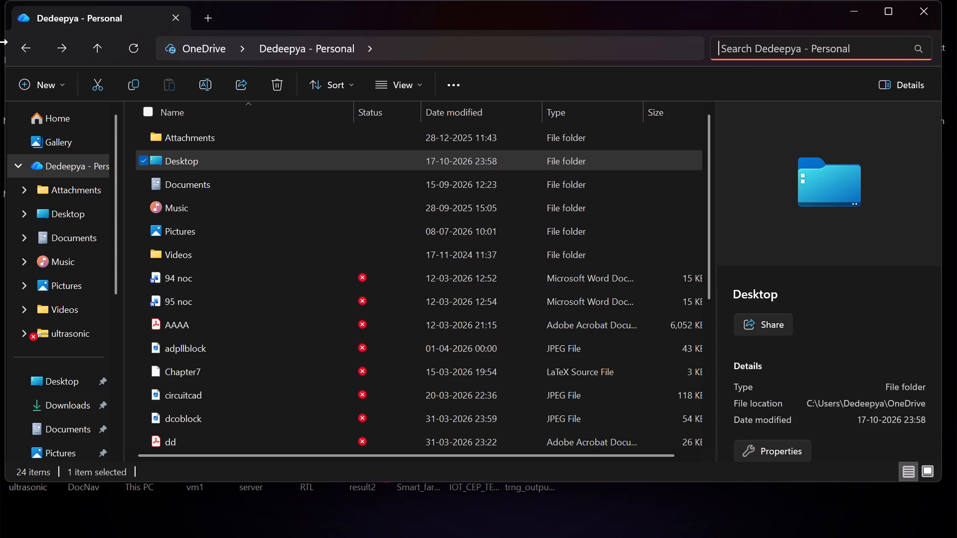
# Check the nested Documents folder and the main OneDrive Documents and Desktop folders for the resume, and close the file window.
pyautogui.click(27, 50)
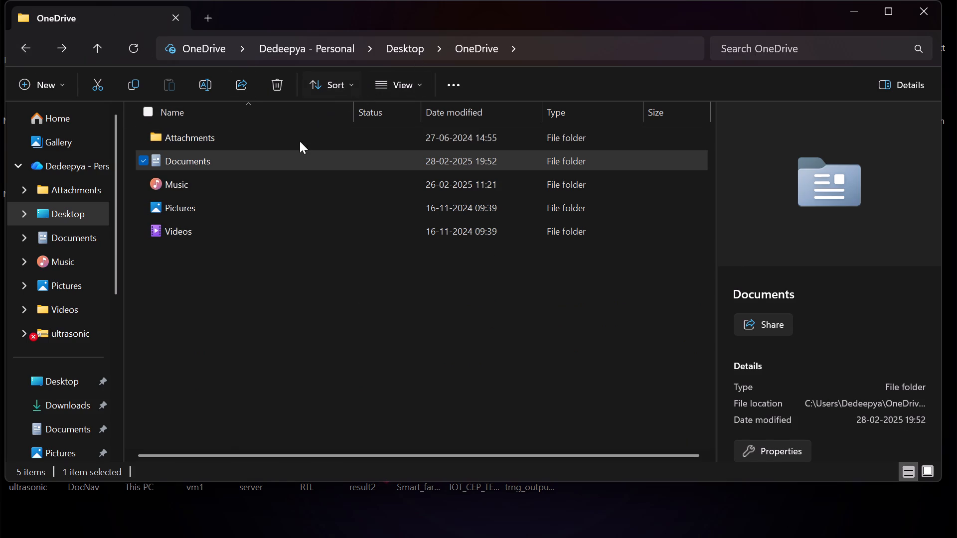
pyautogui.click(218, 160)
pyautogui.doubleClick(218, 160)
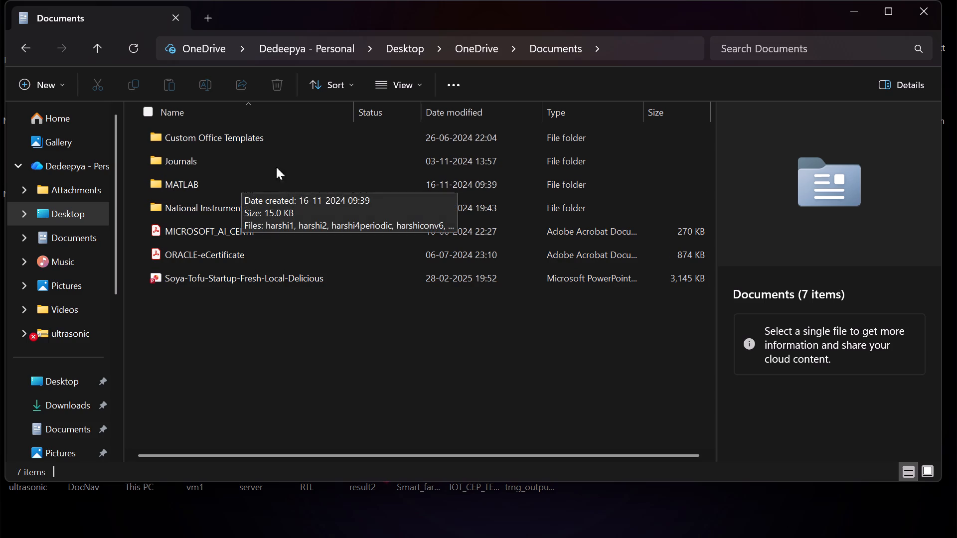
pyautogui.click(415, 84)
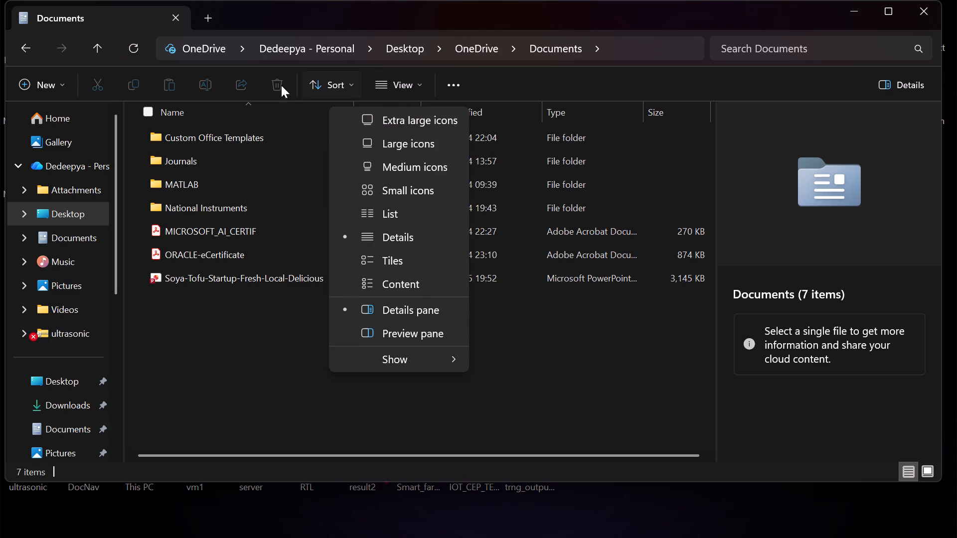
pyautogui.click(66, 239)
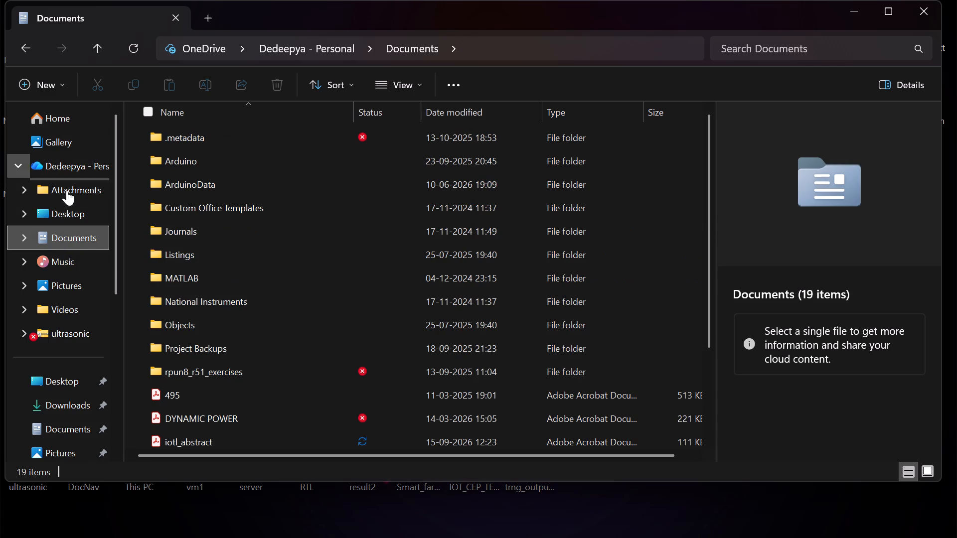
pyautogui.click(72, 205)
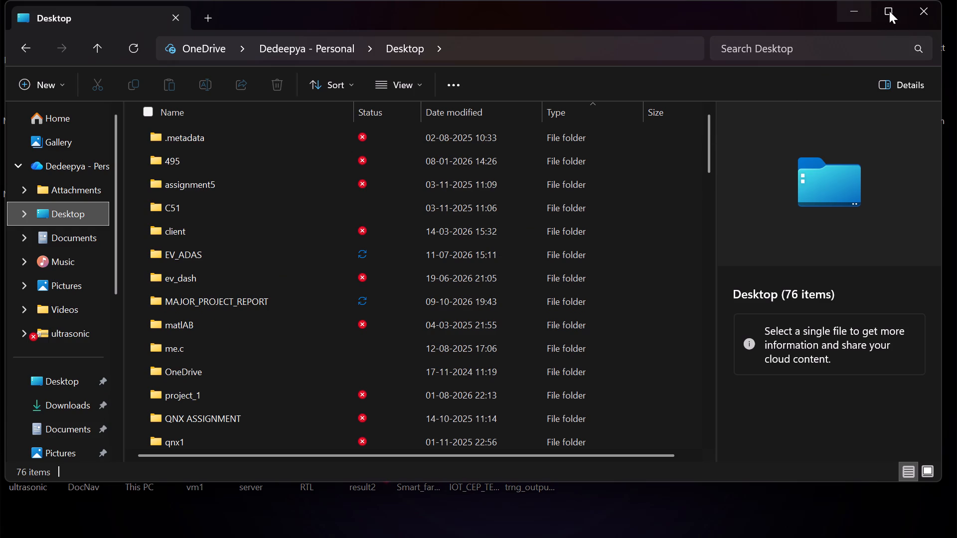
pyautogui.click(917, 15)
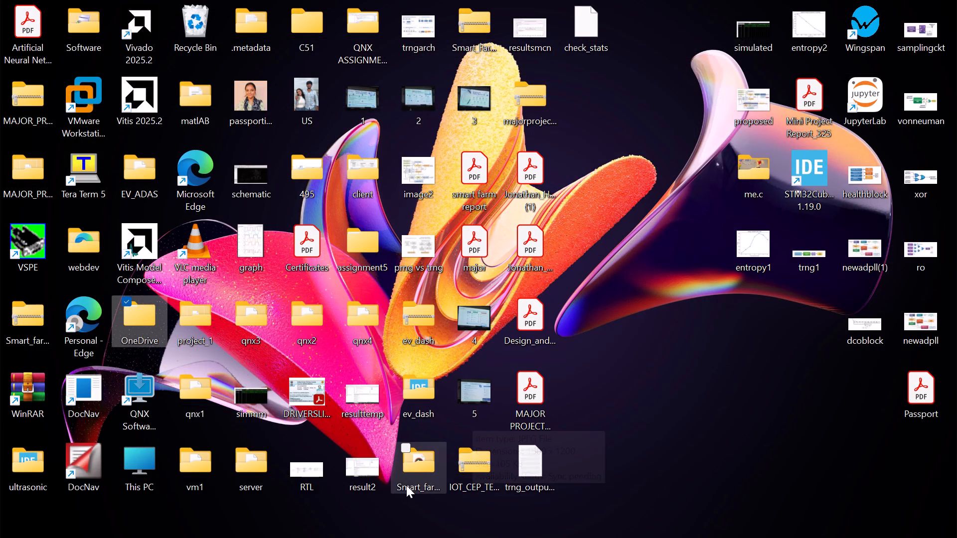
# Switch to Word and reopen the recent document PROFESSIONAL SUMMARY.
pyautogui.click(410, 521)
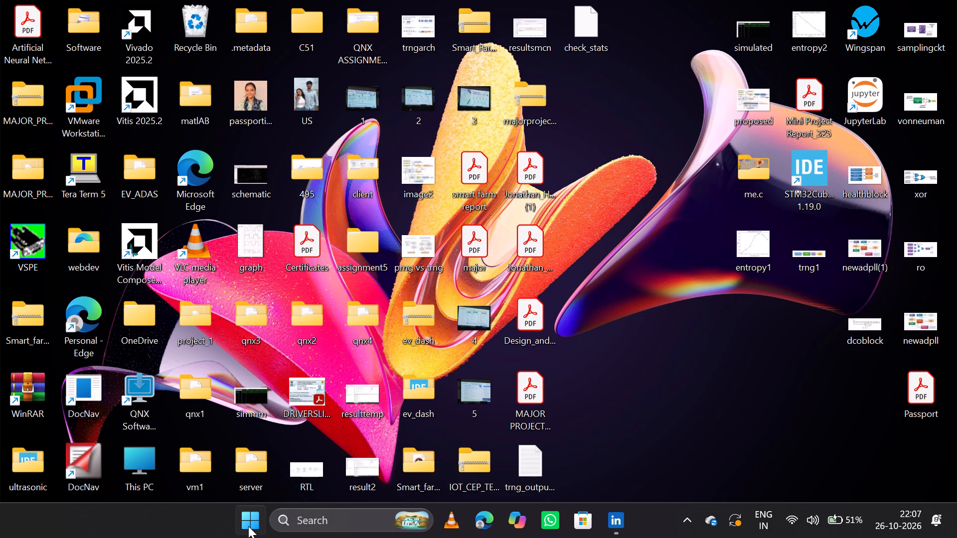
pyautogui.click(248, 526)
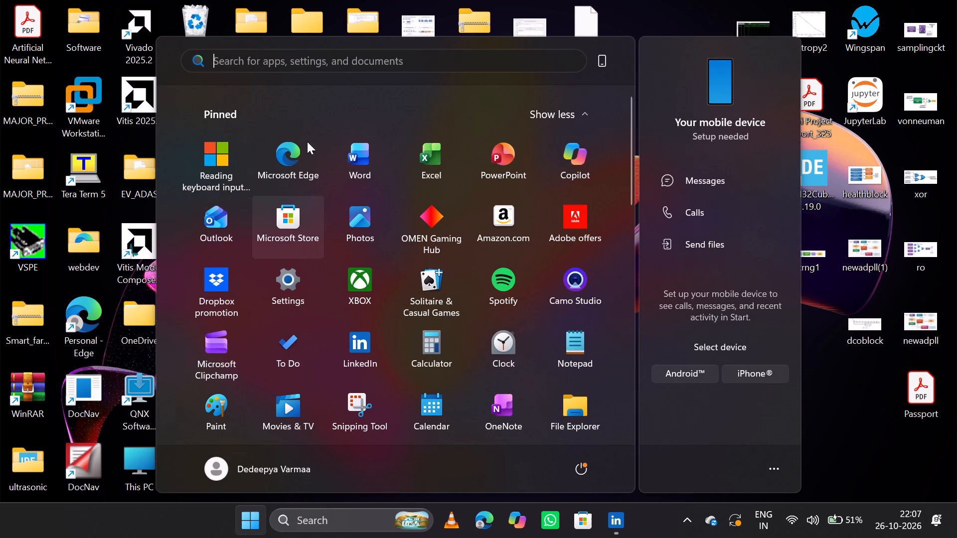
pyautogui.click(352, 147)
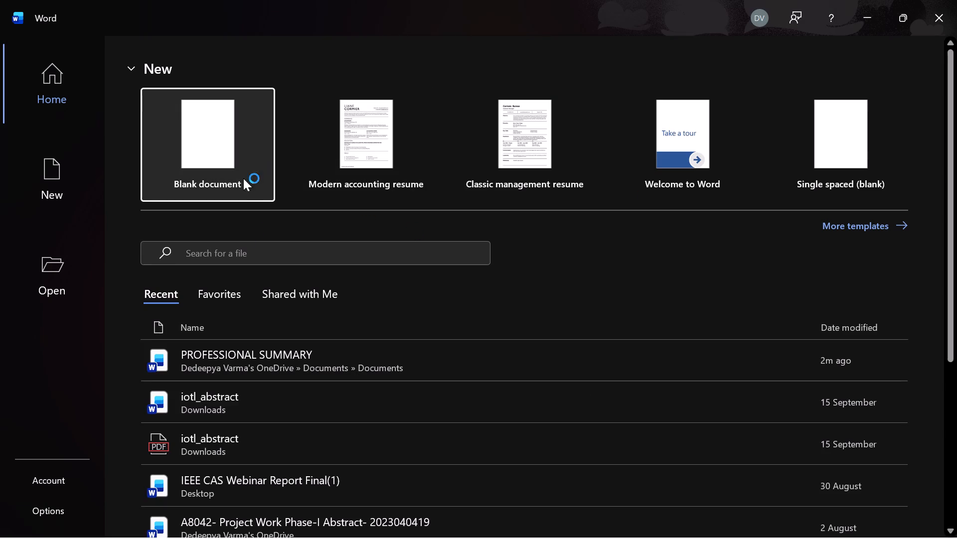
pyautogui.click(252, 341)
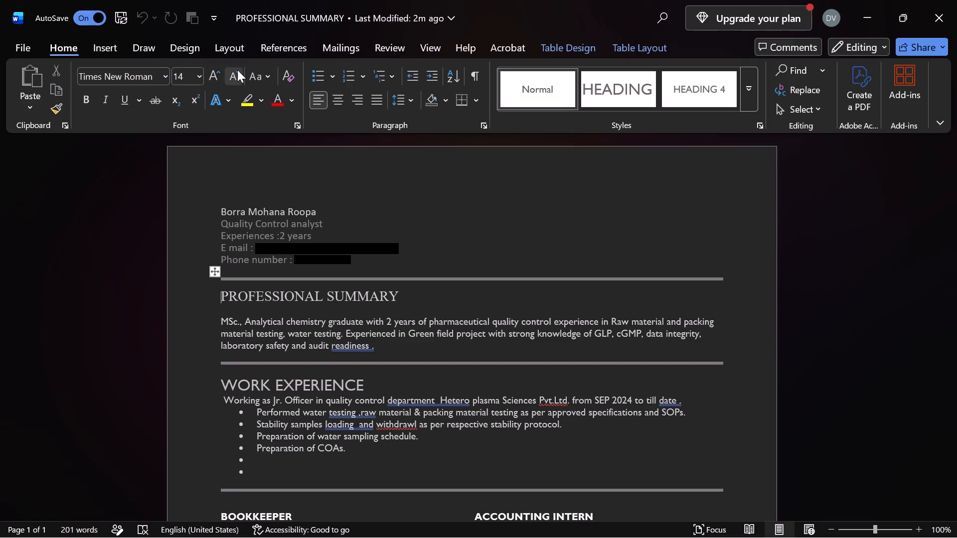
# Save the reopened PROFESSIONAL SUMMARY document.
pyautogui.hotkey('ctrl', 's')
pyautogui.hotkey('ctrl', 's')
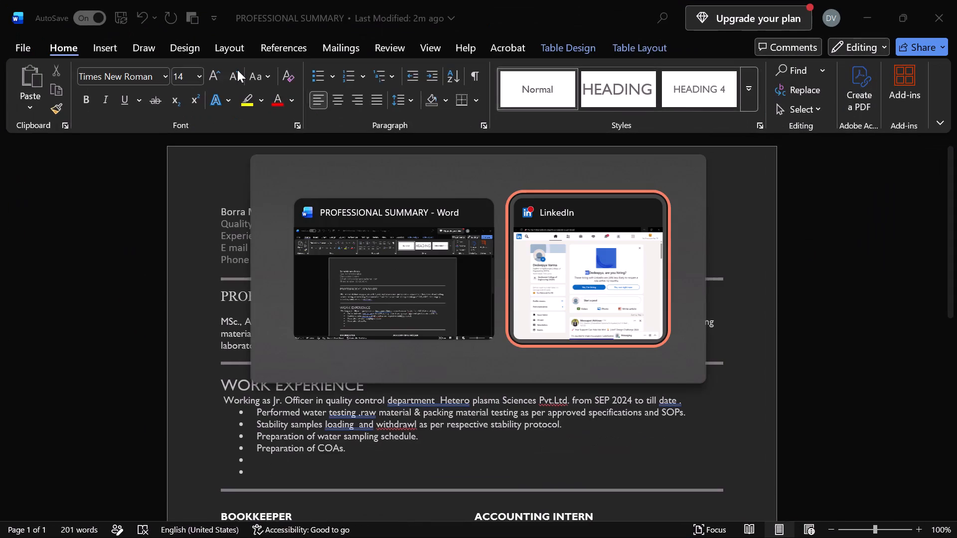
pyautogui.hscroll(3, 237, 70)
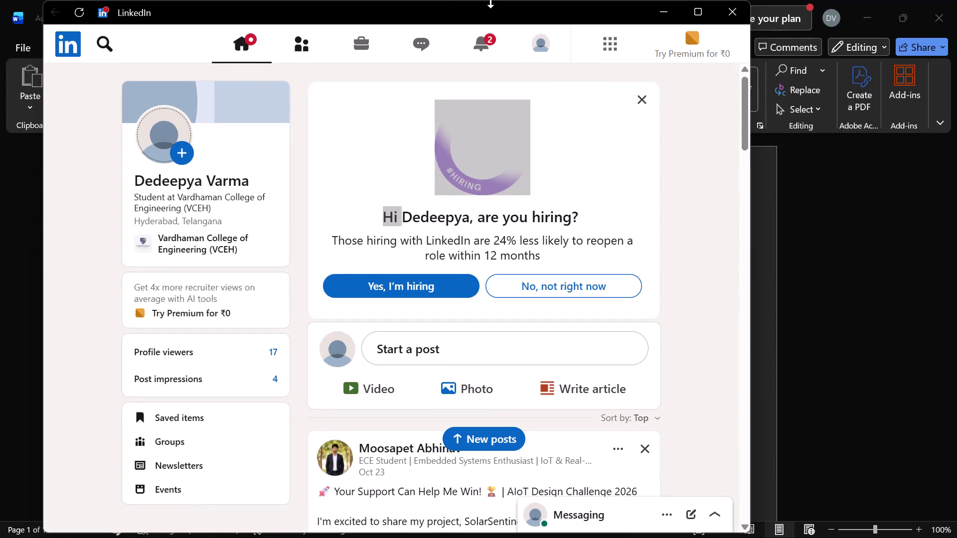
pyautogui.click(669, 14)
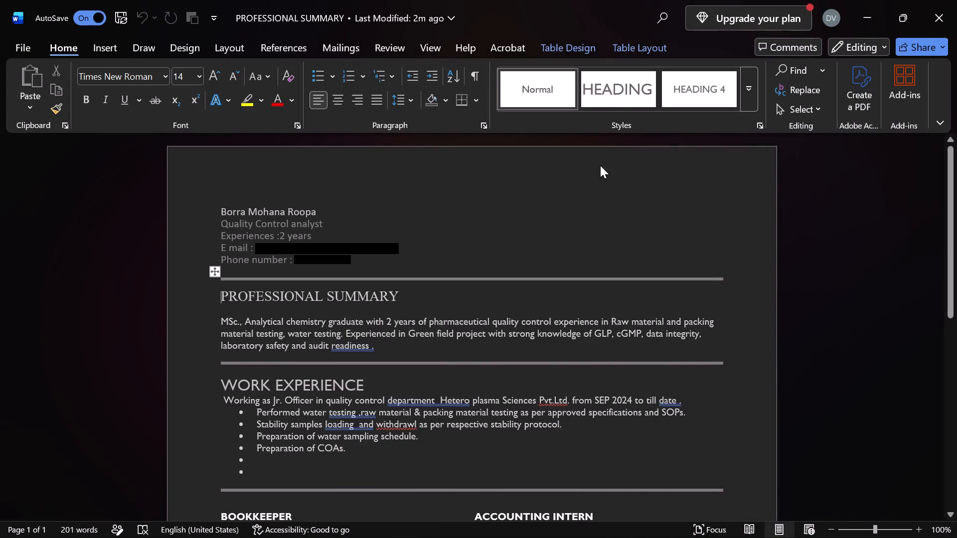
pyautogui.hotkey('ctrl', 's')
# Add a period on the blank header line above the candidate's name and save the document.
pyautogui.doubleClick(354, 257)
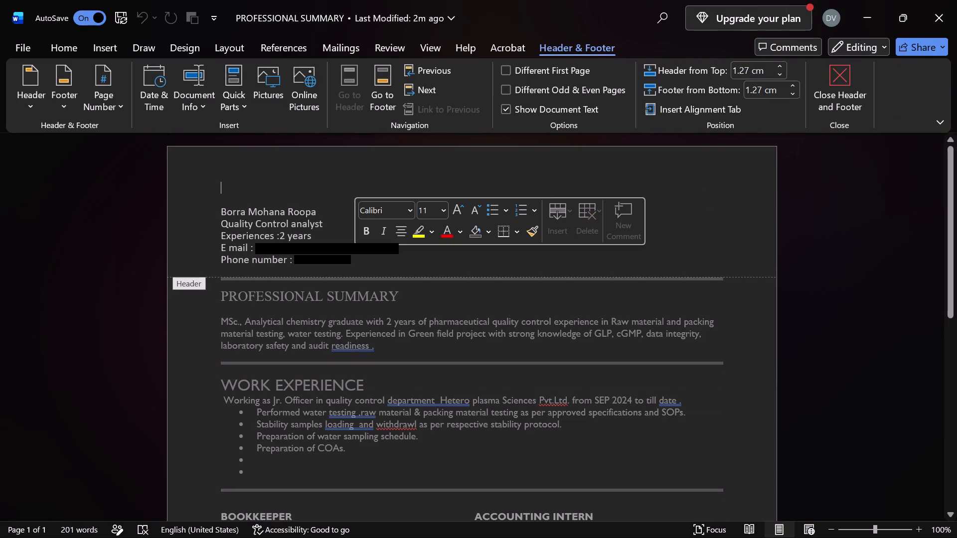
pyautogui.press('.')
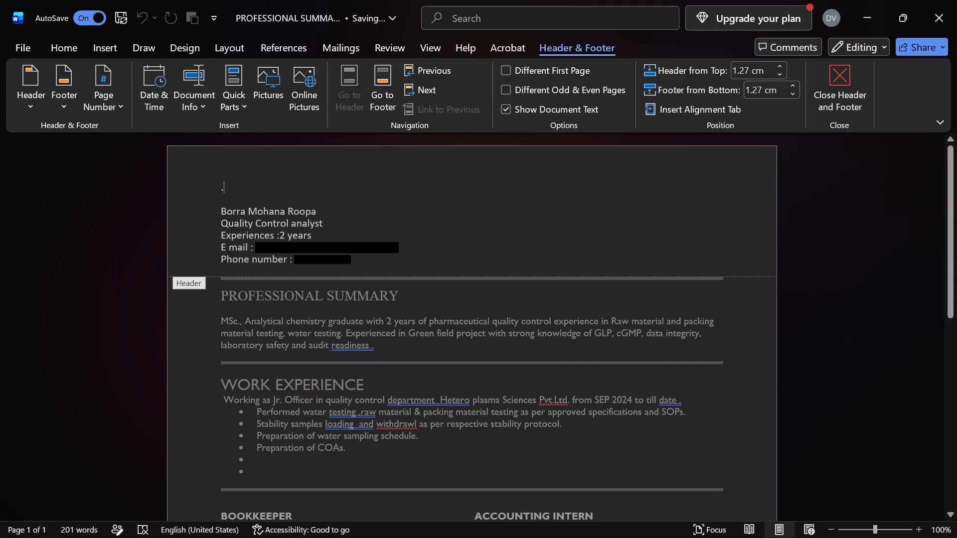
pyautogui.click(120, 17)
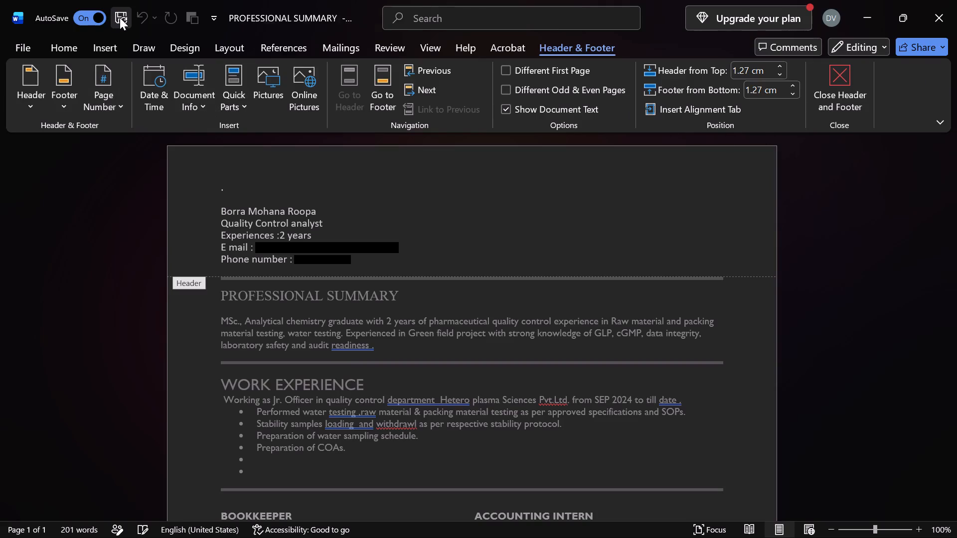
pyautogui.click(120, 17)
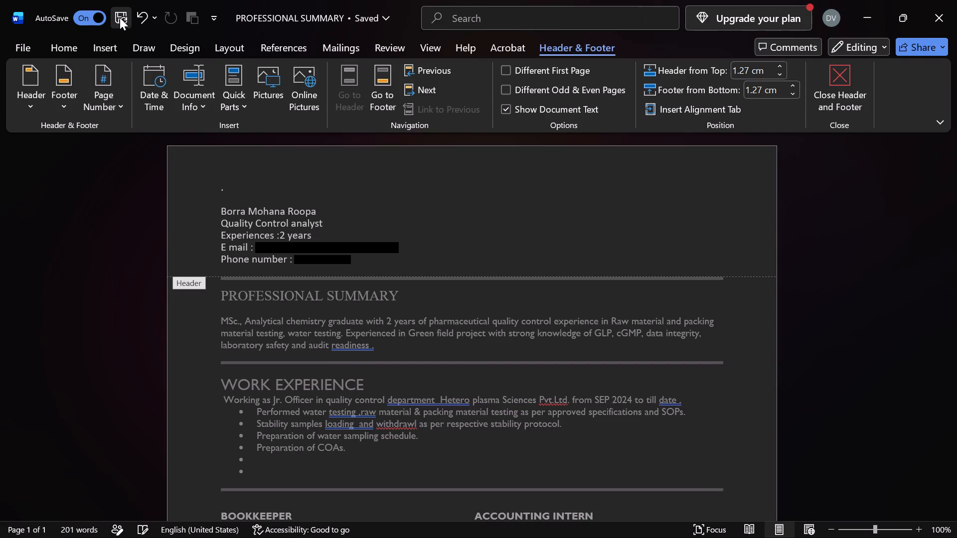
# Rename the document as CV followed by the candidate's given names in capitals, keeping it in OneDrive Documents.
pyautogui.click(381, 16)
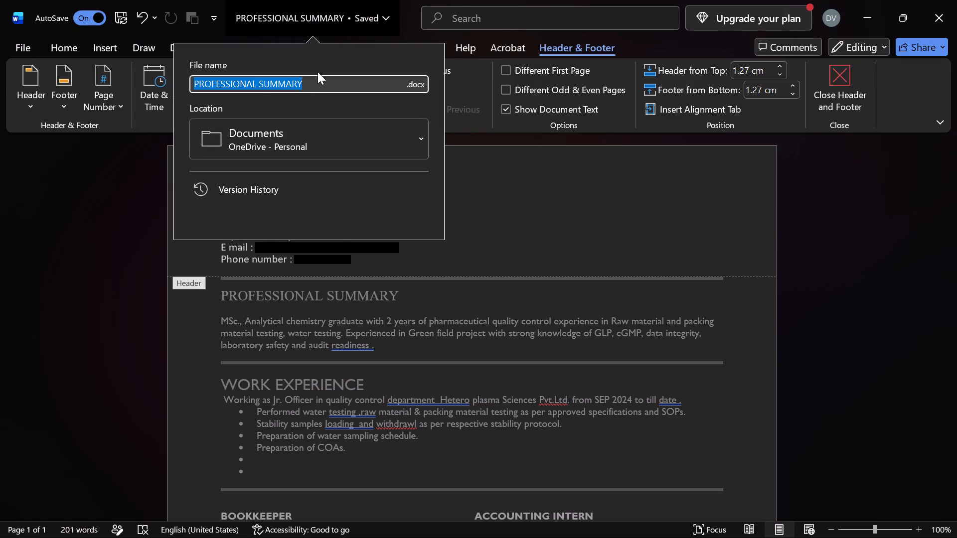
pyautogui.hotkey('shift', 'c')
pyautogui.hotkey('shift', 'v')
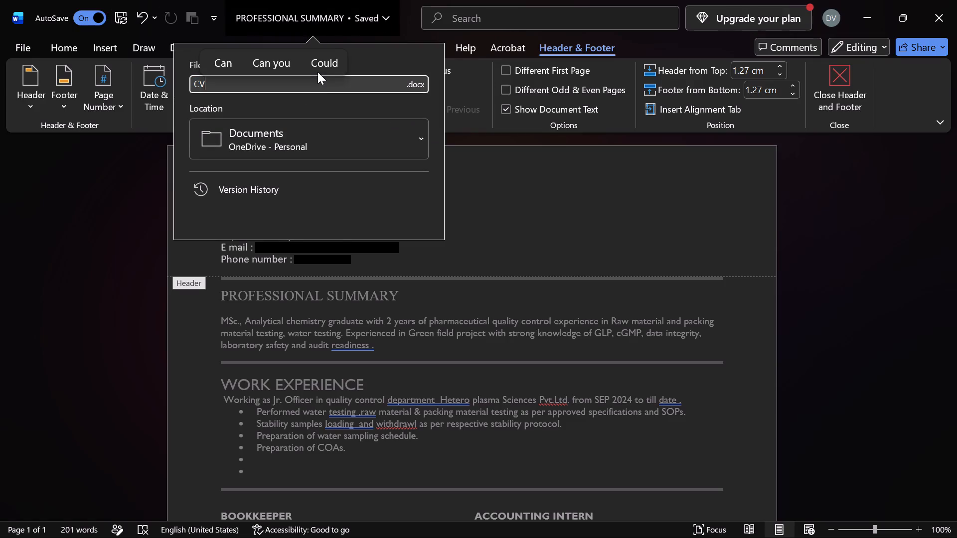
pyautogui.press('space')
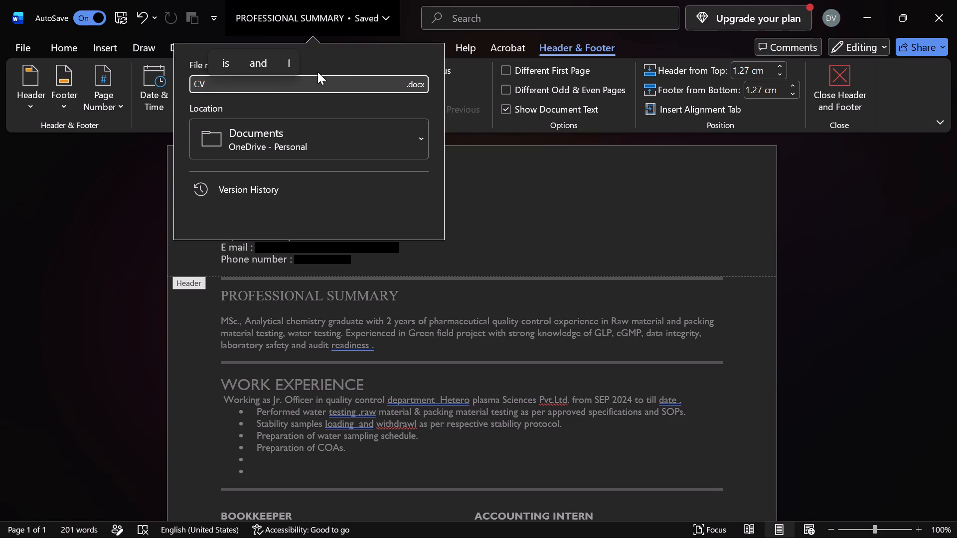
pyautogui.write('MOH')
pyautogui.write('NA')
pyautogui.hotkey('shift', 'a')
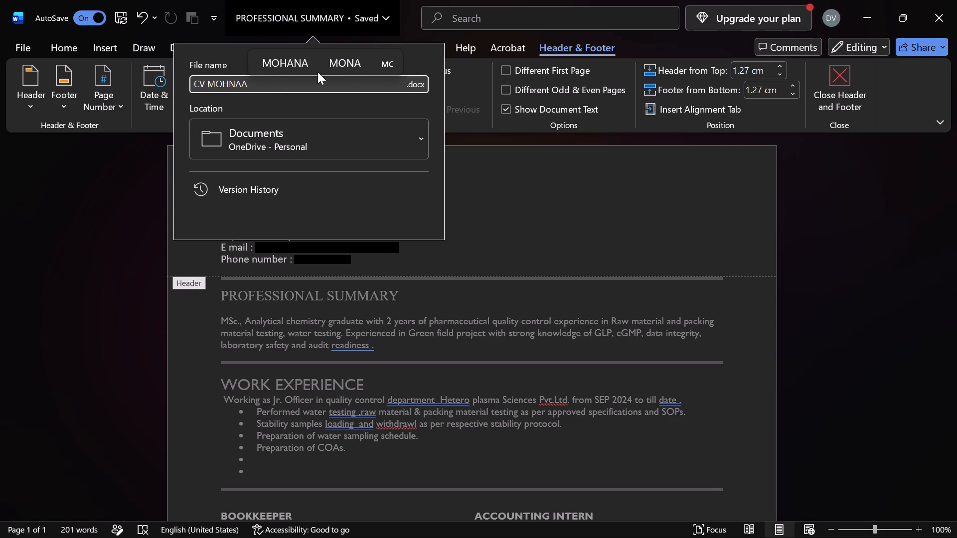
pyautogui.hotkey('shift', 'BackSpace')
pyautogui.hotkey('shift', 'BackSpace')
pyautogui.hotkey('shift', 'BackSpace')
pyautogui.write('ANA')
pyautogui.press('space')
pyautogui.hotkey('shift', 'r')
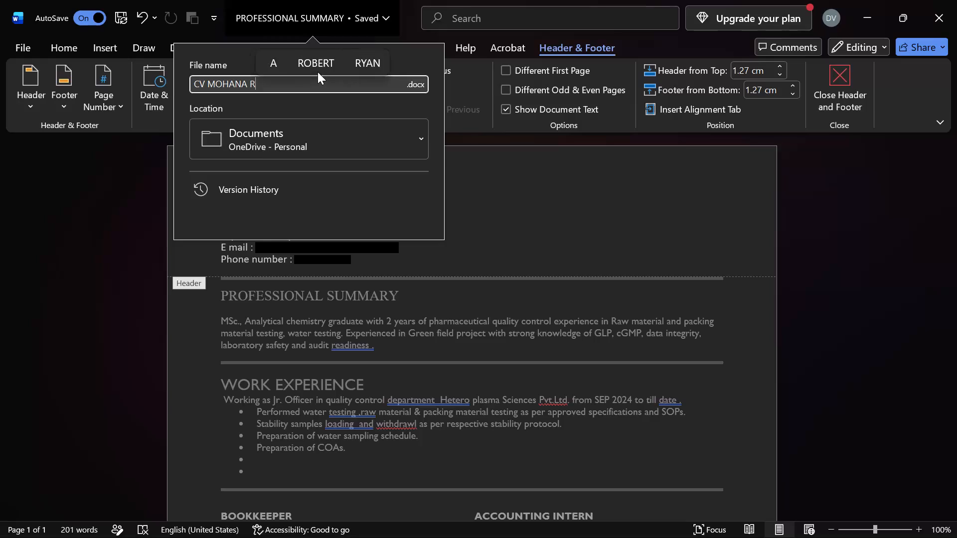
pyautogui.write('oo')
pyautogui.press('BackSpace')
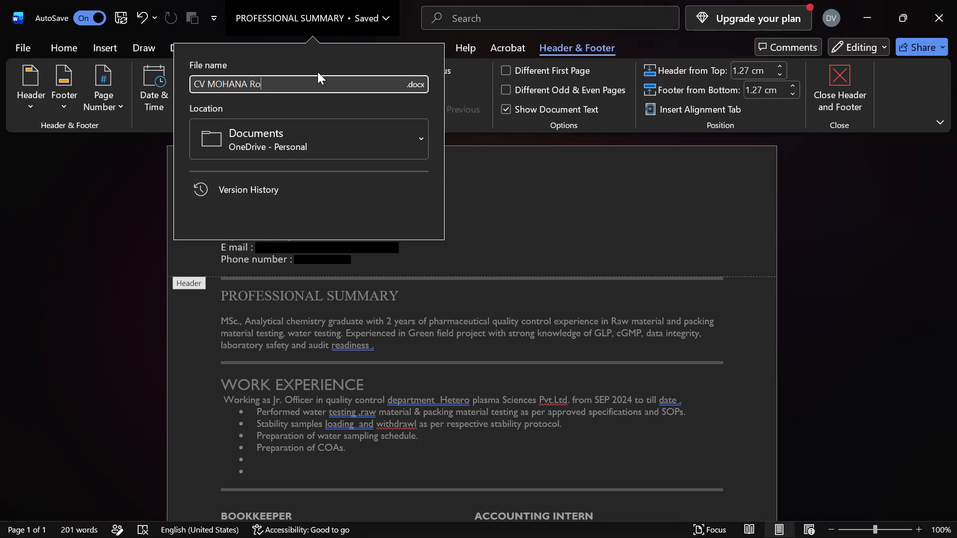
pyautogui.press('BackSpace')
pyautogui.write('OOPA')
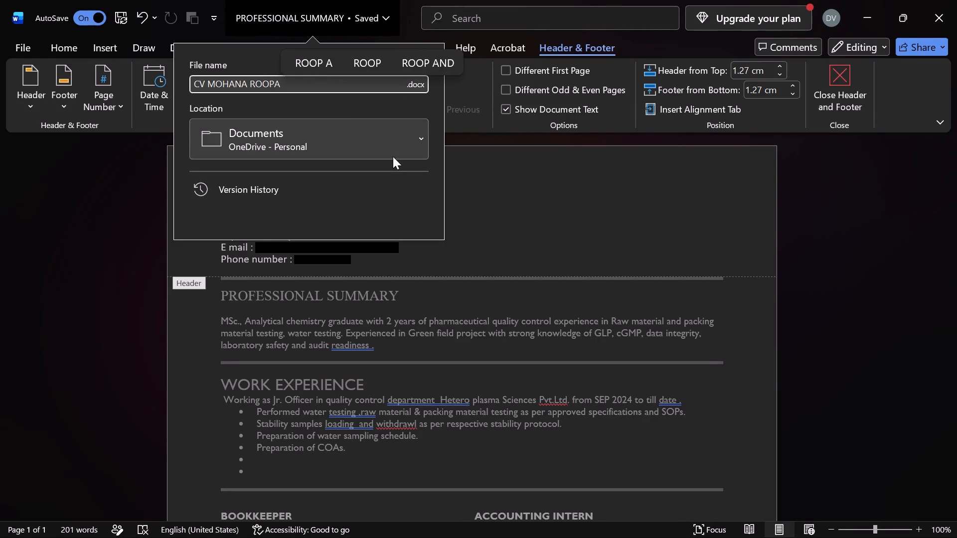
pyautogui.click(517, 205)
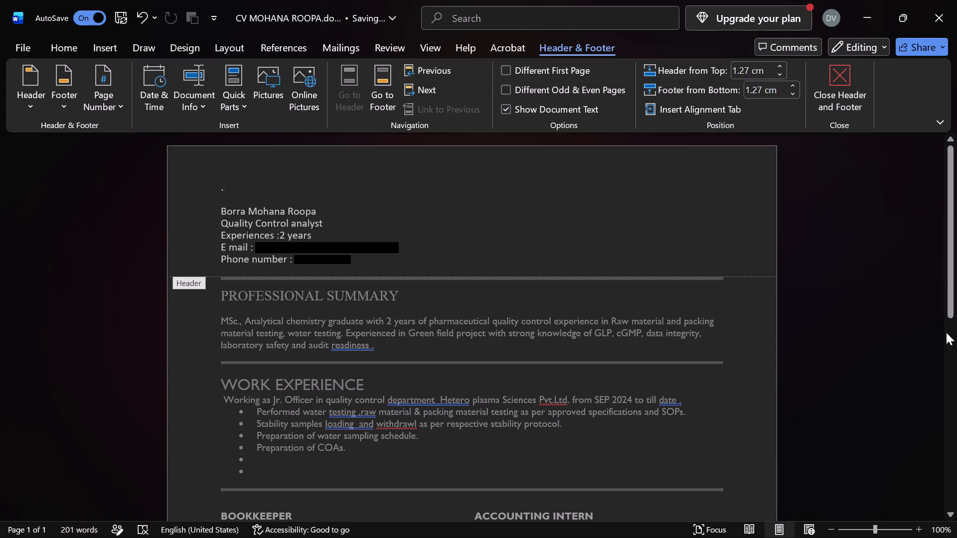
# Leave header editing by returning to the resume body, and close the renamed document.
pyautogui.doubleClick(627, 364)
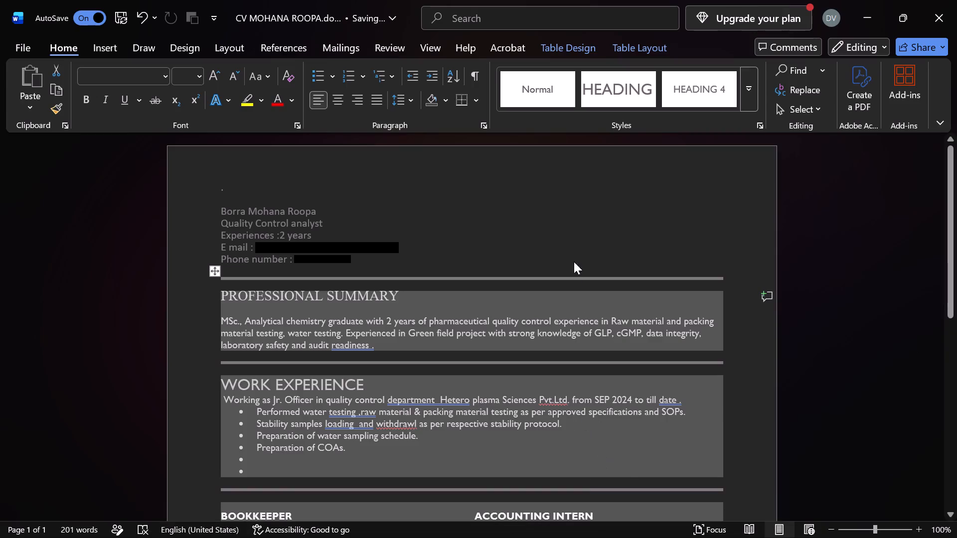
pyautogui.hscroll(-3, 665, 303)
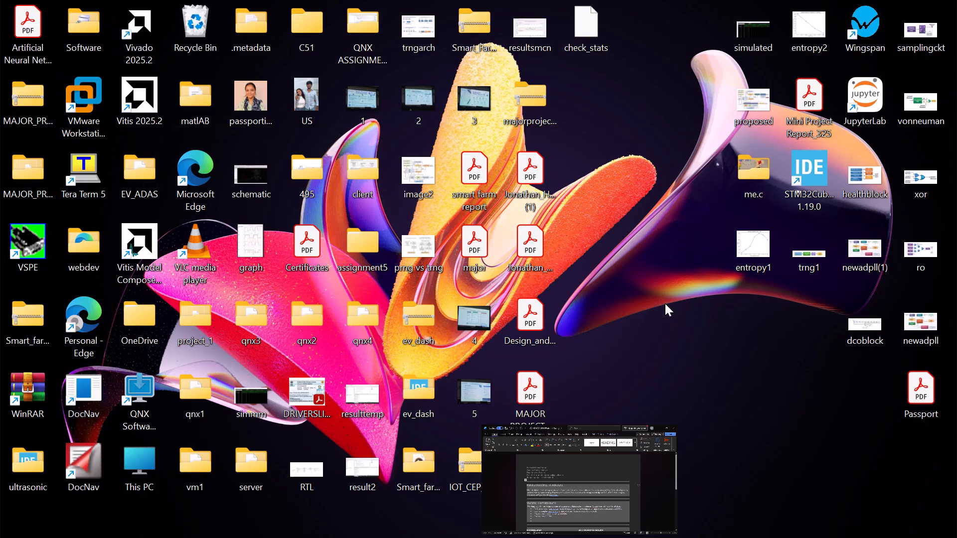
pyautogui.hscroll(-2, 665, 303)
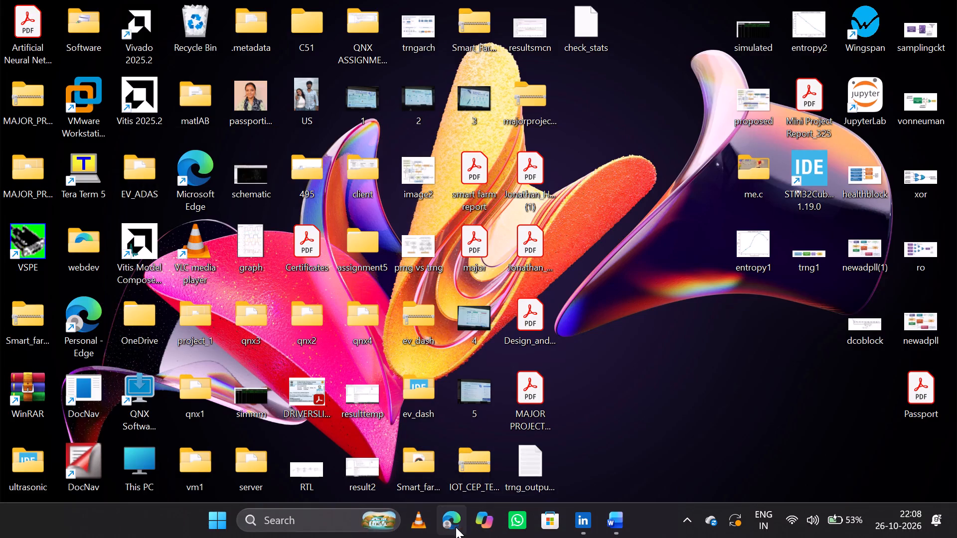
pyautogui.click(608, 521)
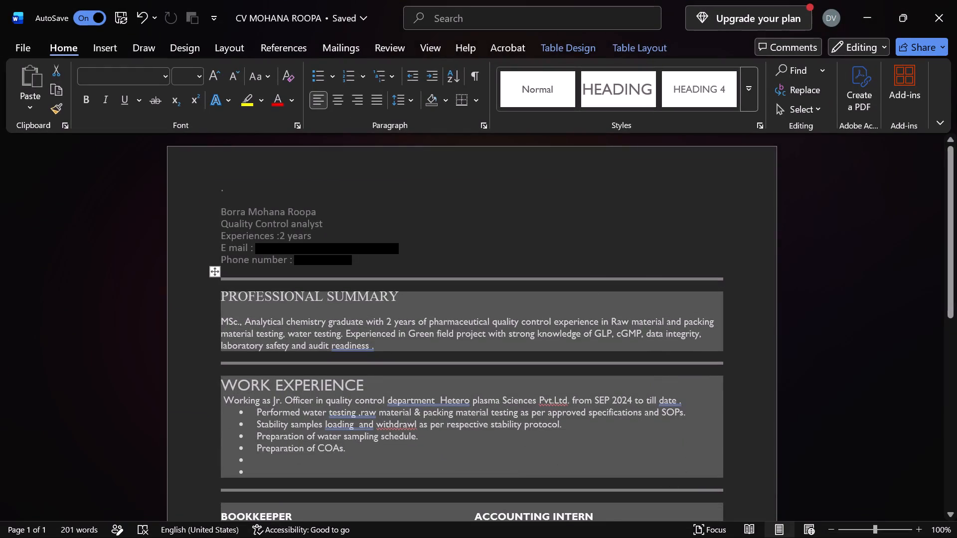
pyautogui.click(946, 2)
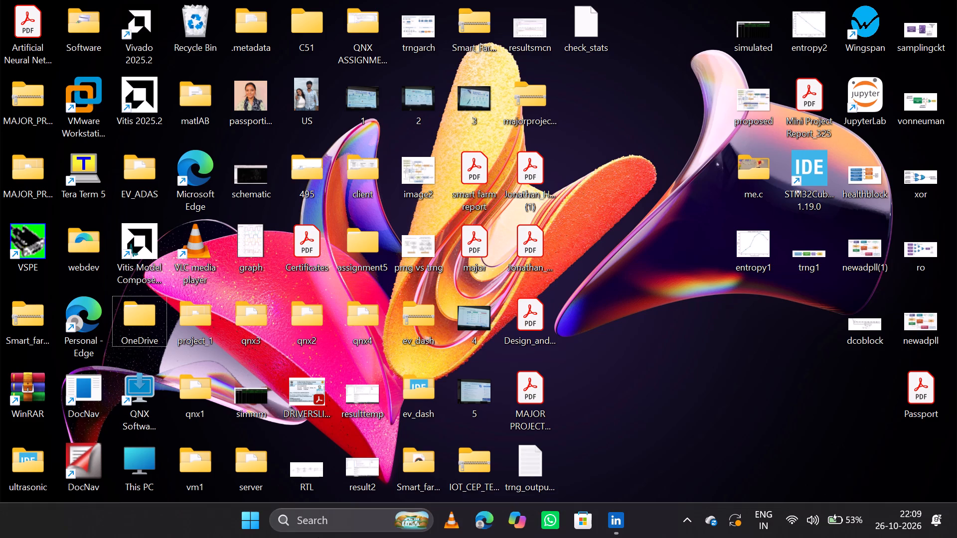
# Shut down the computer without installing the pending updates.
pyautogui.click(257, 525)
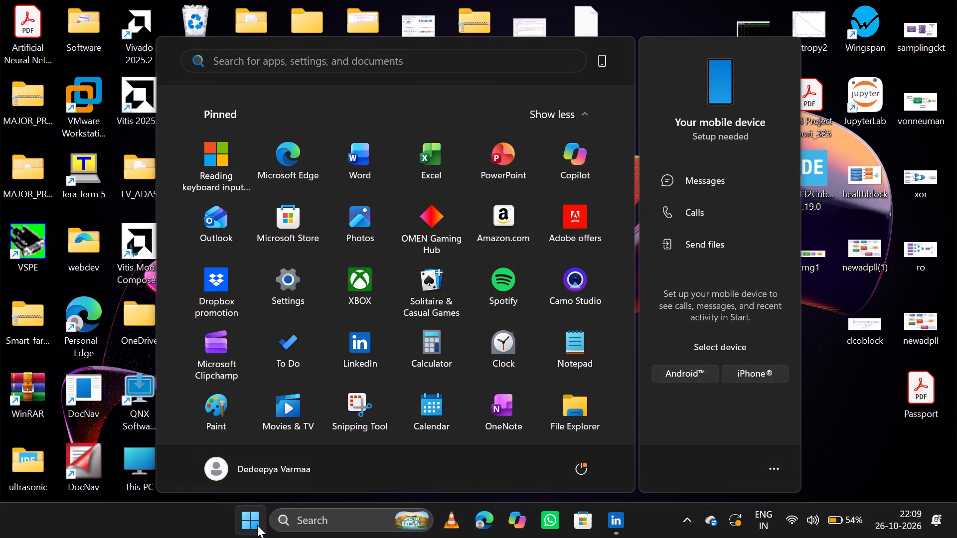
pyautogui.click(250, 525)
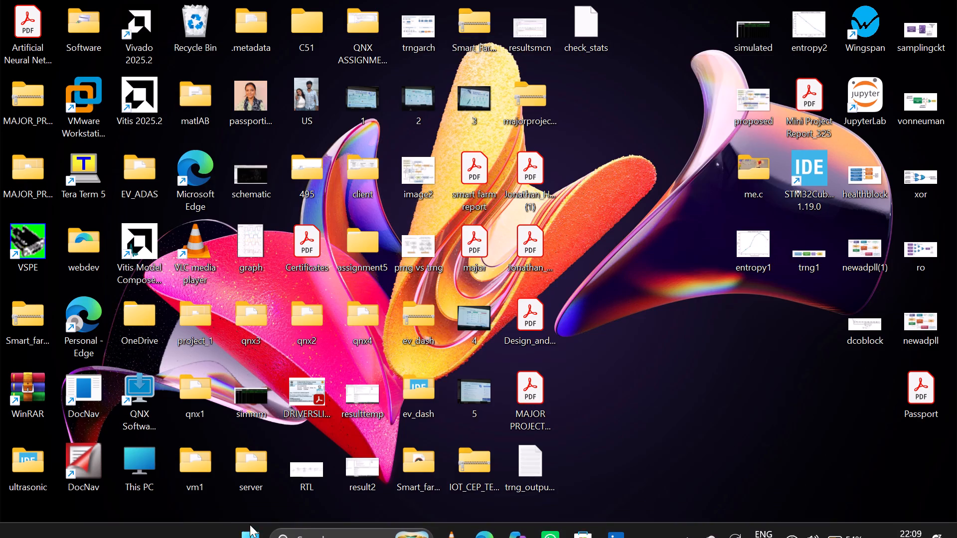
pyautogui.click(250, 525)
pyautogui.click(250, 525)
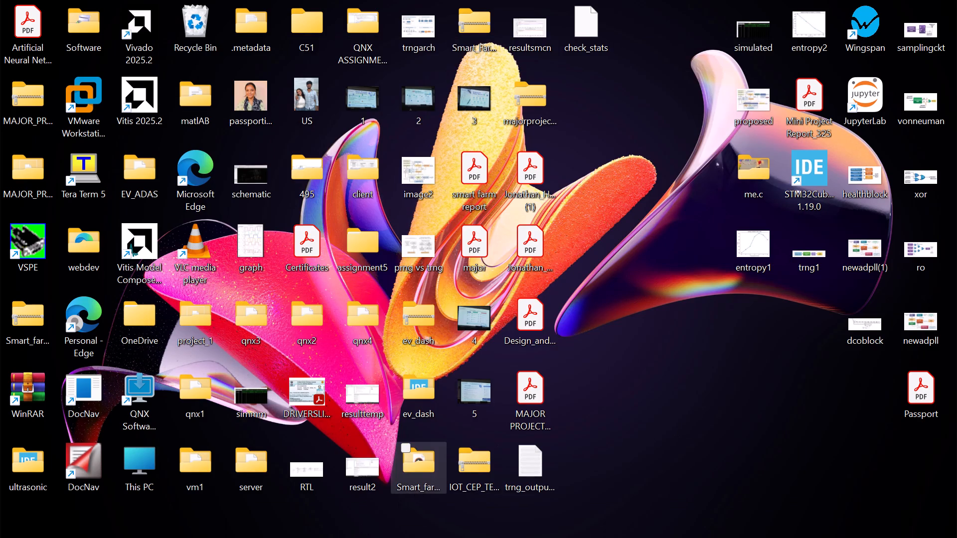
pyautogui.click(363, 537)
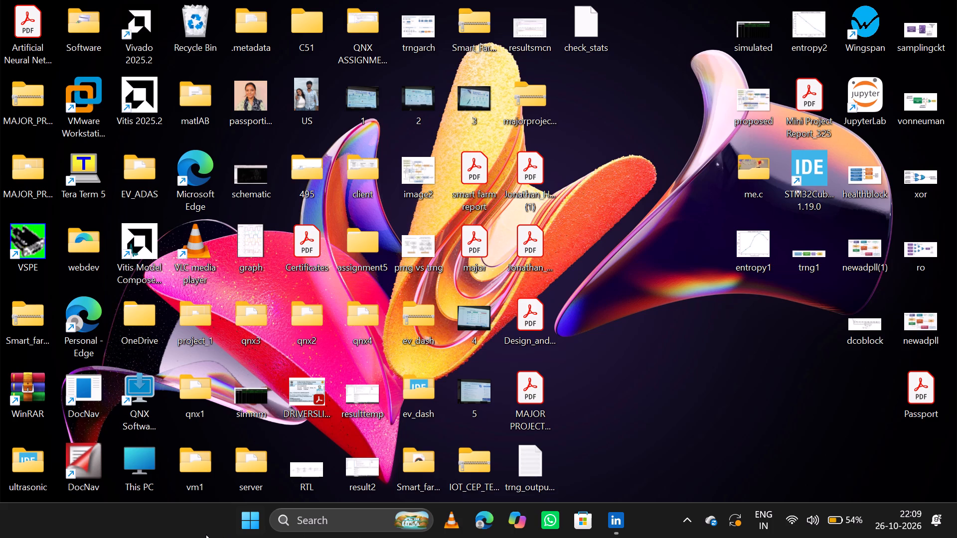
pyautogui.click(247, 515)
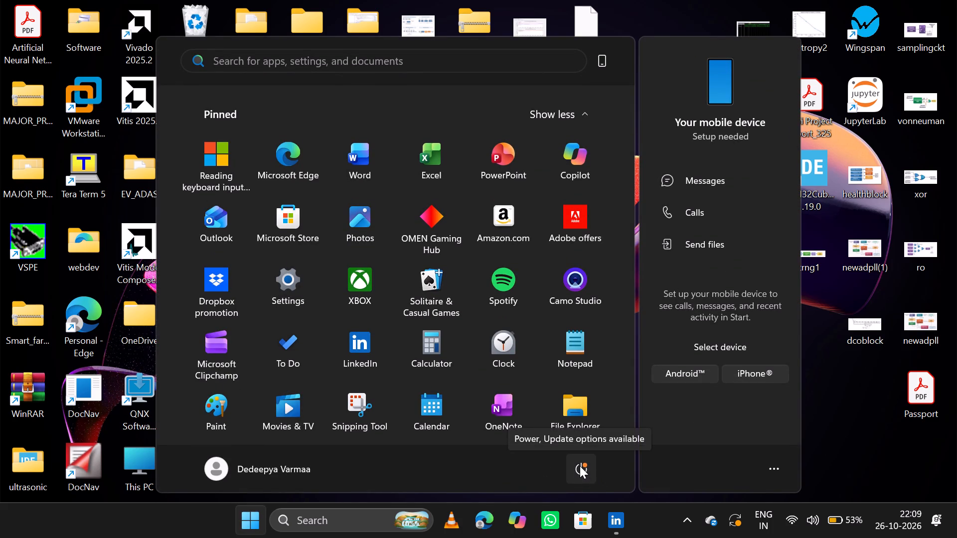
pyautogui.click(580, 466)
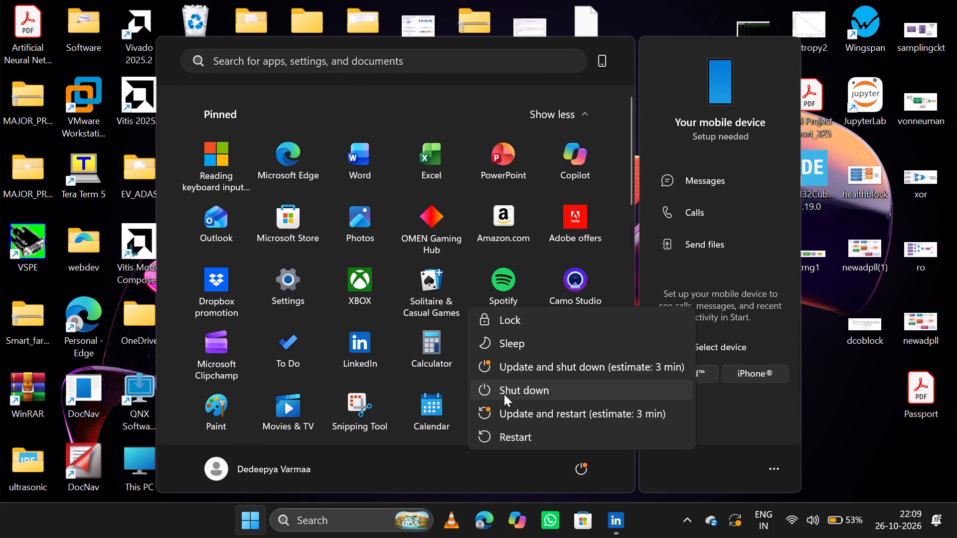
pyautogui.click(506, 391)
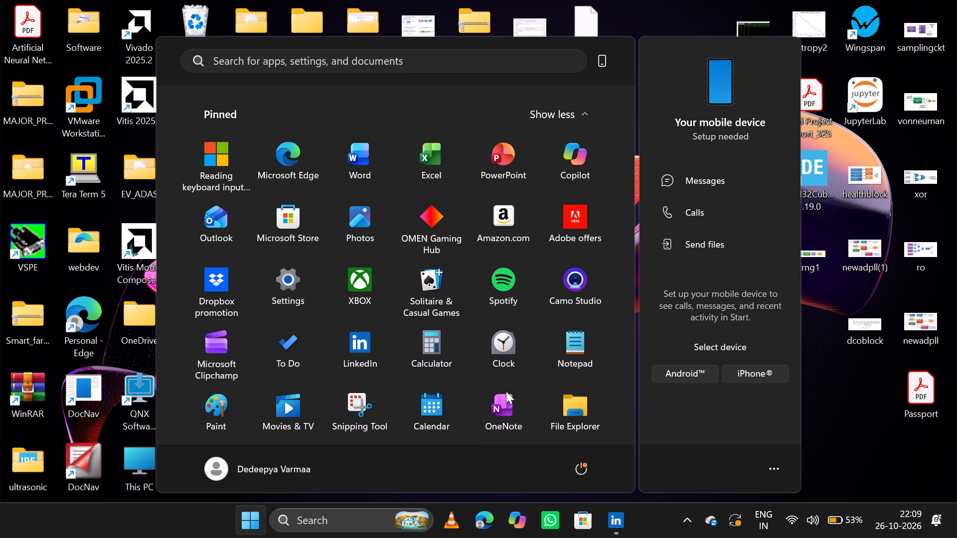